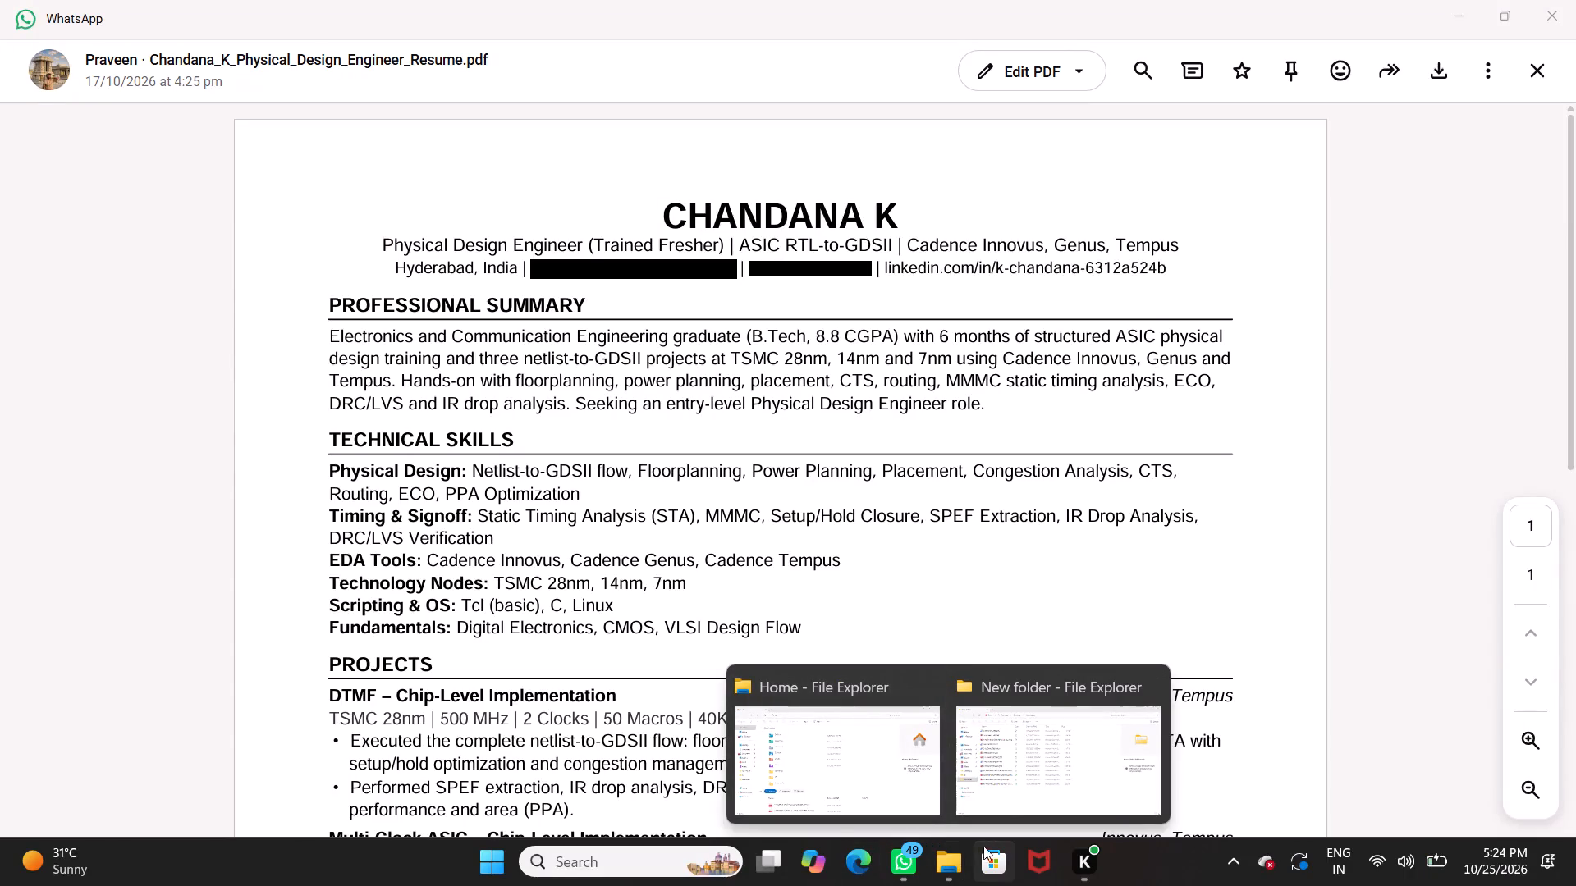
Switch to File Explorer and open the Physical Design Engineer resume in the Downloads folder for editing in Word.
left_click(952, 865)
left_click(1041, 778)
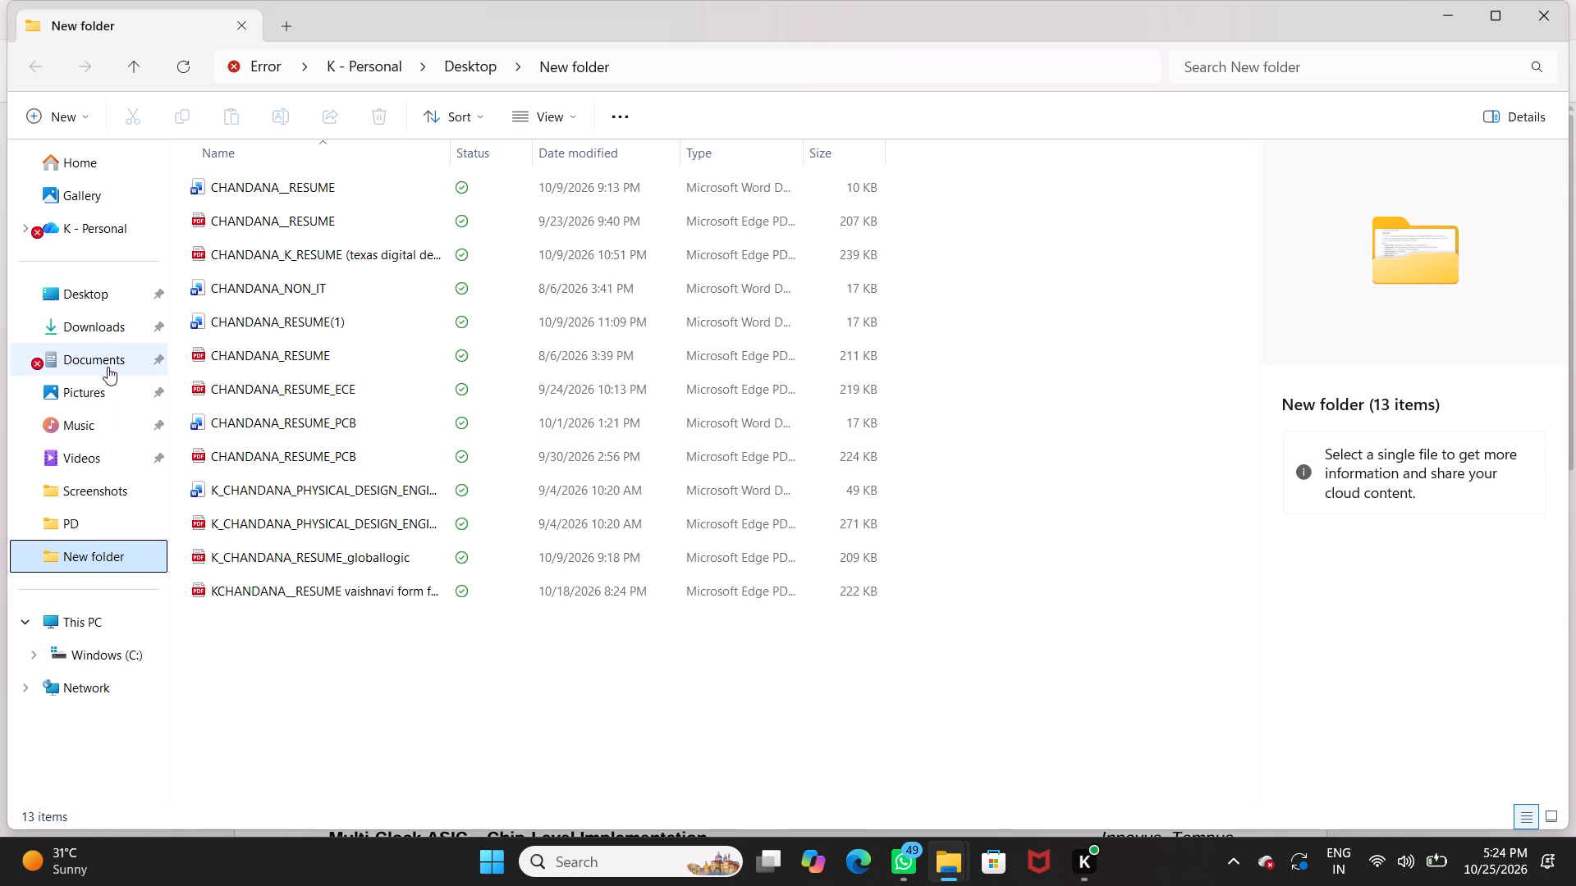
left_click(109, 333)
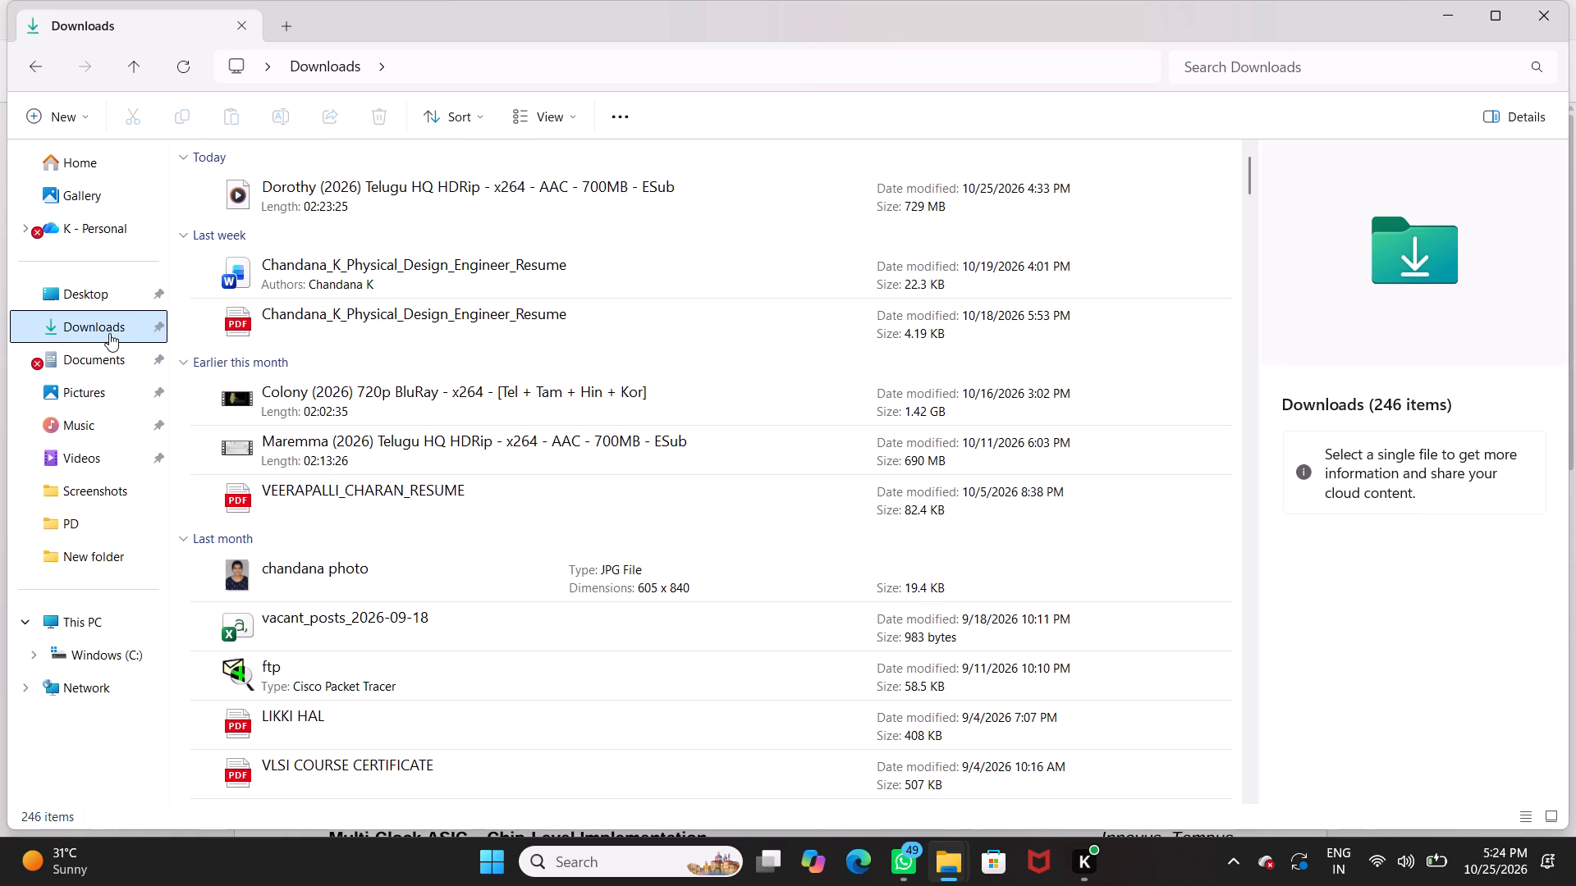
double_click(393, 310)
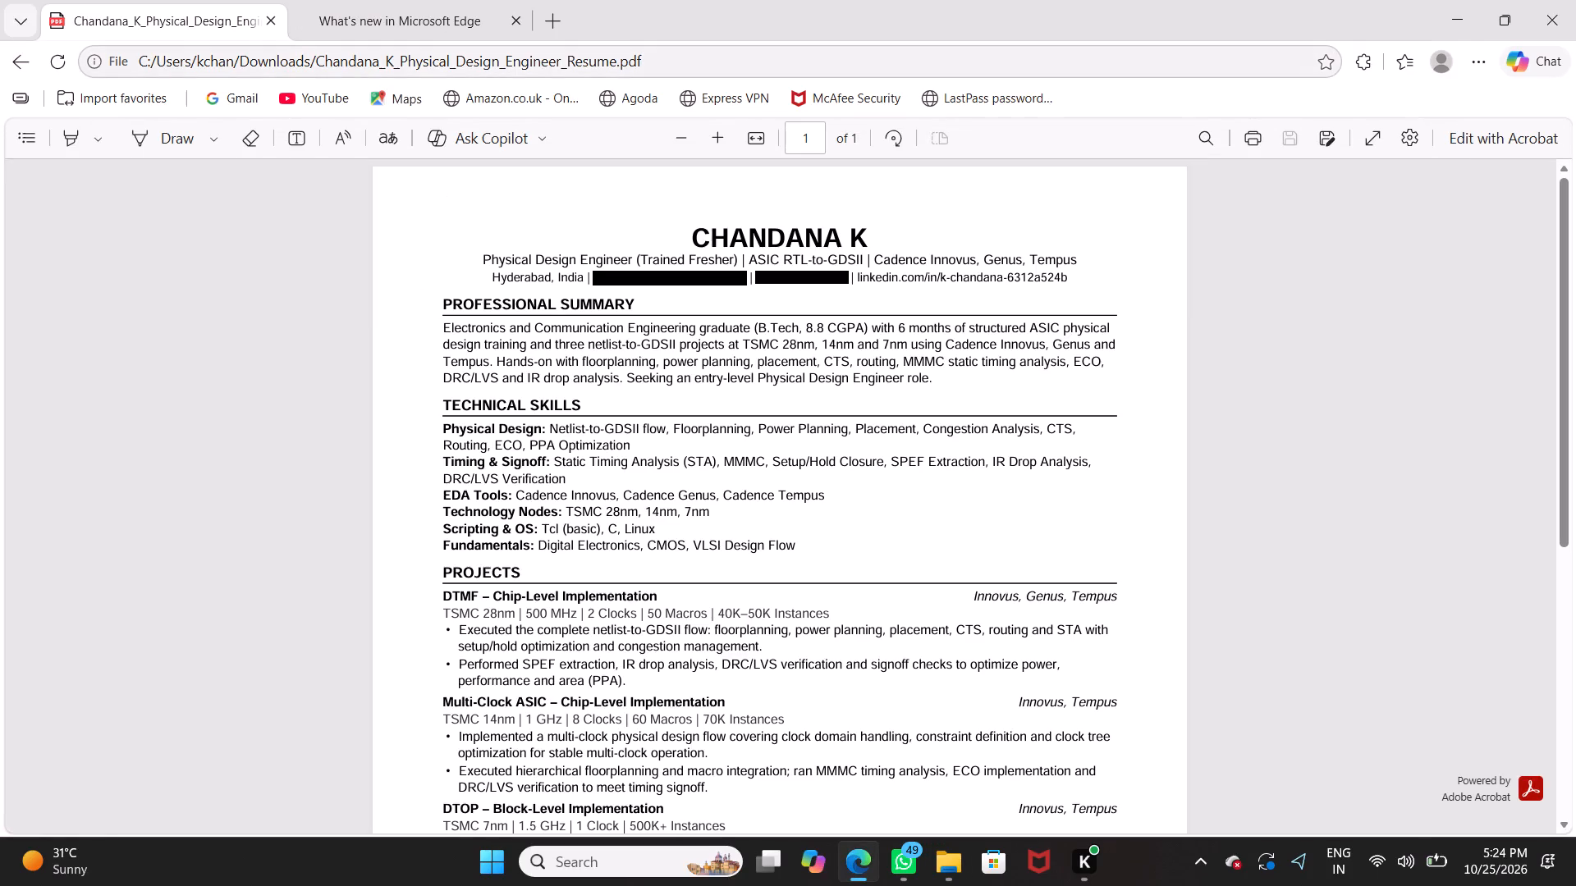
Test the e-mail and LinkedIn links in the resume PDF's contact line, closing the profile chooser and all Edge tabs.
left_click(651, 272)
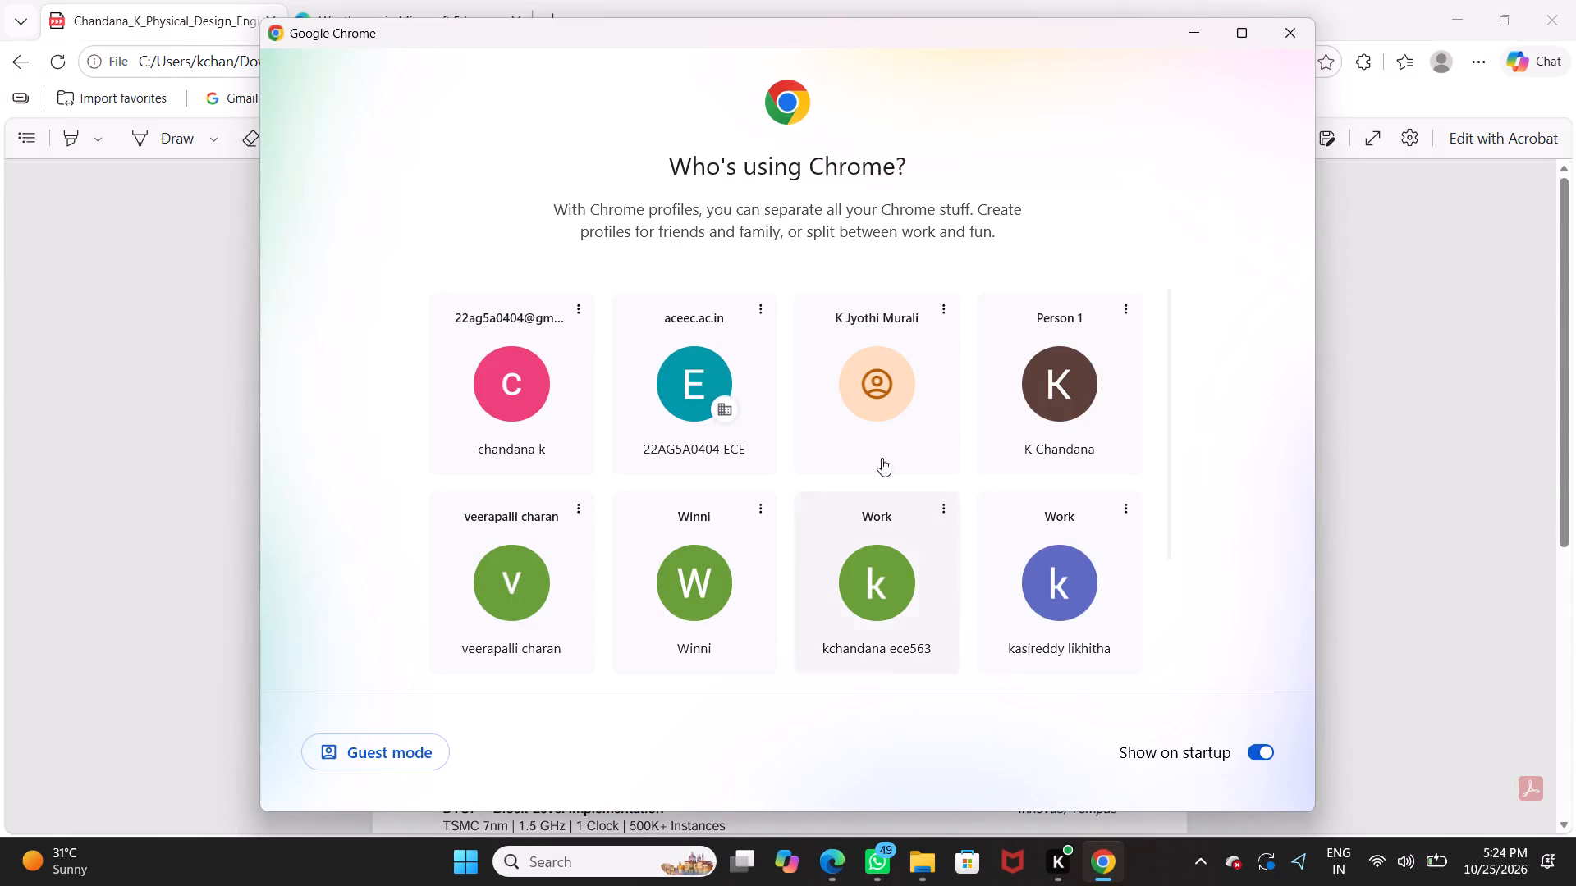
left_click(1286, 39)
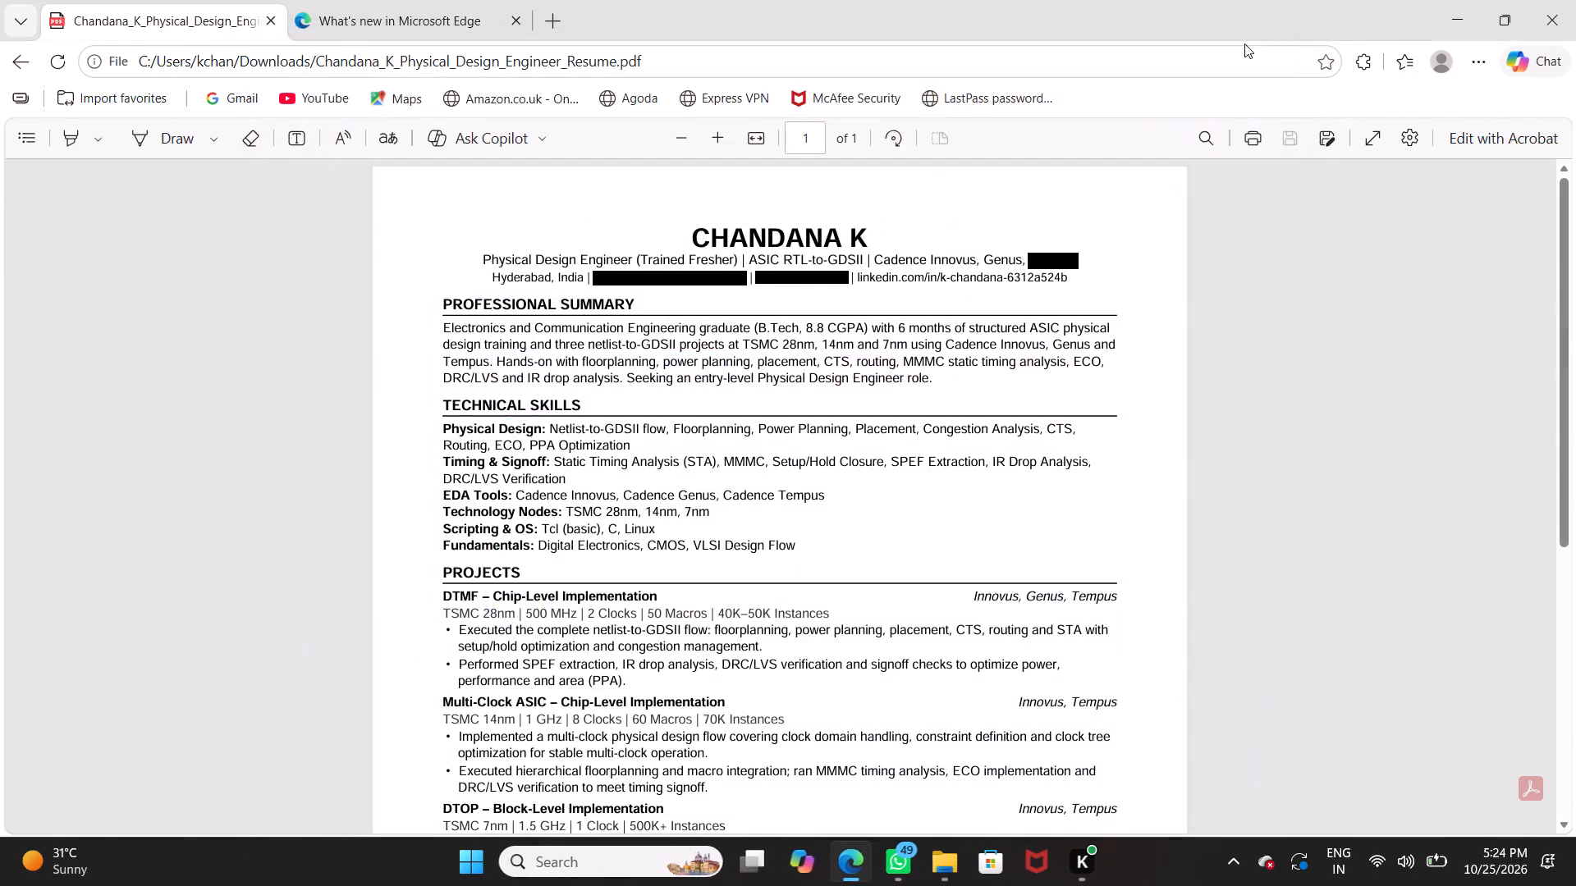
left_click(922, 276)
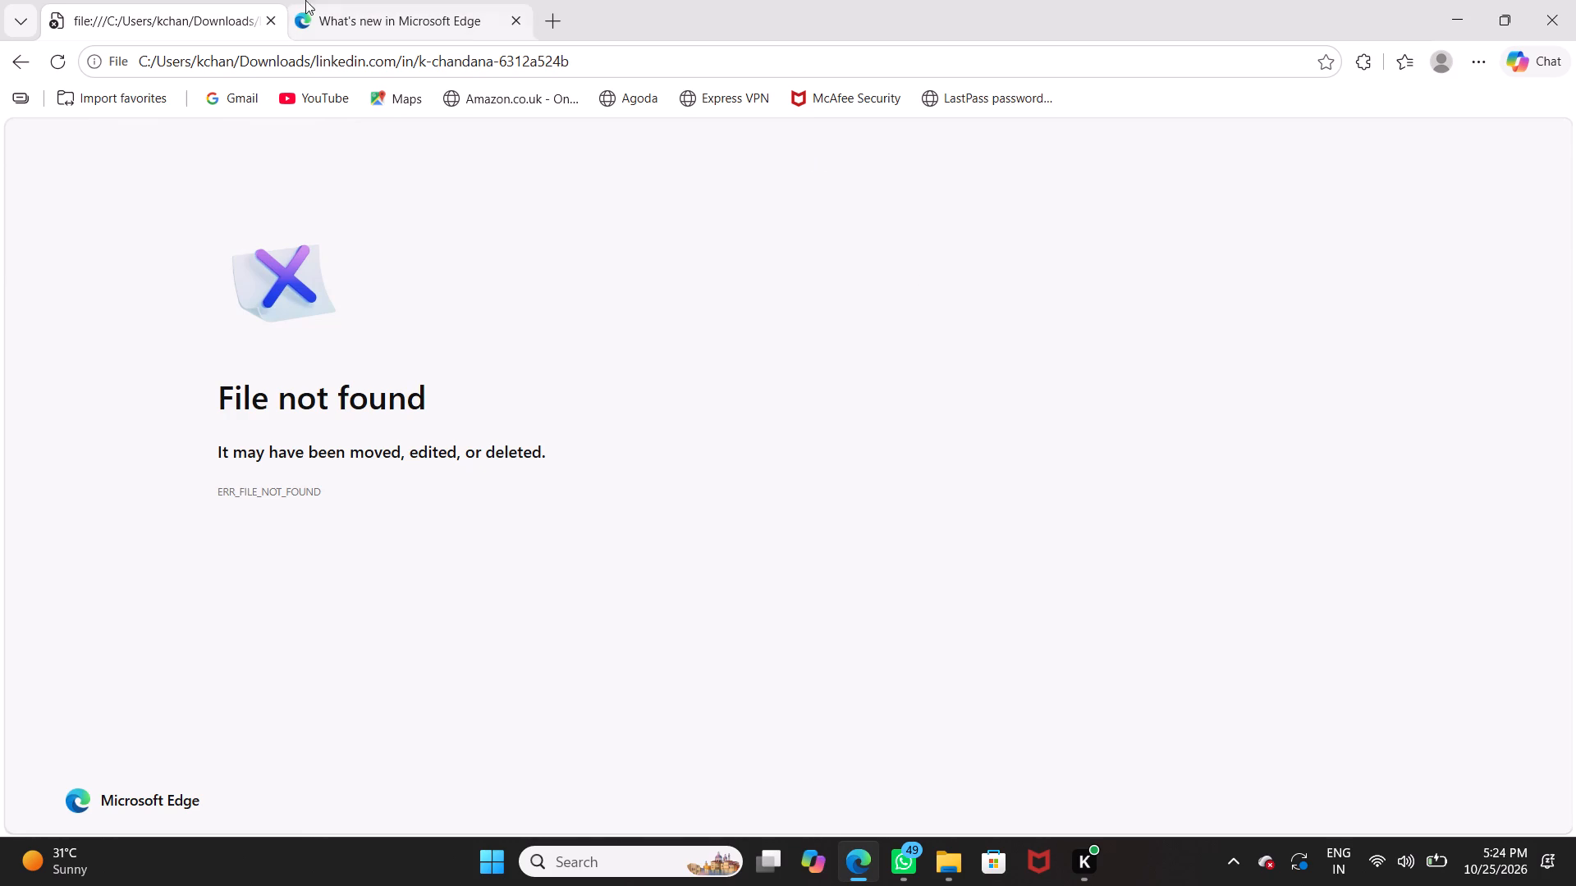
left_click(265, 19)
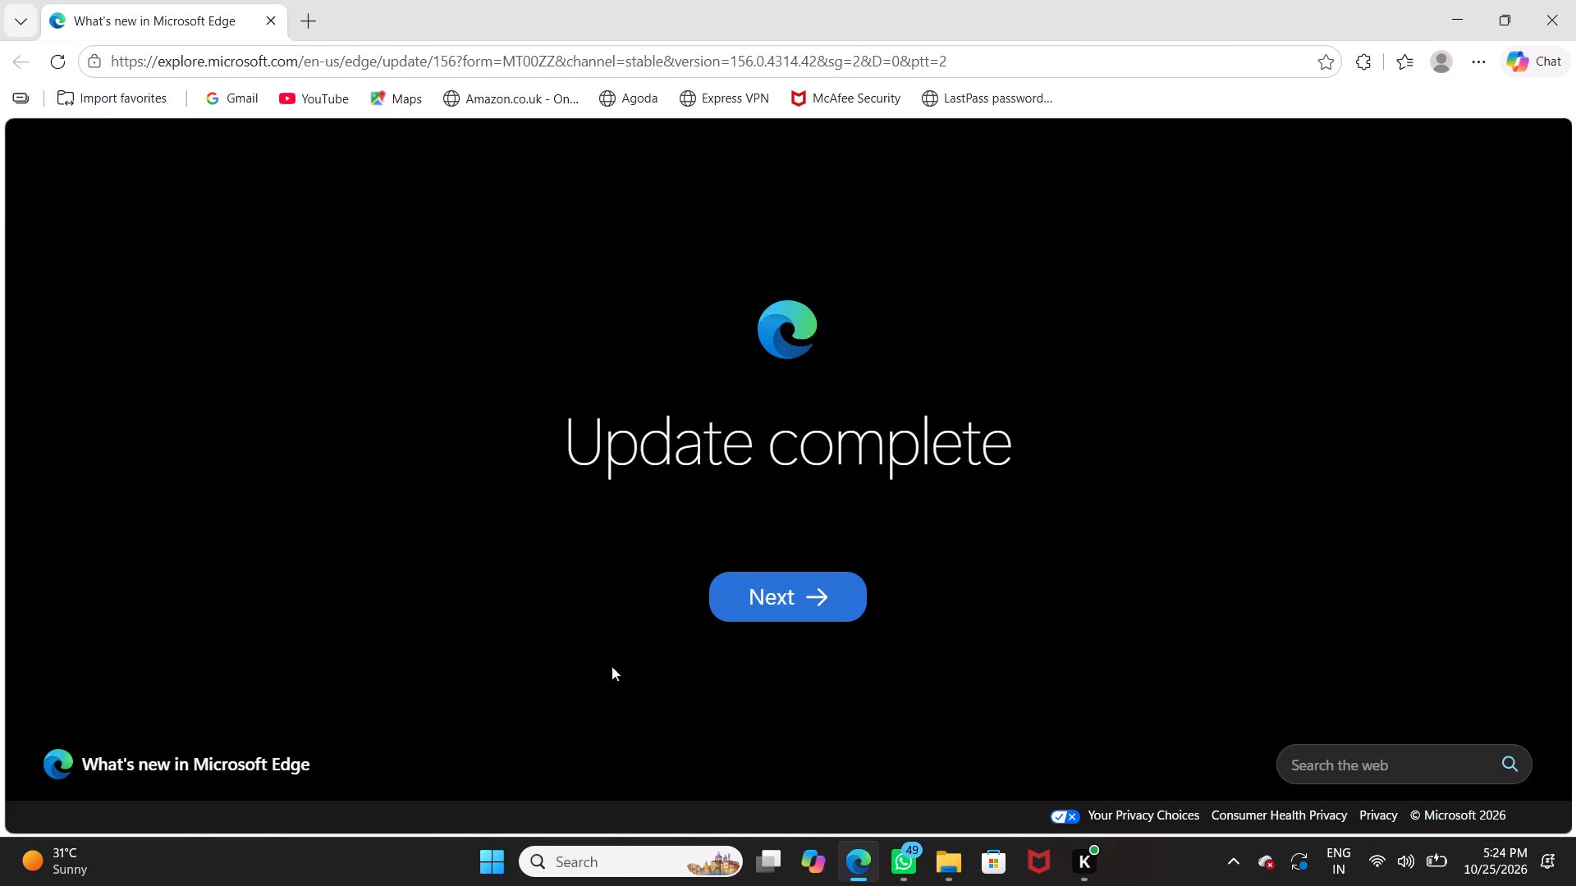
left_click(273, 18)
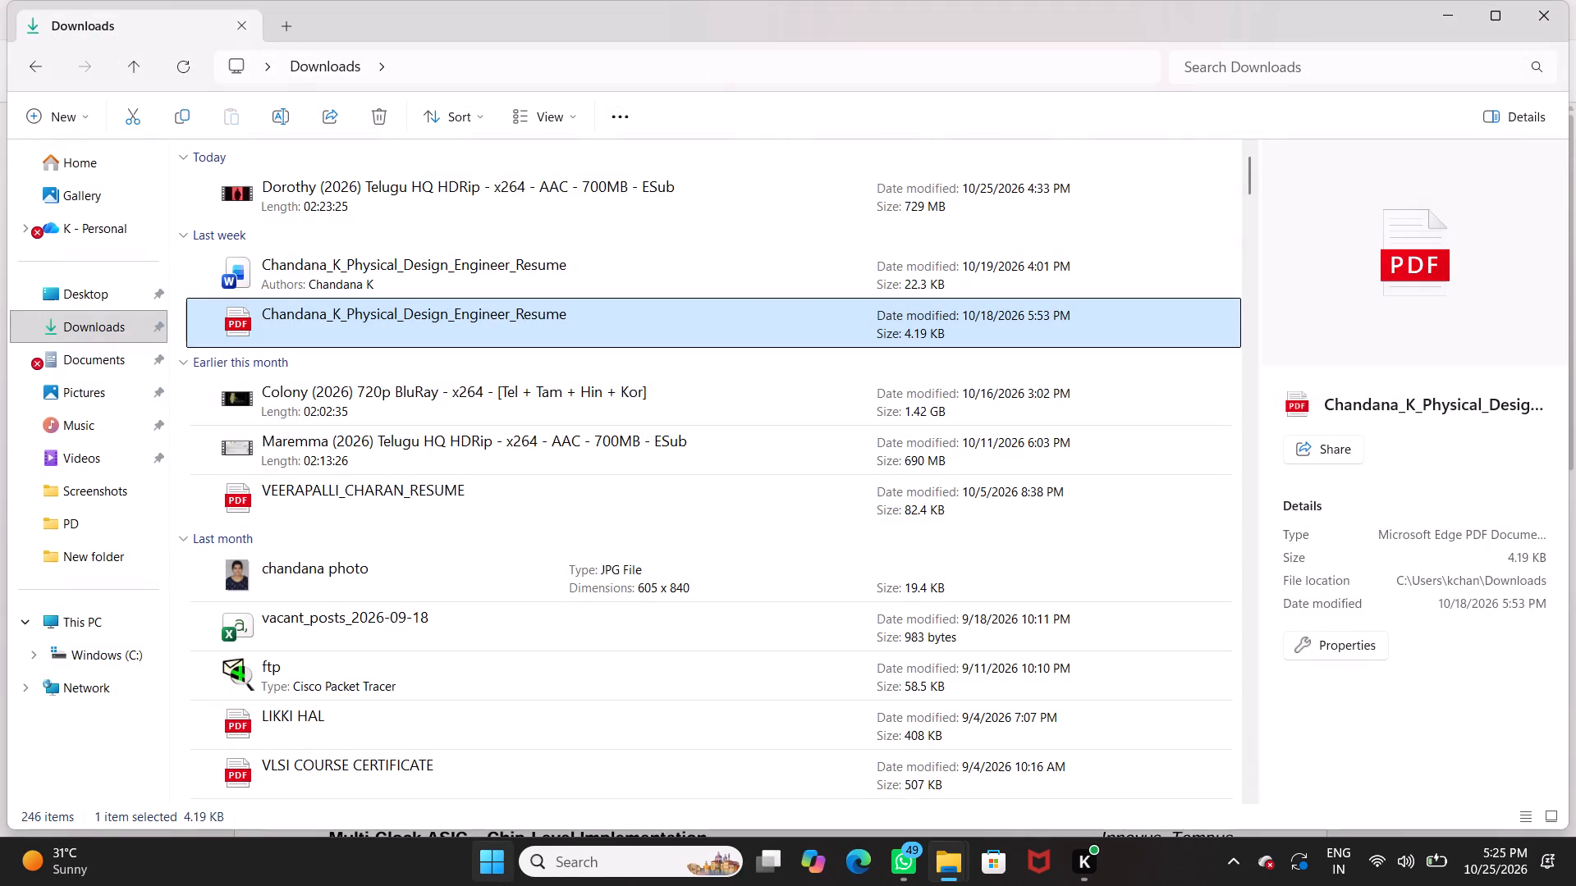
Open the Word version of the Physical Design Engineer resume from the Downloads folder.
double_click(387, 272)
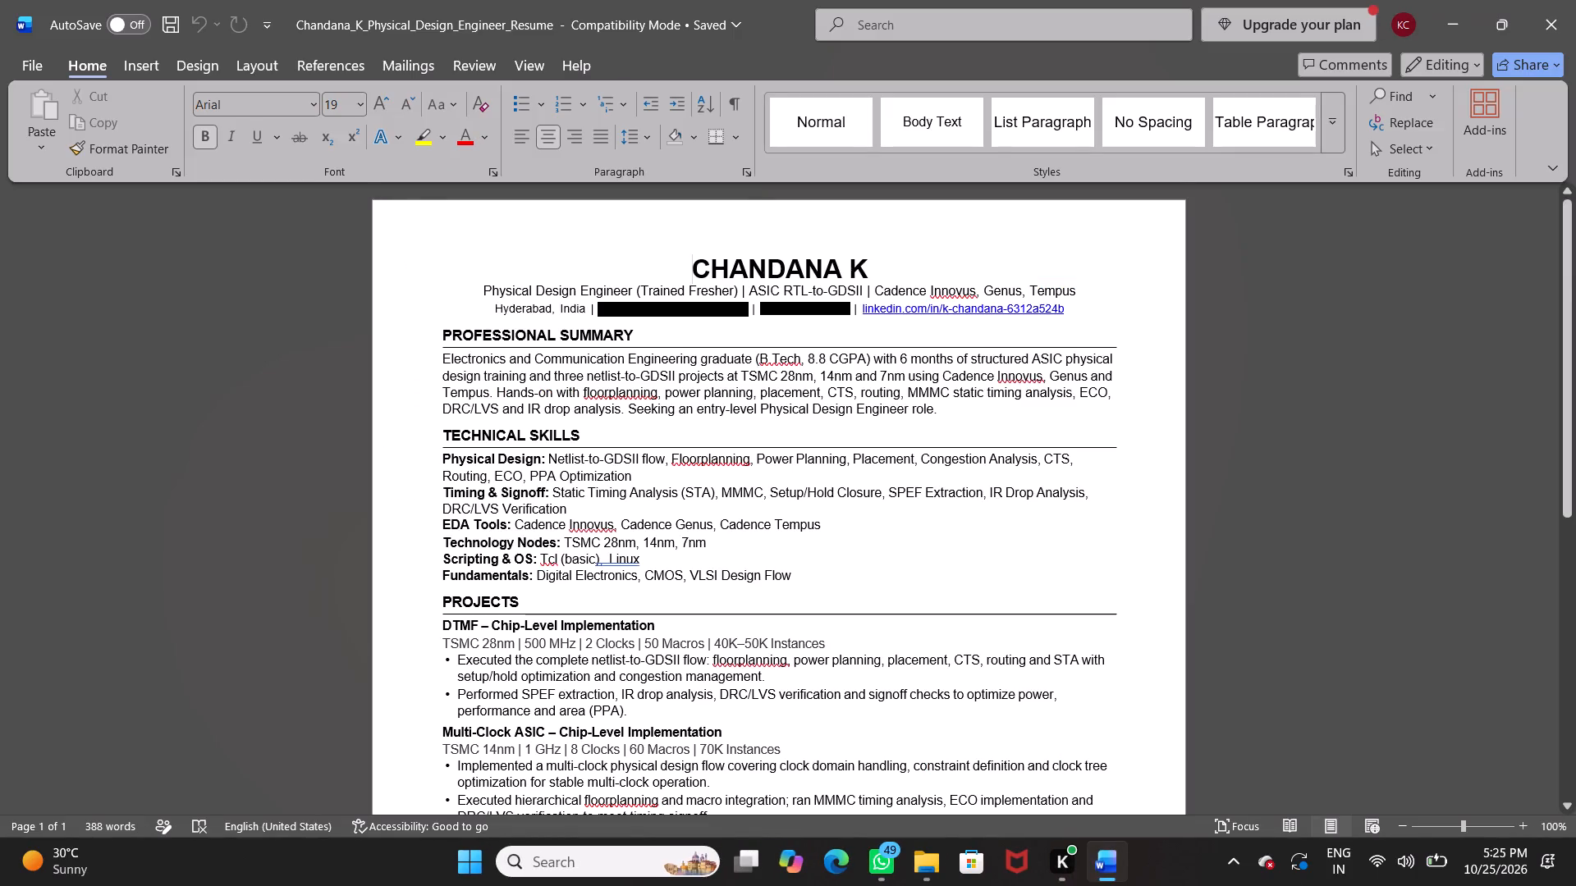
Delete "(B.Tech, 8.8 CGPA)" from the first sentence of the Professional Summary.
scroll(763, 502, "up", 1)
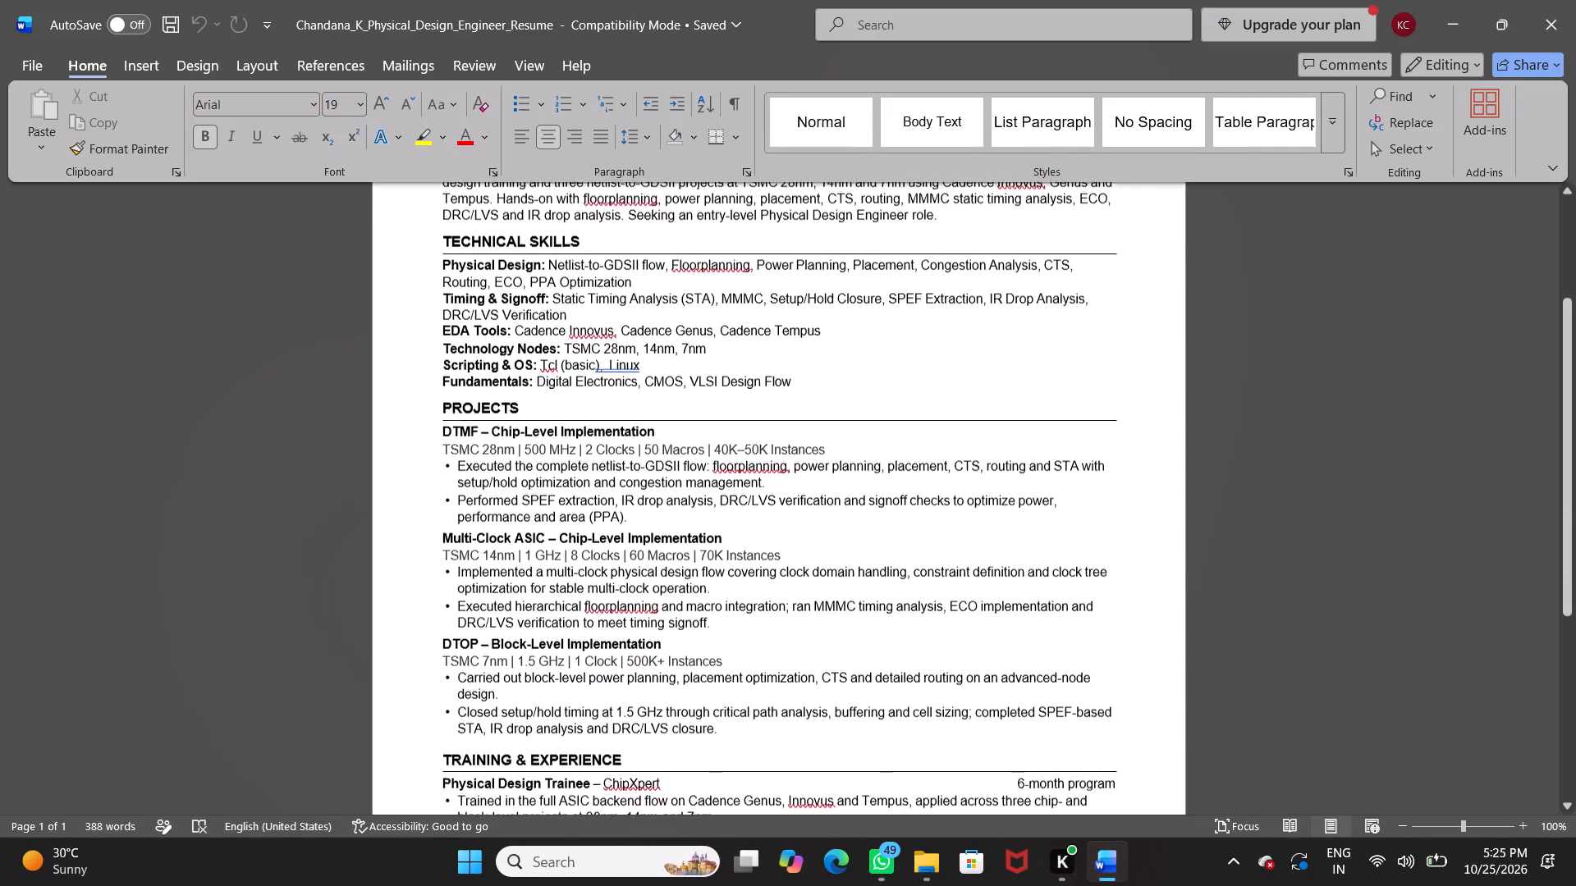
scroll(763, 502, "up", 2)
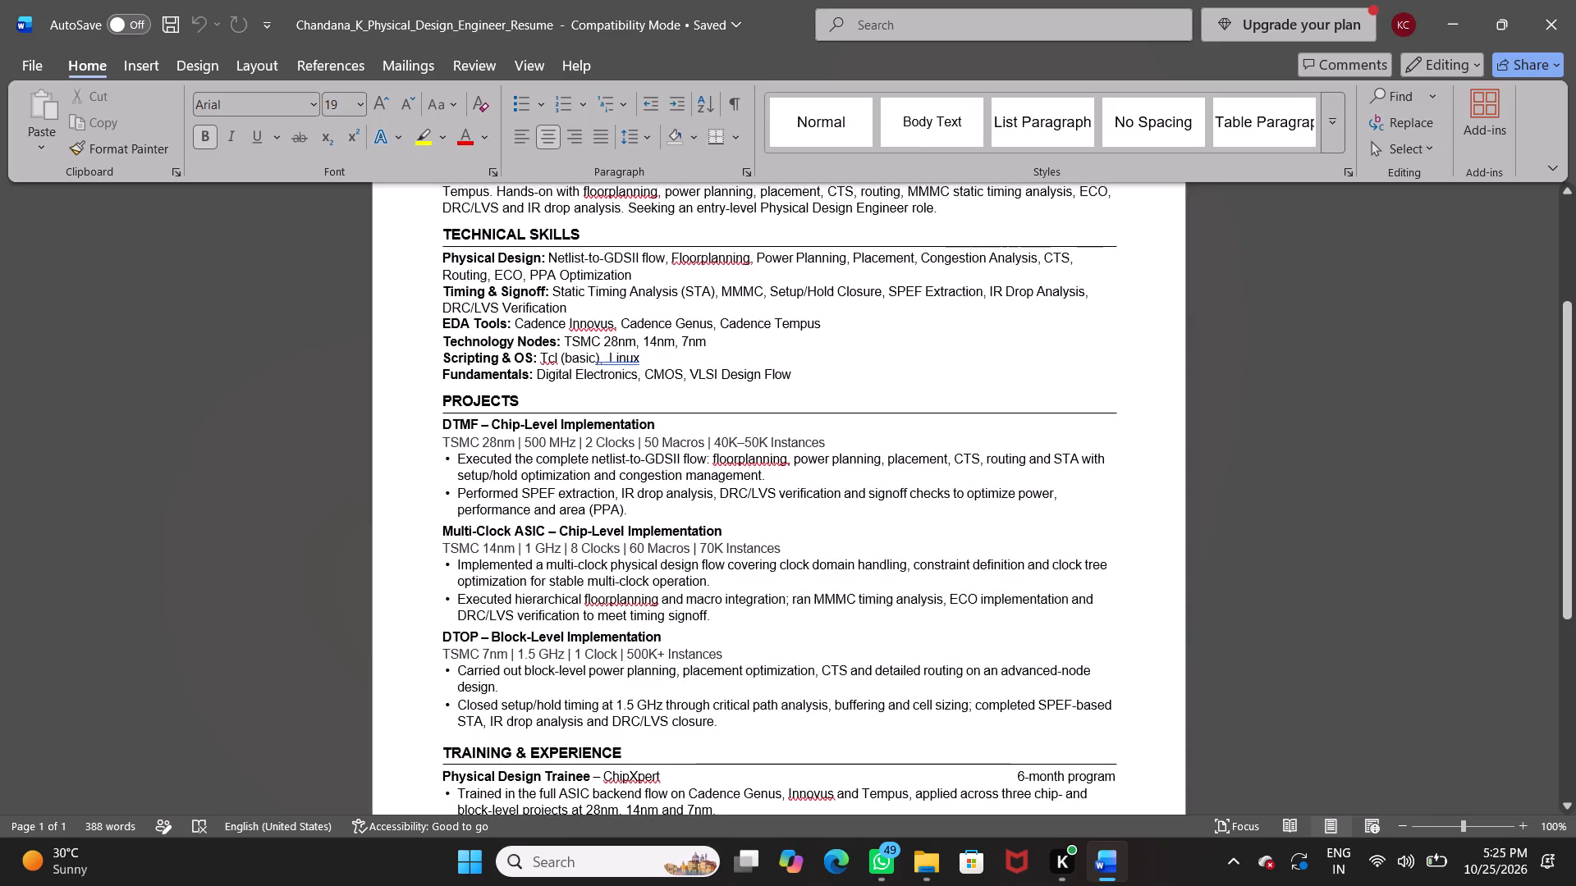
scroll(763, 502, "up", 1)
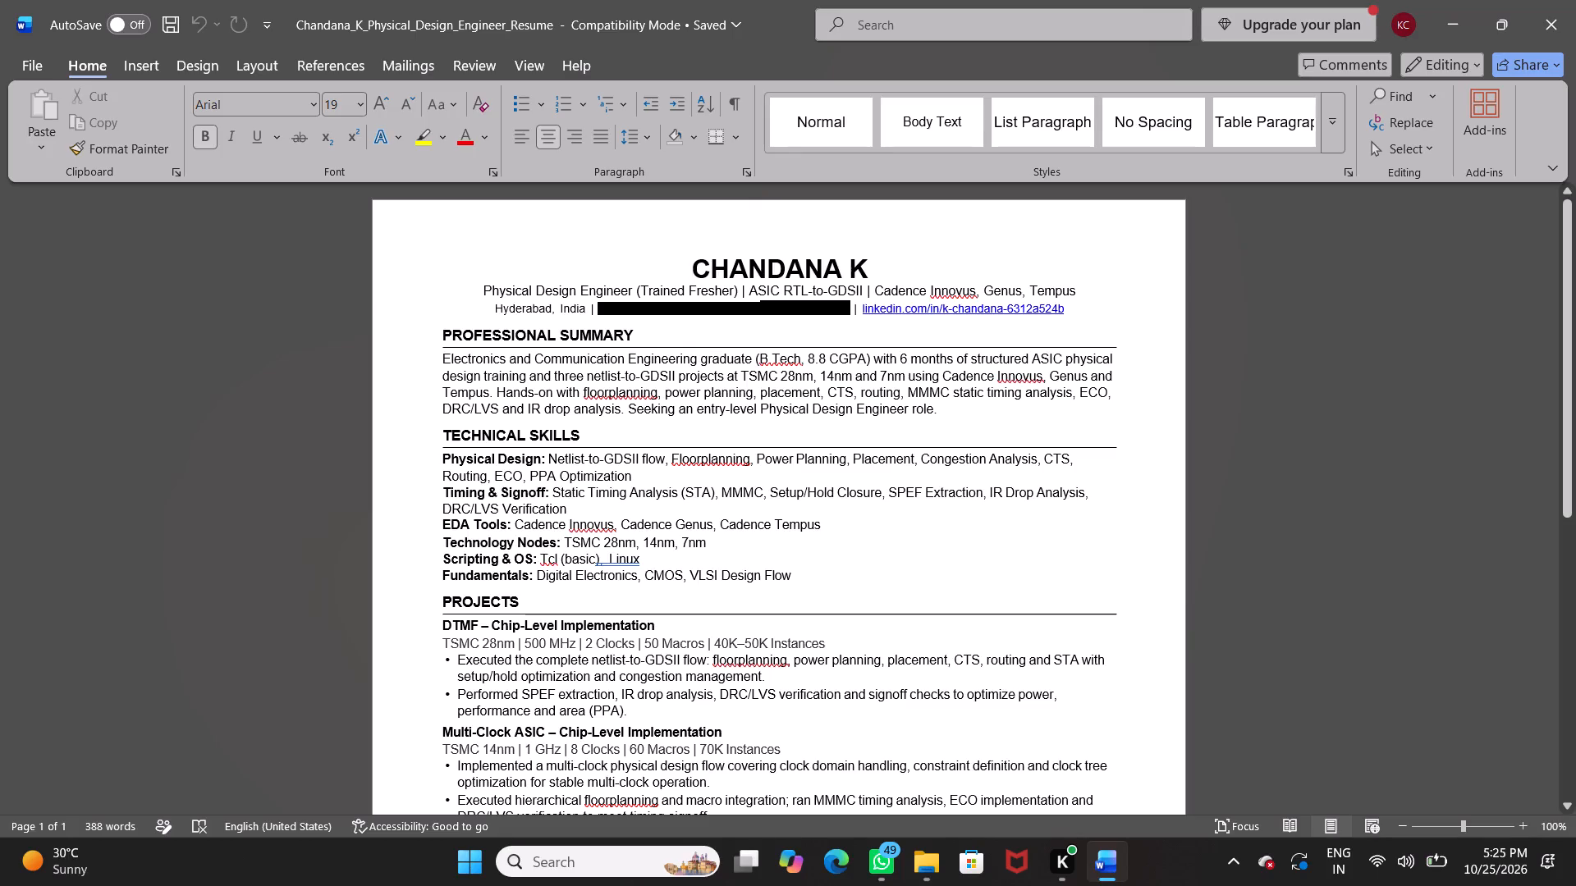
left_click_drag(870, 361, 795, 363)
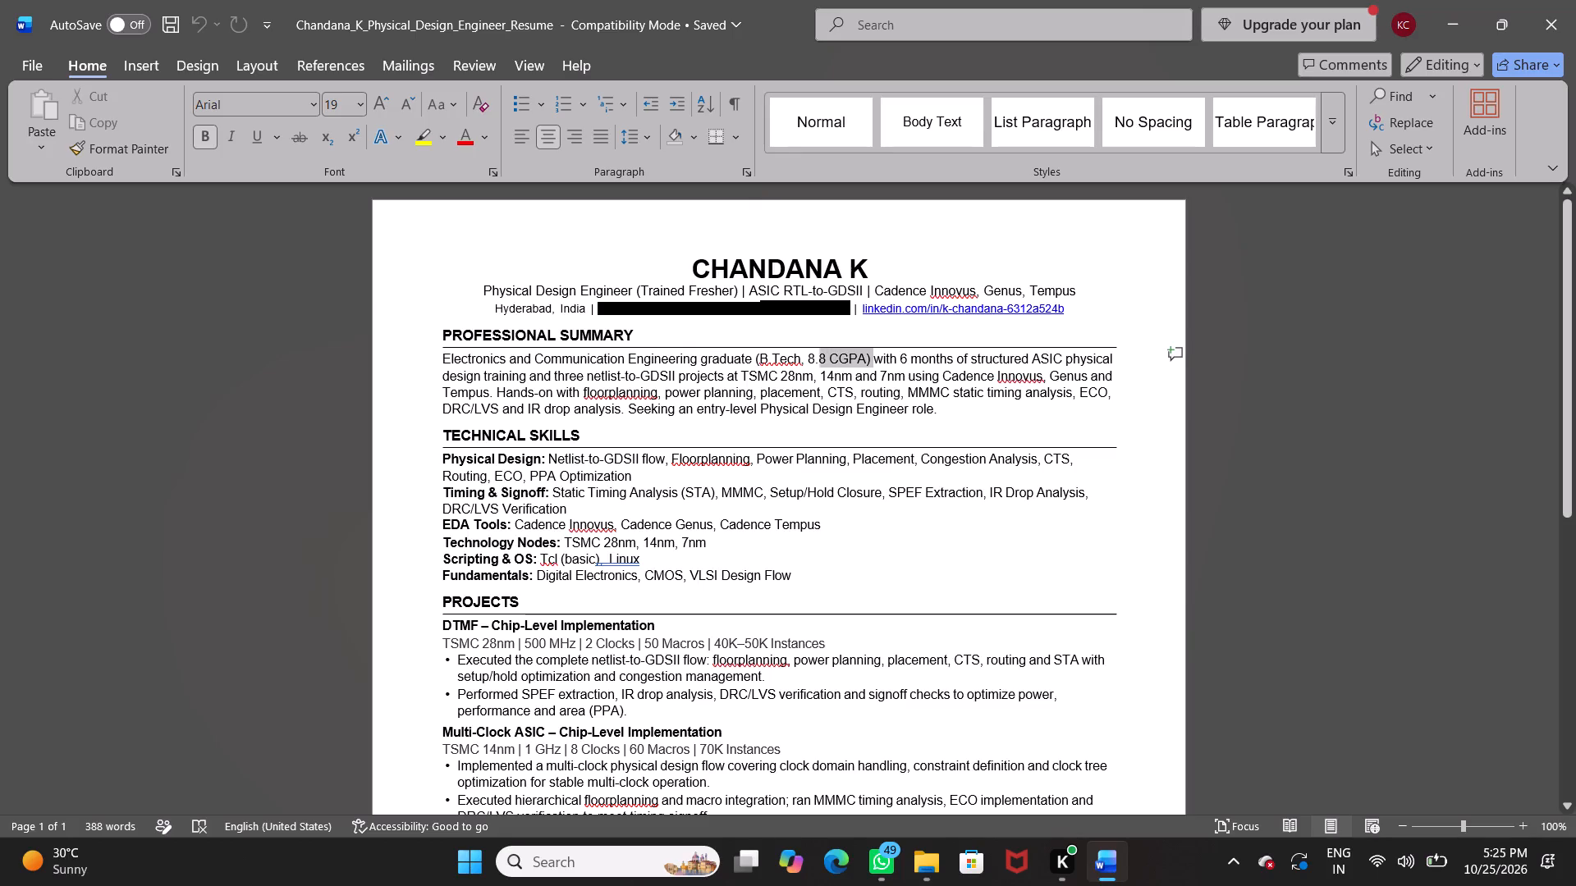
left_click_drag(795, 363, 756, 367)
key("BackSpace")
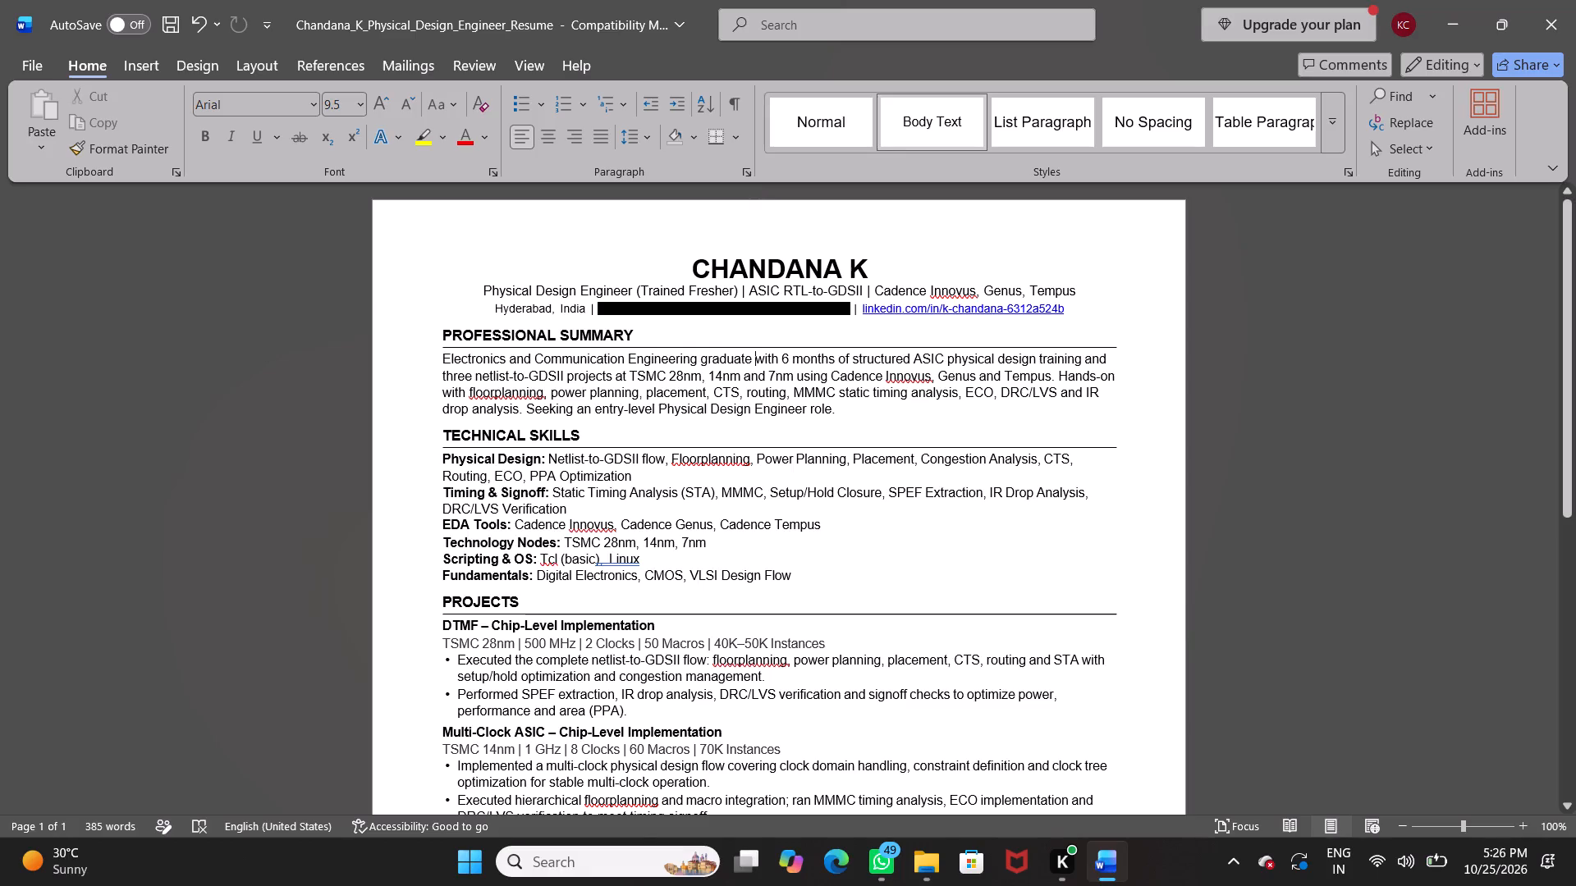
Justify the Professional Summary paragraph.
left_click_drag(833, 410, 417, 358)
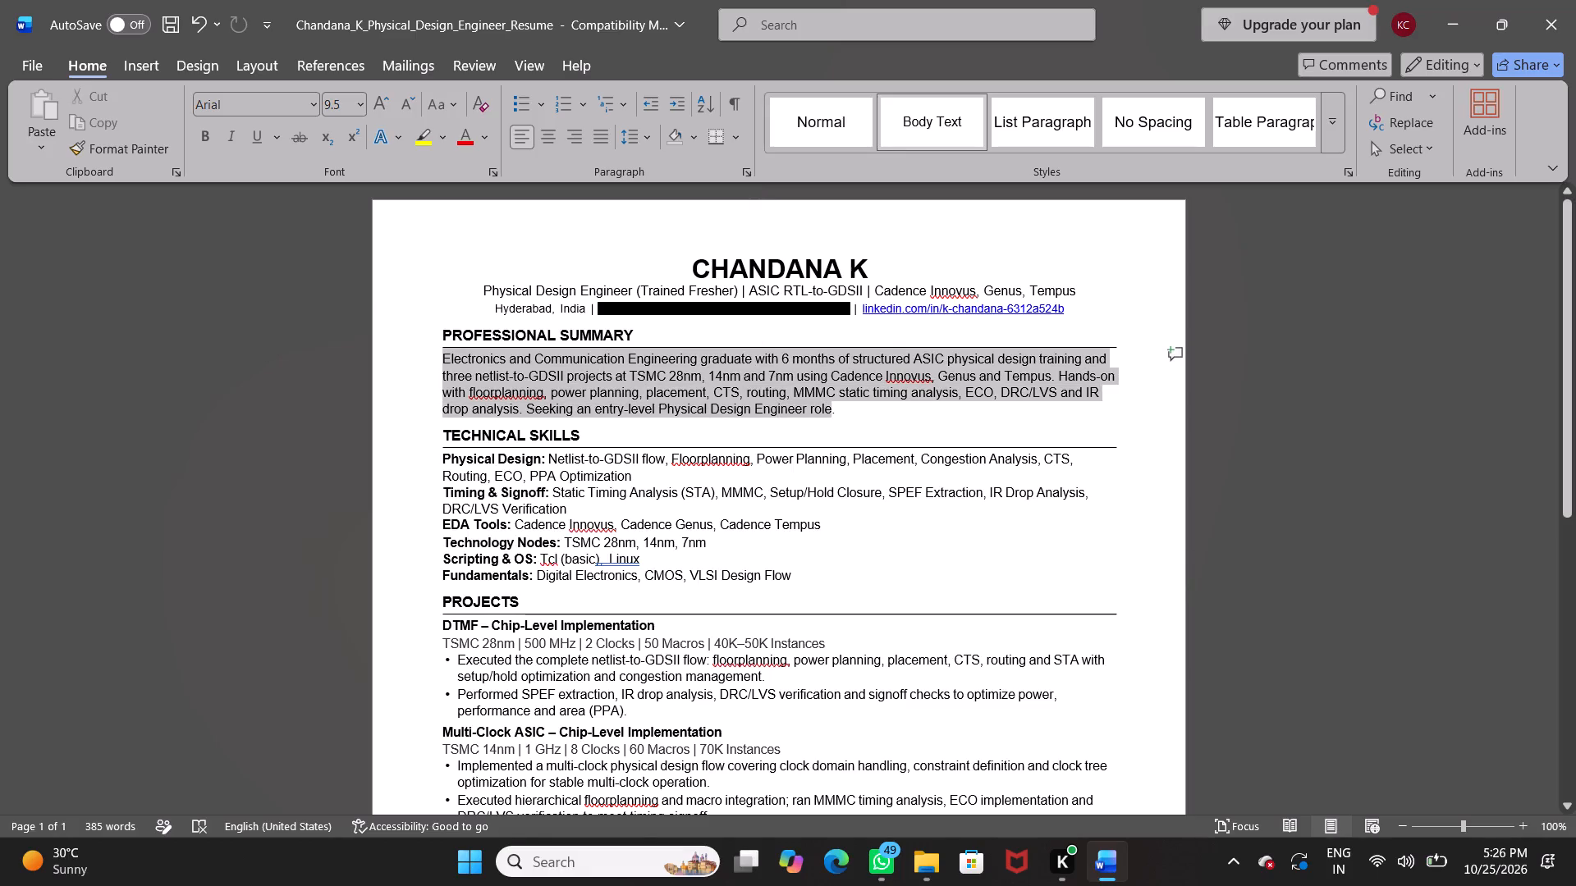
left_click(604, 137)
left_click(758, 551)
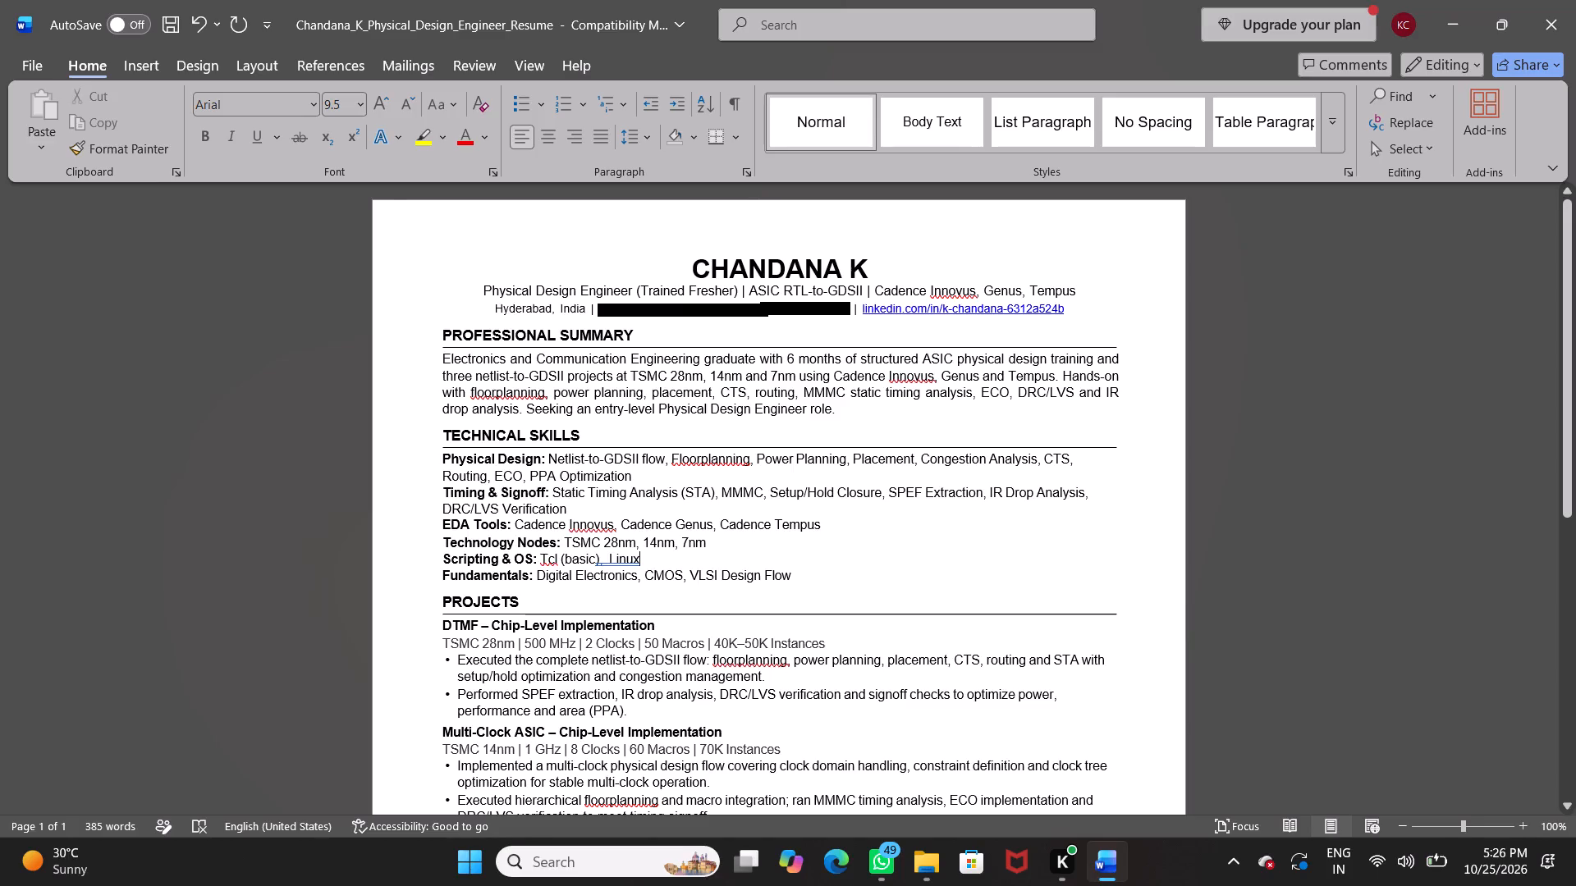
Set the line spacing of the two Certifications bullets to 1.15.
scroll(688, 485, "up", 6, "ctrl")
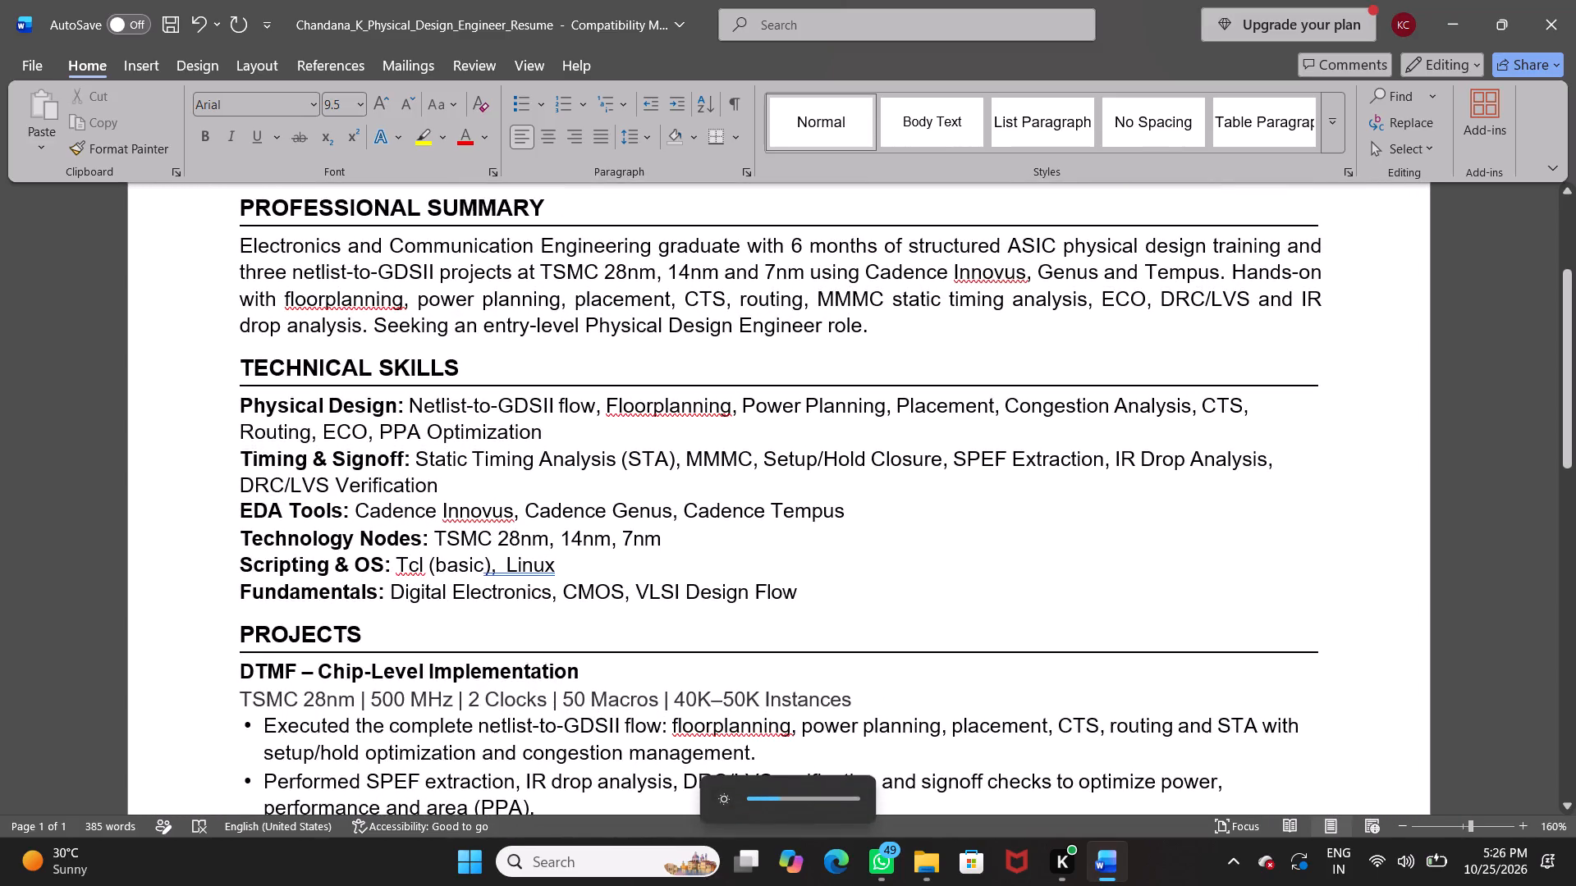
scroll(688, 485, "down", 4, "ctrl")
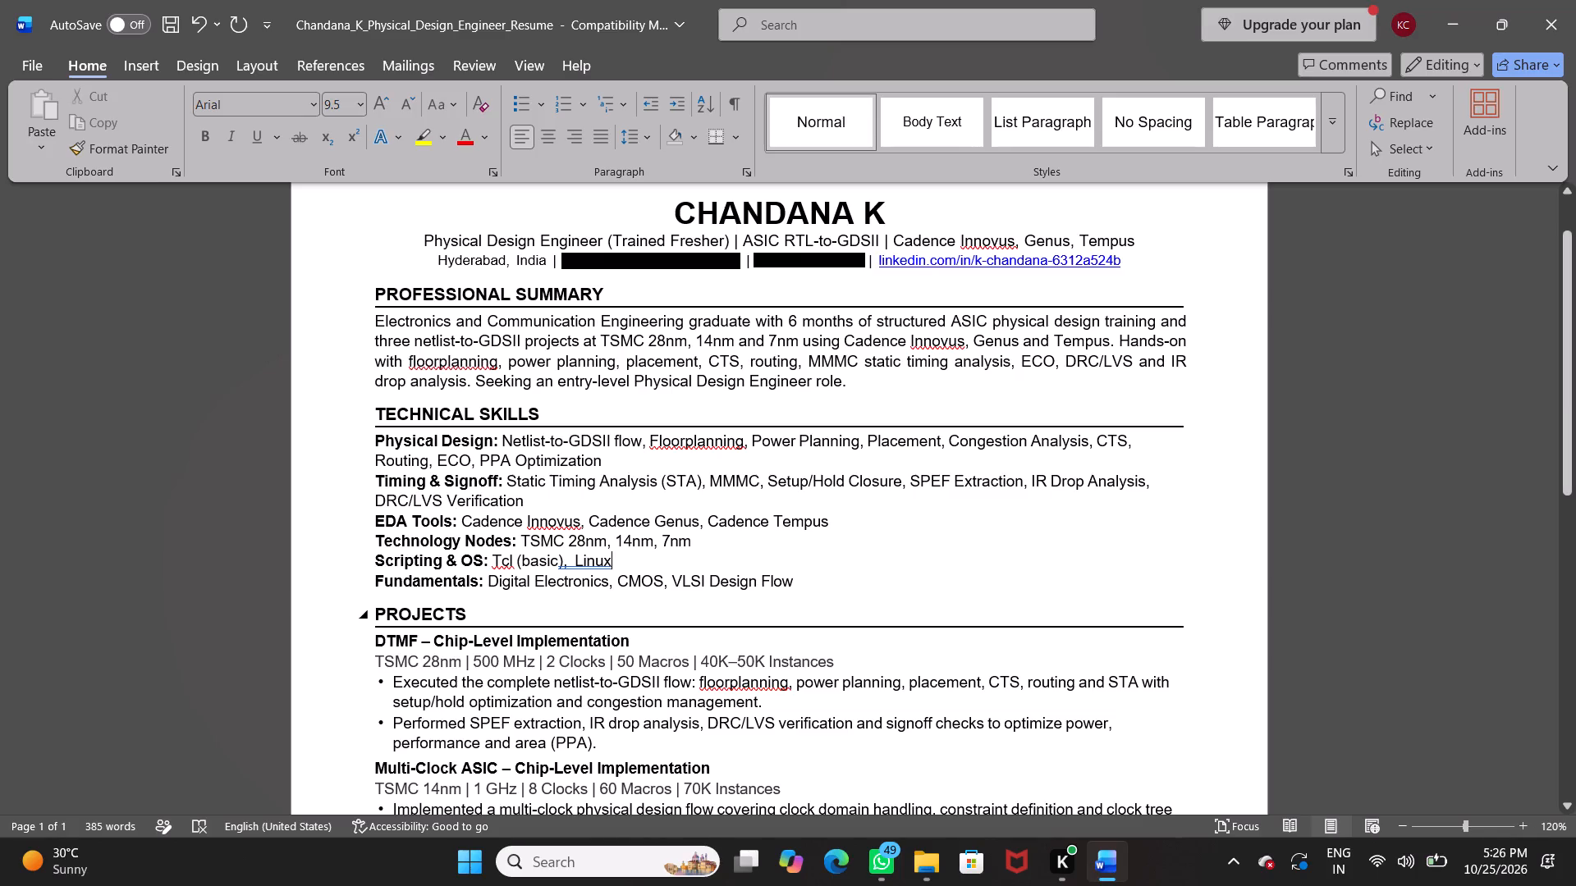
scroll(516, 686, "down", 3)
scroll(516, 686, "up", 1)
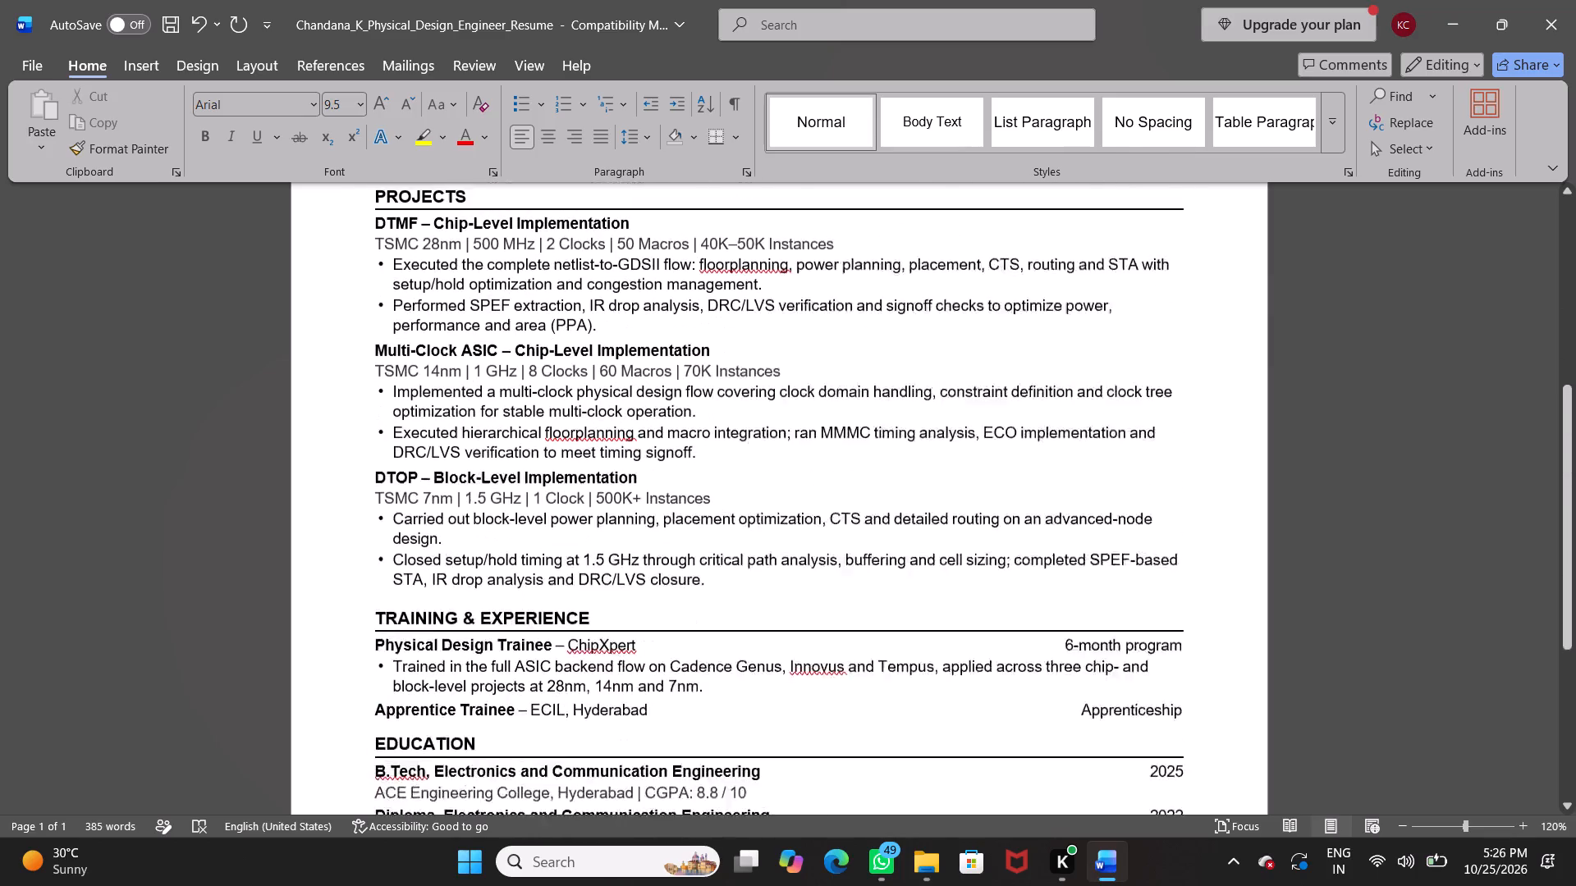
scroll(516, 686, "up", 1)
scroll(516, 686, "down", 2)
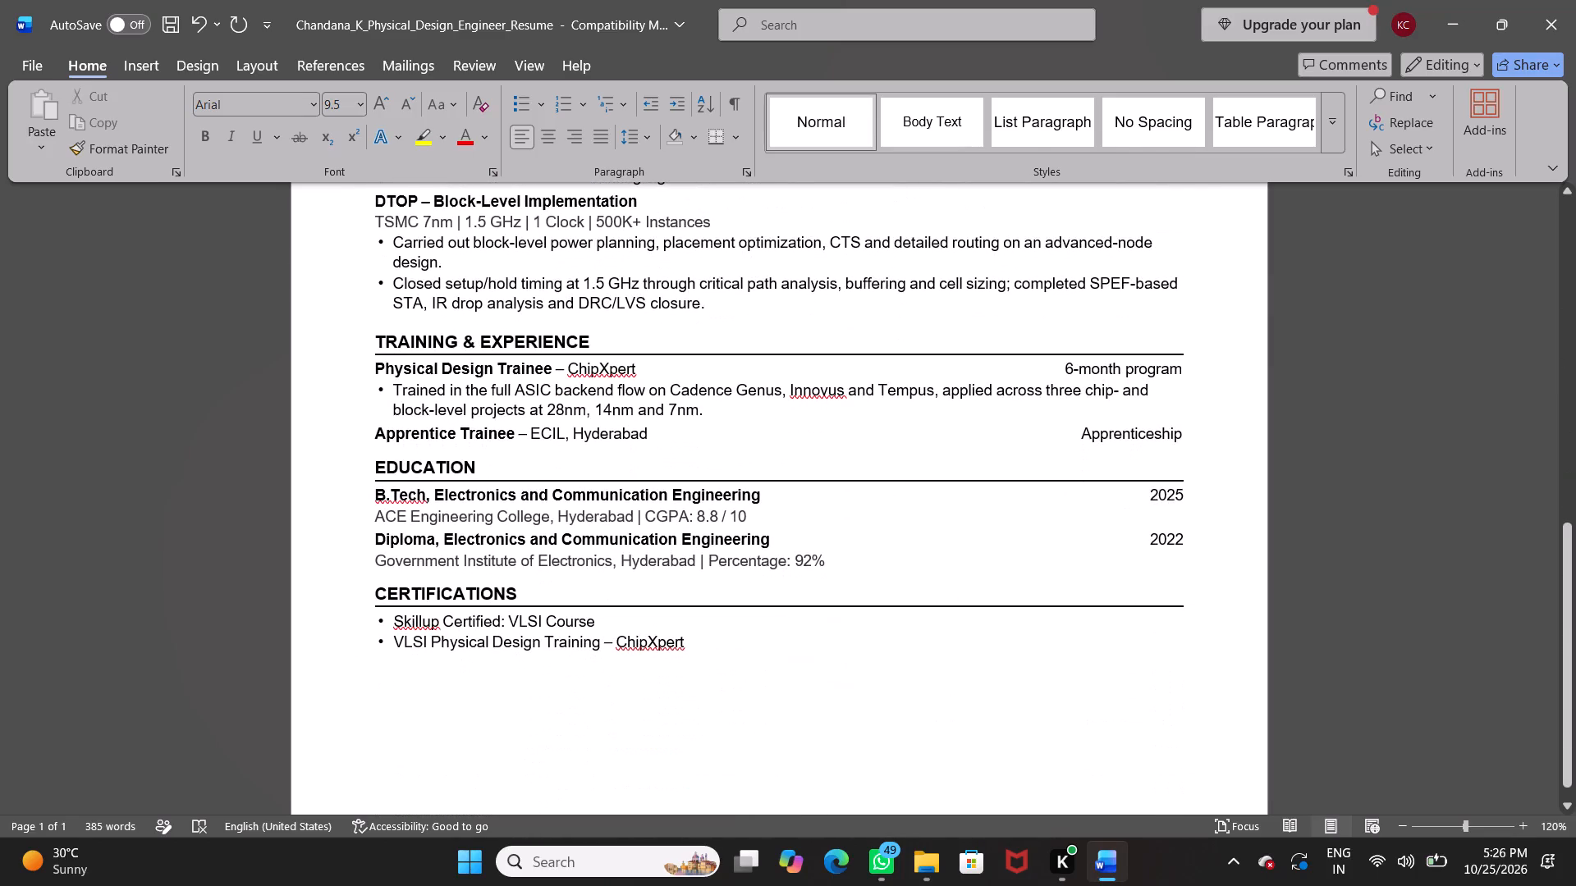
scroll(516, 686, "down", 1)
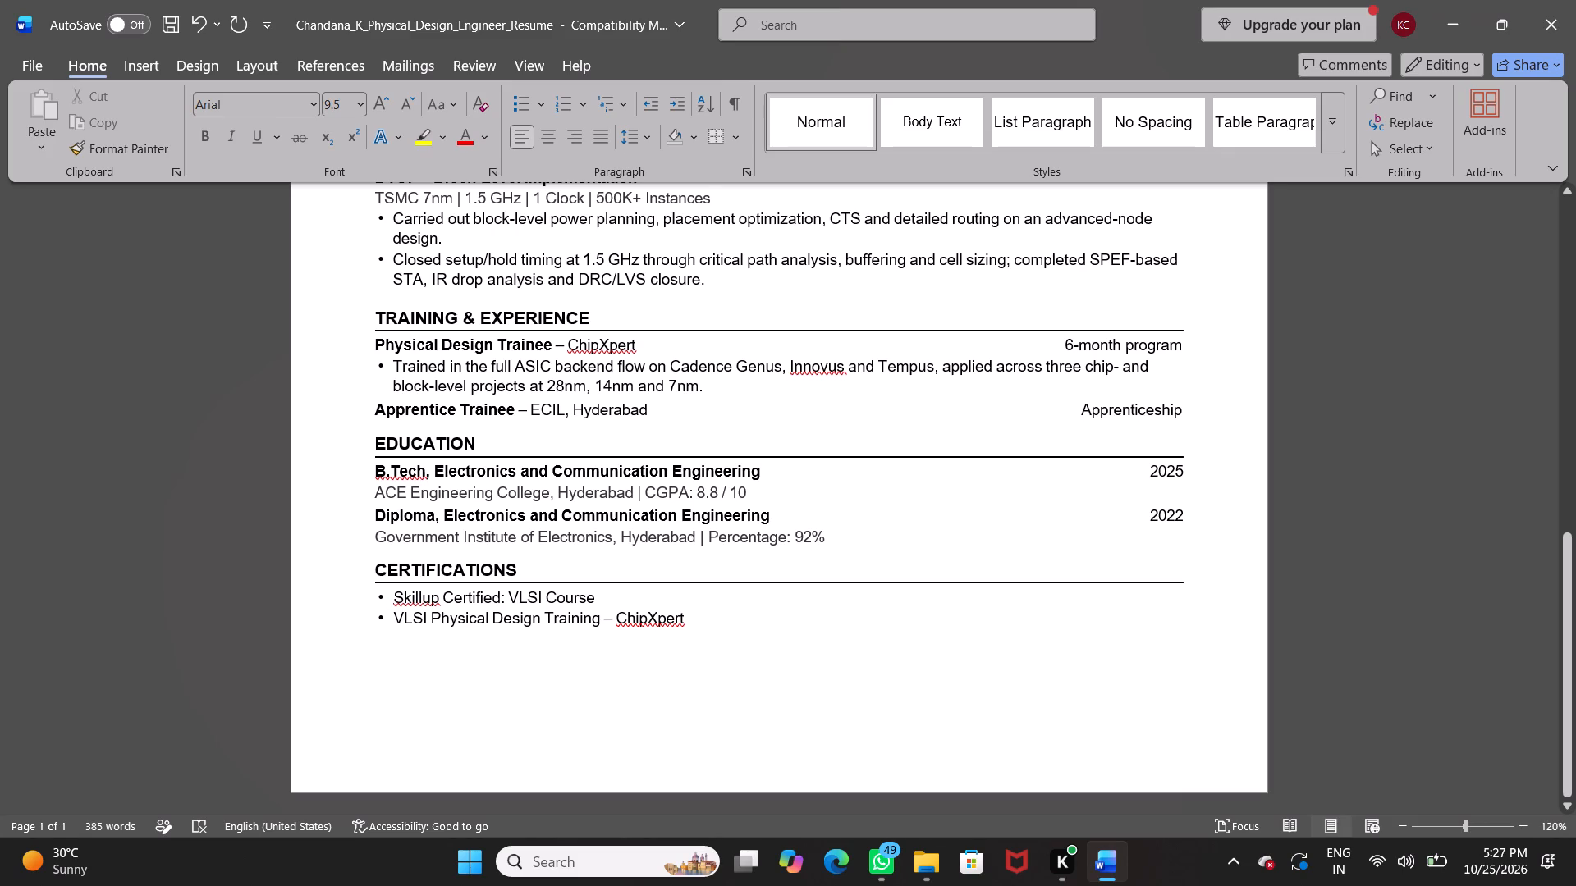
left_click_drag(390, 596, 705, 641)
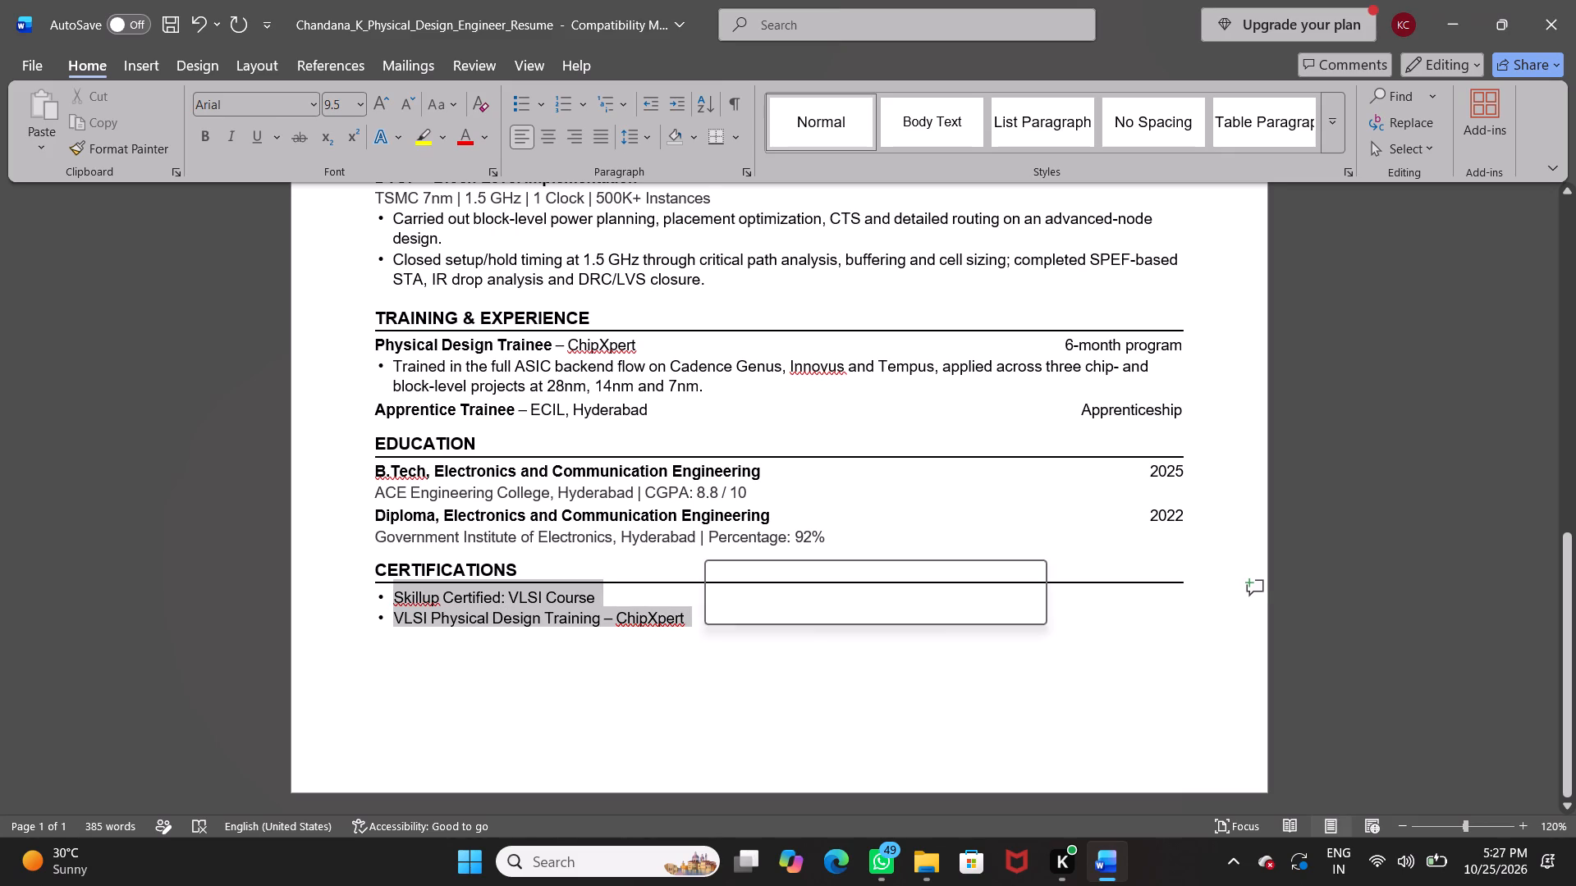
left_click(630, 143)
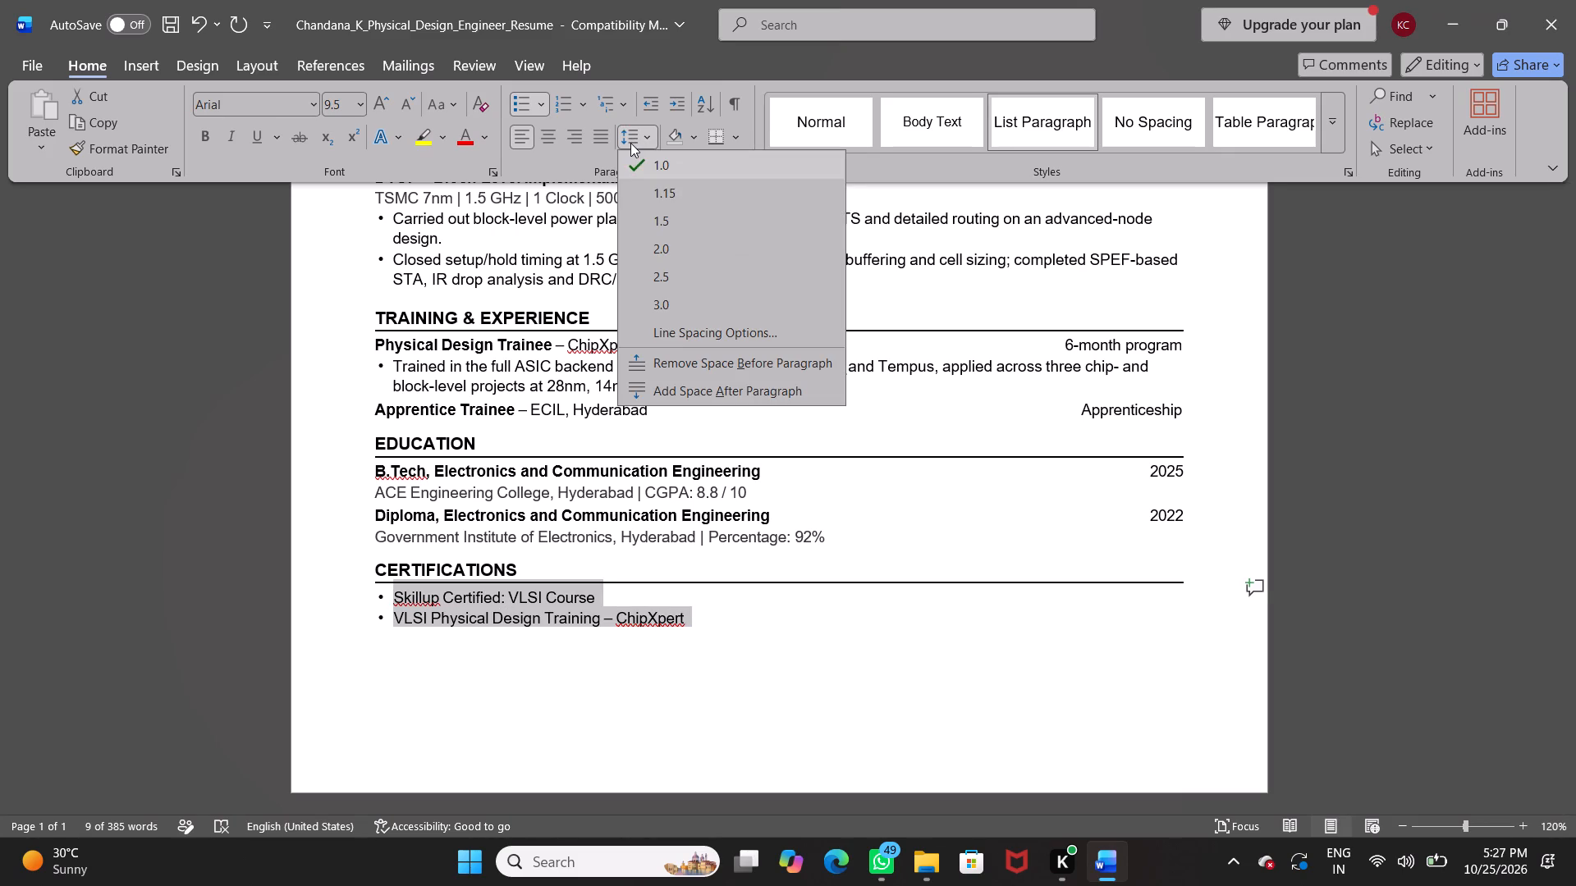
left_click(652, 196)
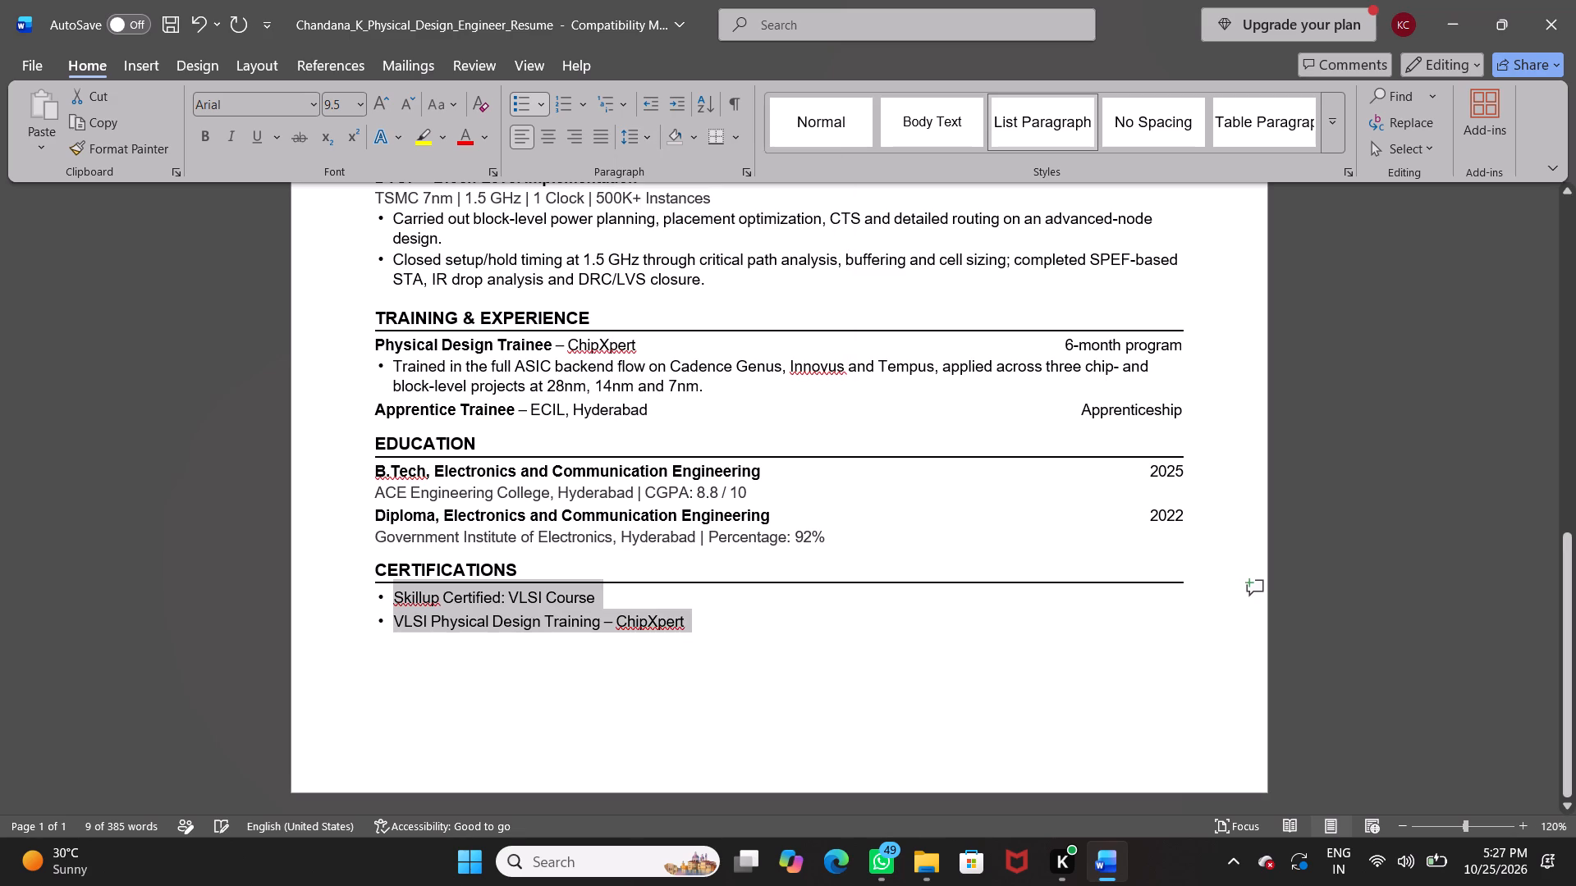
left_click(804, 644)
Remove the hyphen after "chip" in the Physical Design Trainee bullet under Training & Experience.
scroll(813, 601, "up", 1)
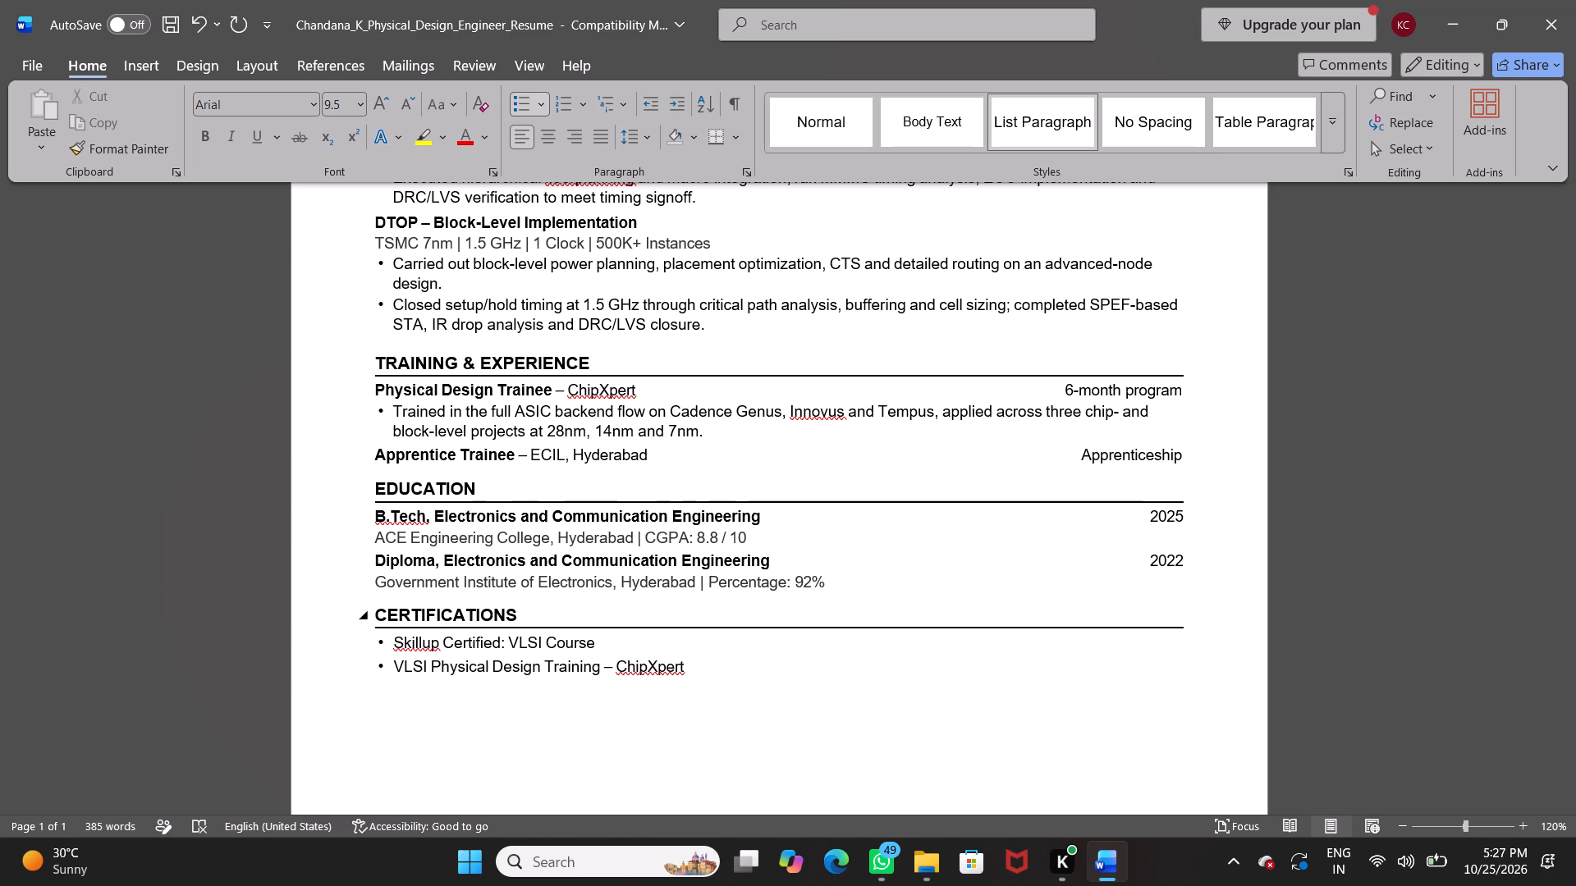
left_click(1116, 413)
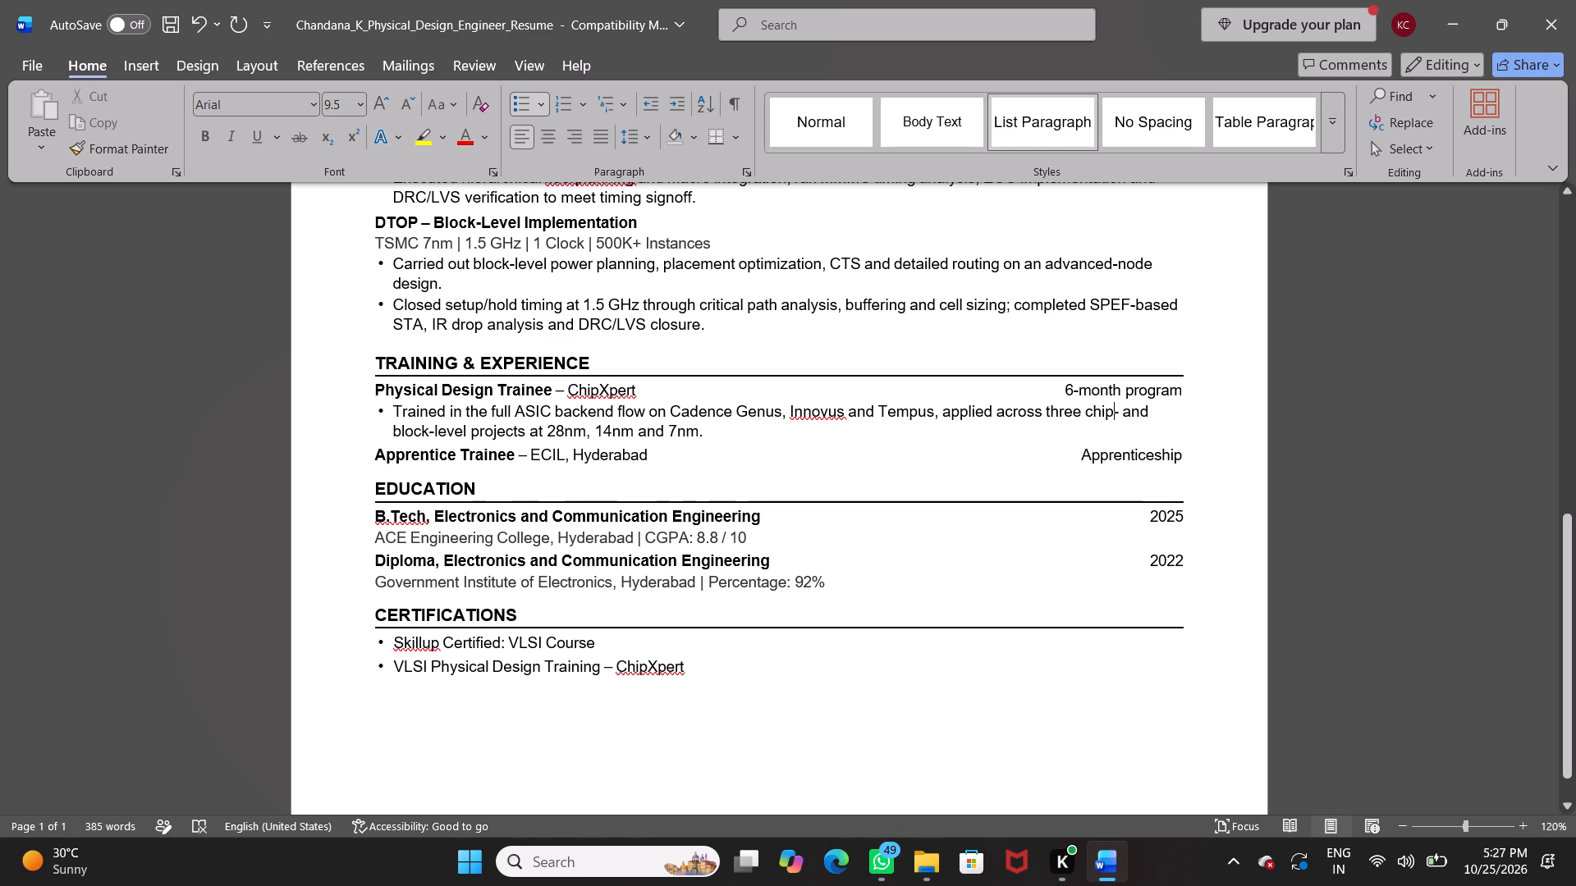
left_click(1117, 413)
key("BackSpace")
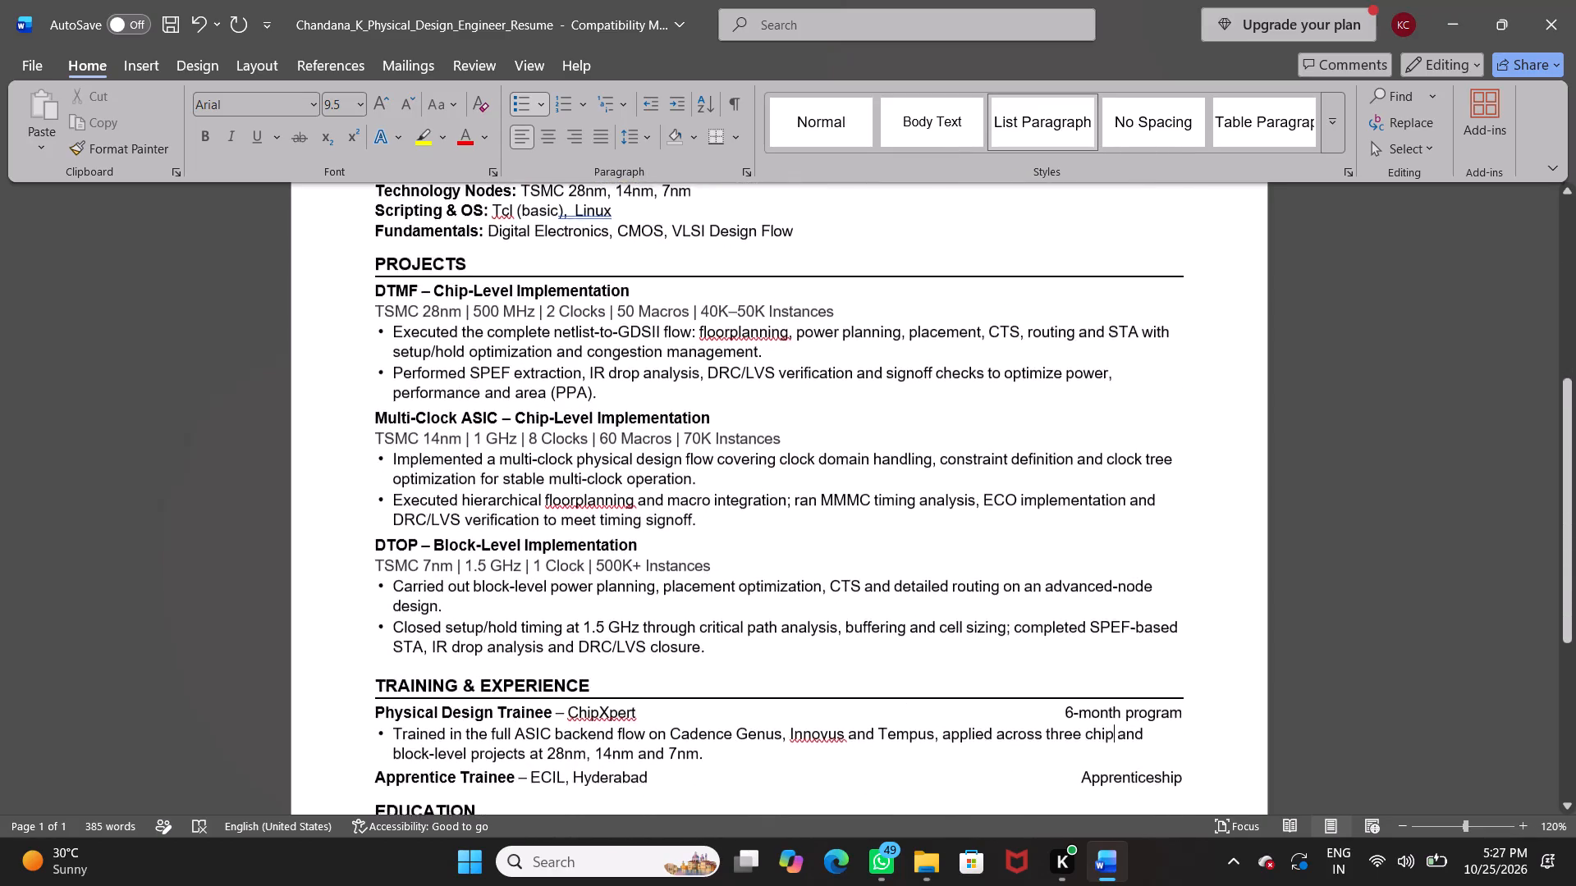
Justify all text in the Projects section, from the DTMF heading through the last DTOP bullet.
scroll(752, 386, "up", 1)
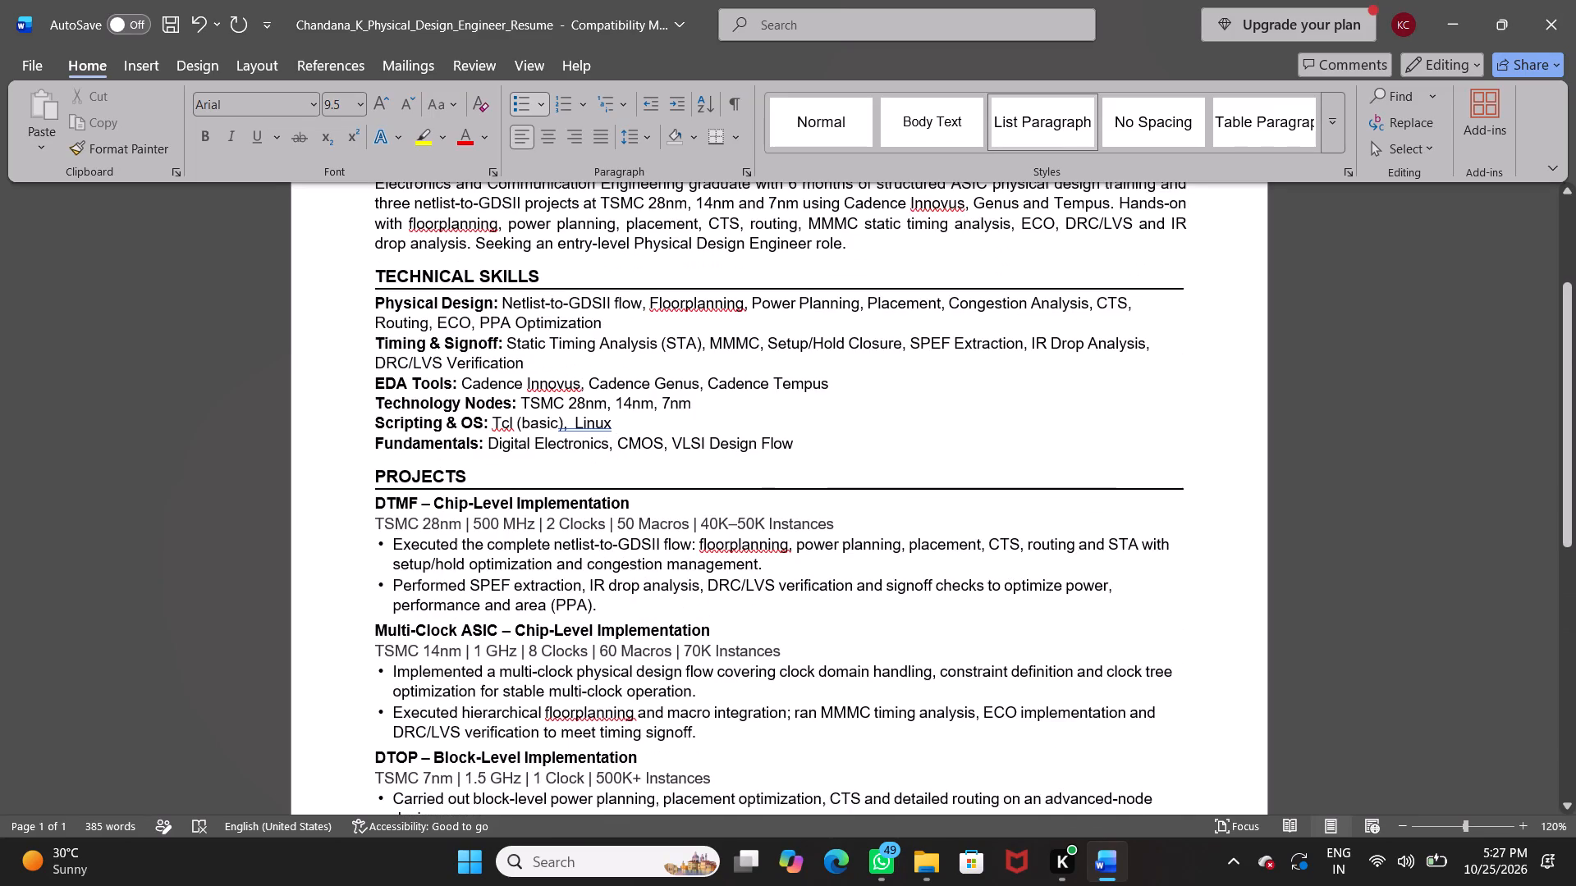
scroll(556, 349, "down", 2)
scroll(442, 424, "up", 1)
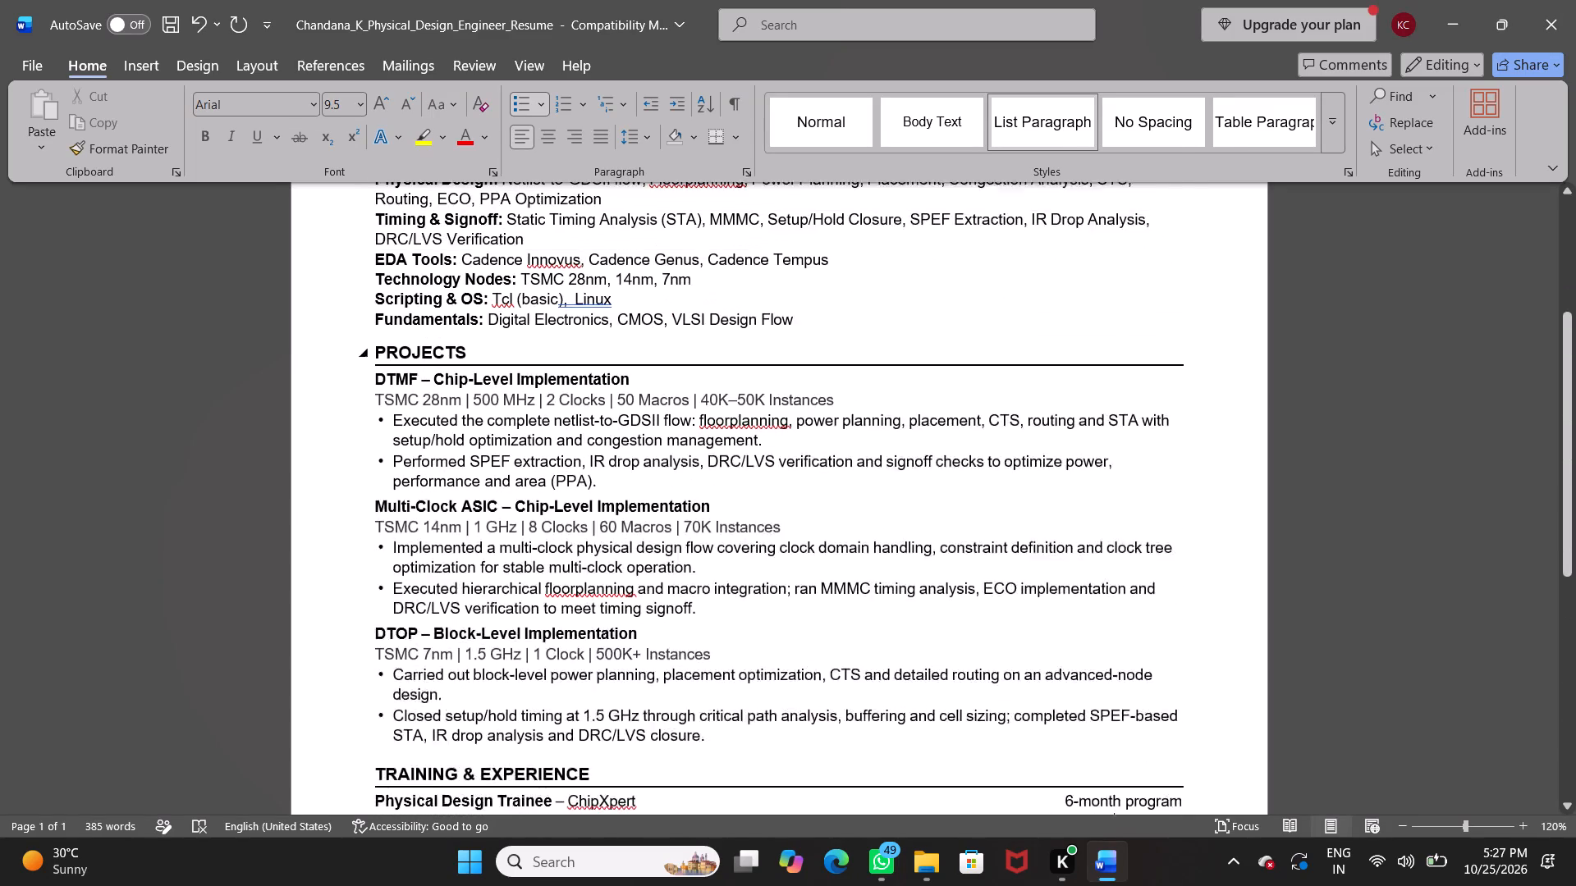
scroll(442, 424, "up", 1)
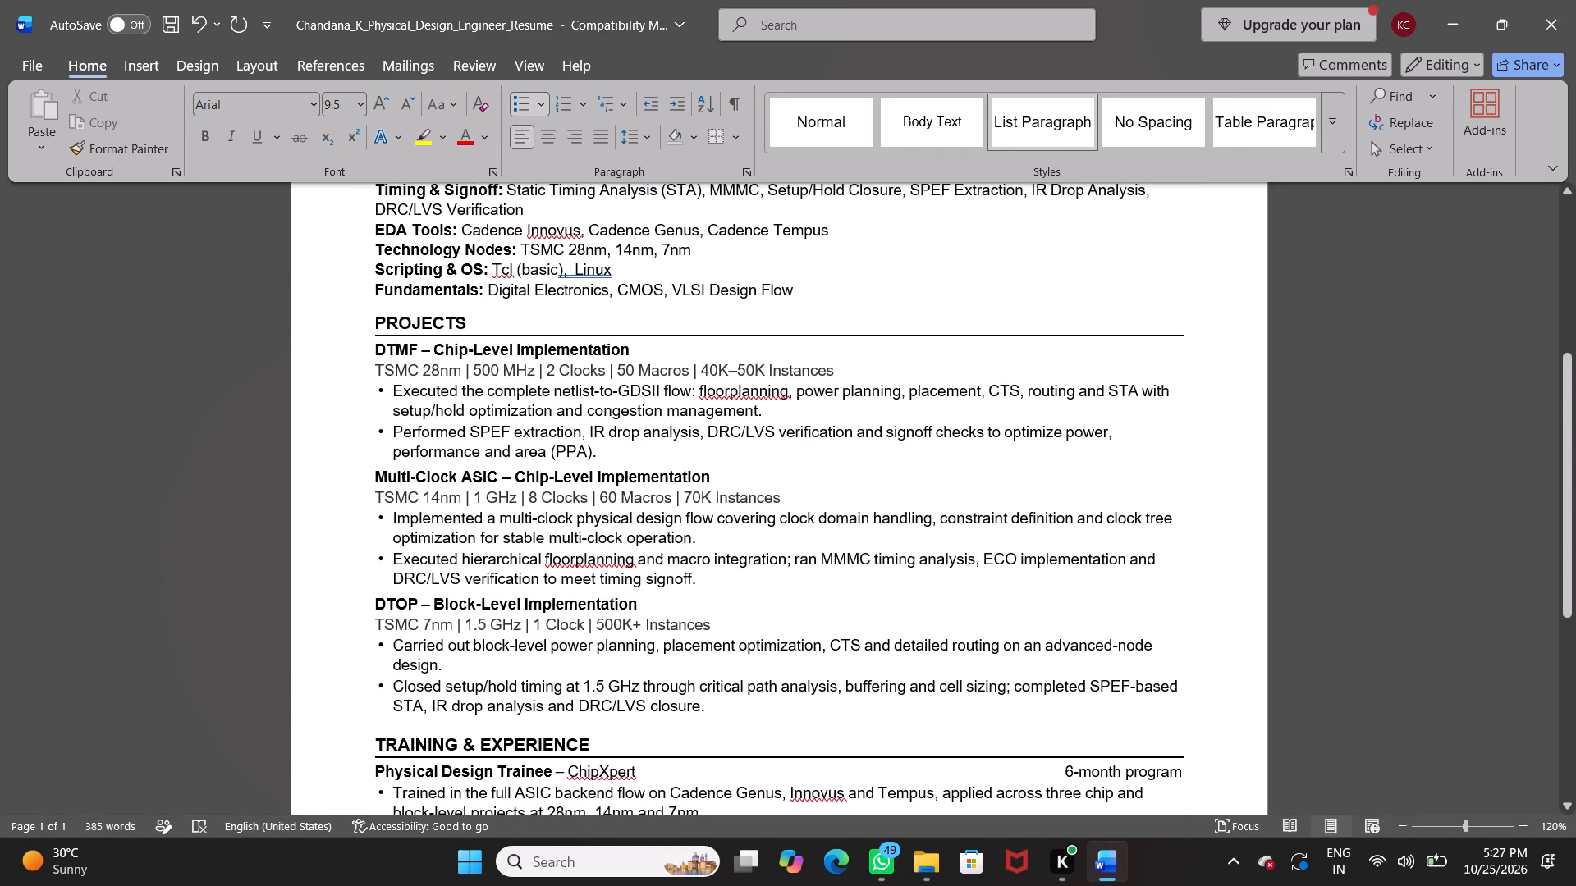
left_click_drag(374, 345, 1209, 670)
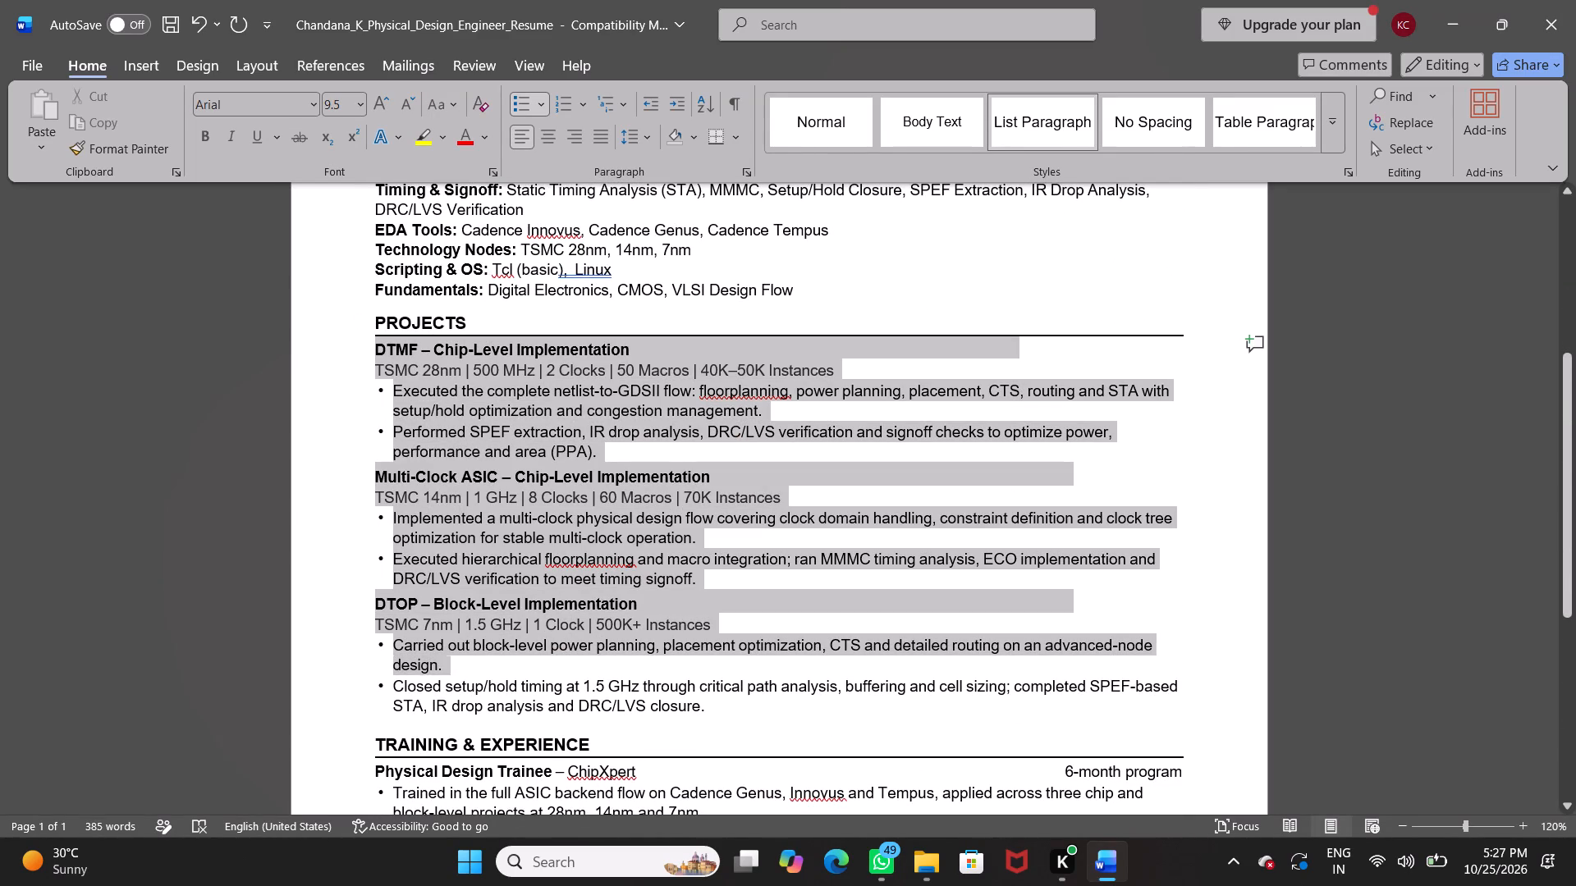
left_click_drag(1209, 670, 1137, 802)
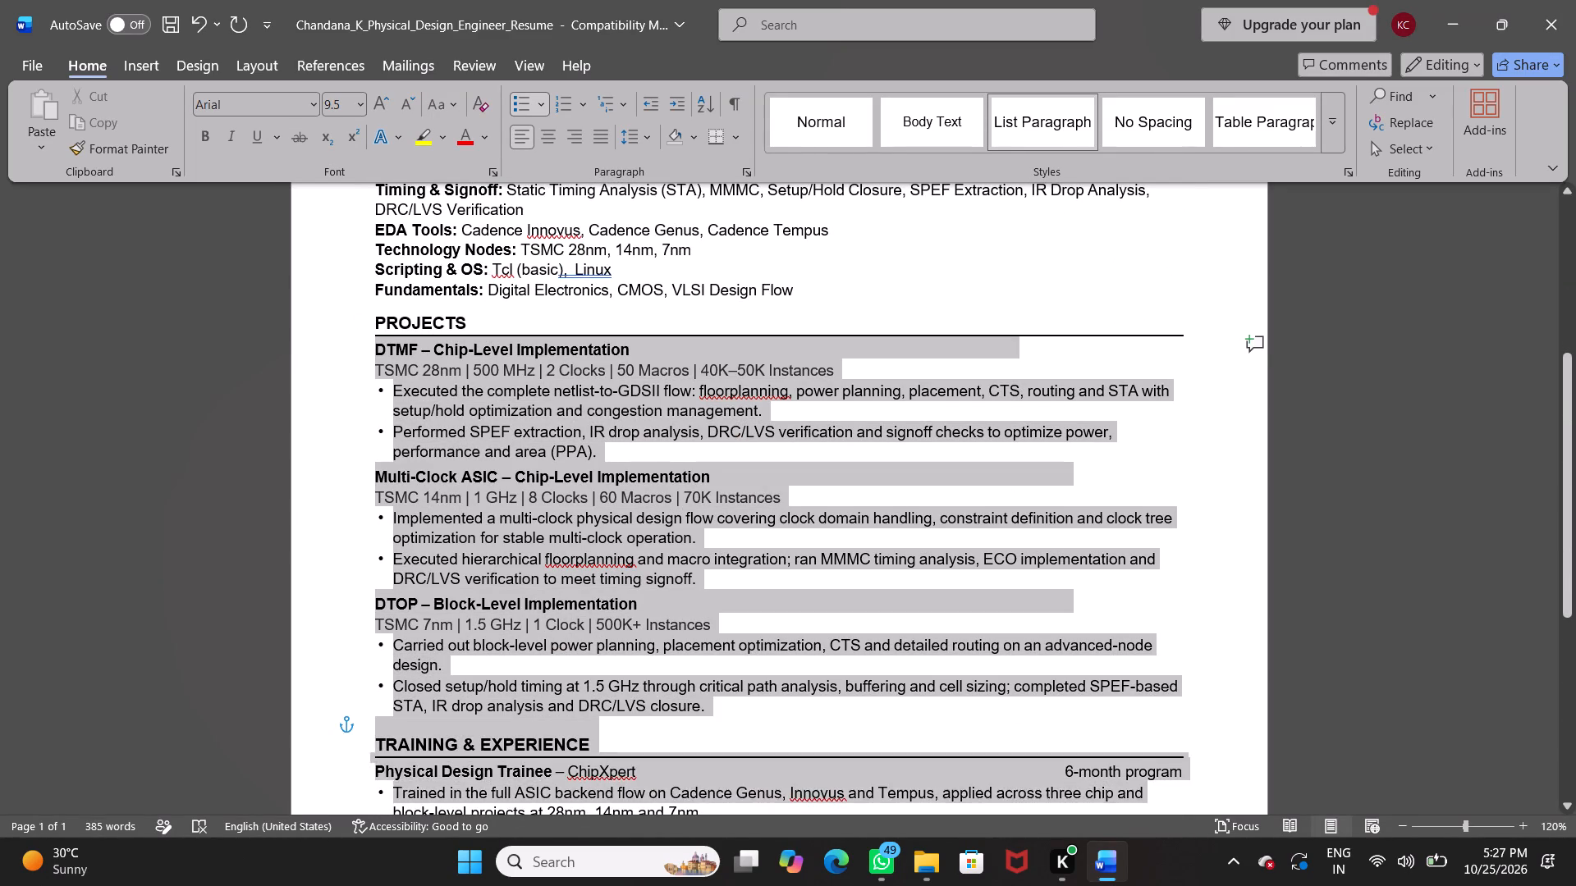
left_click_drag(1137, 802, 1002, 682)
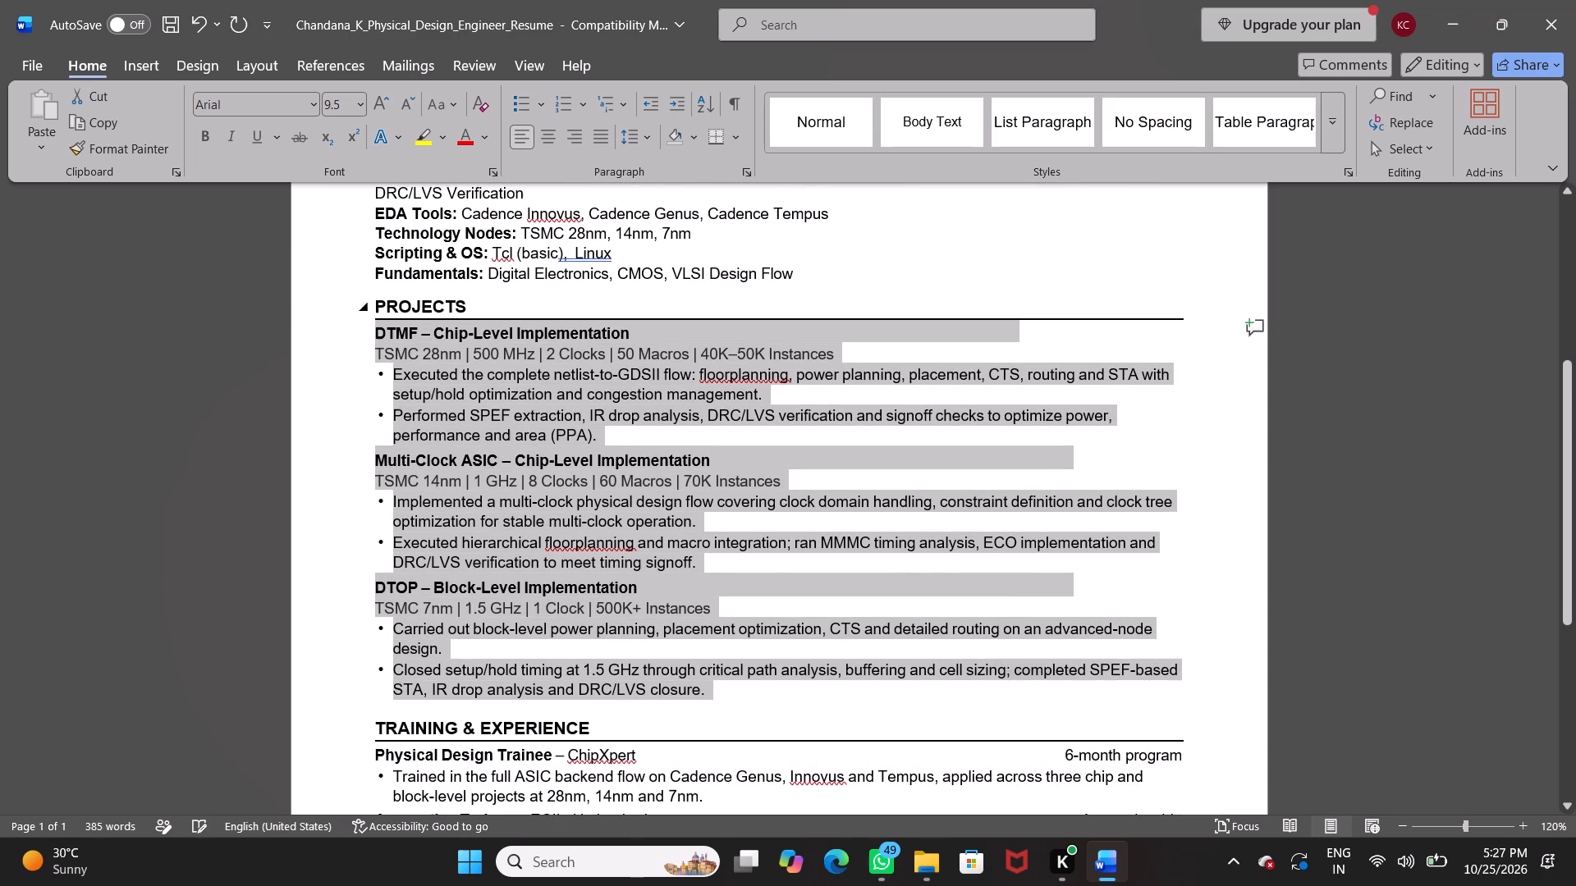
left_click(598, 139)
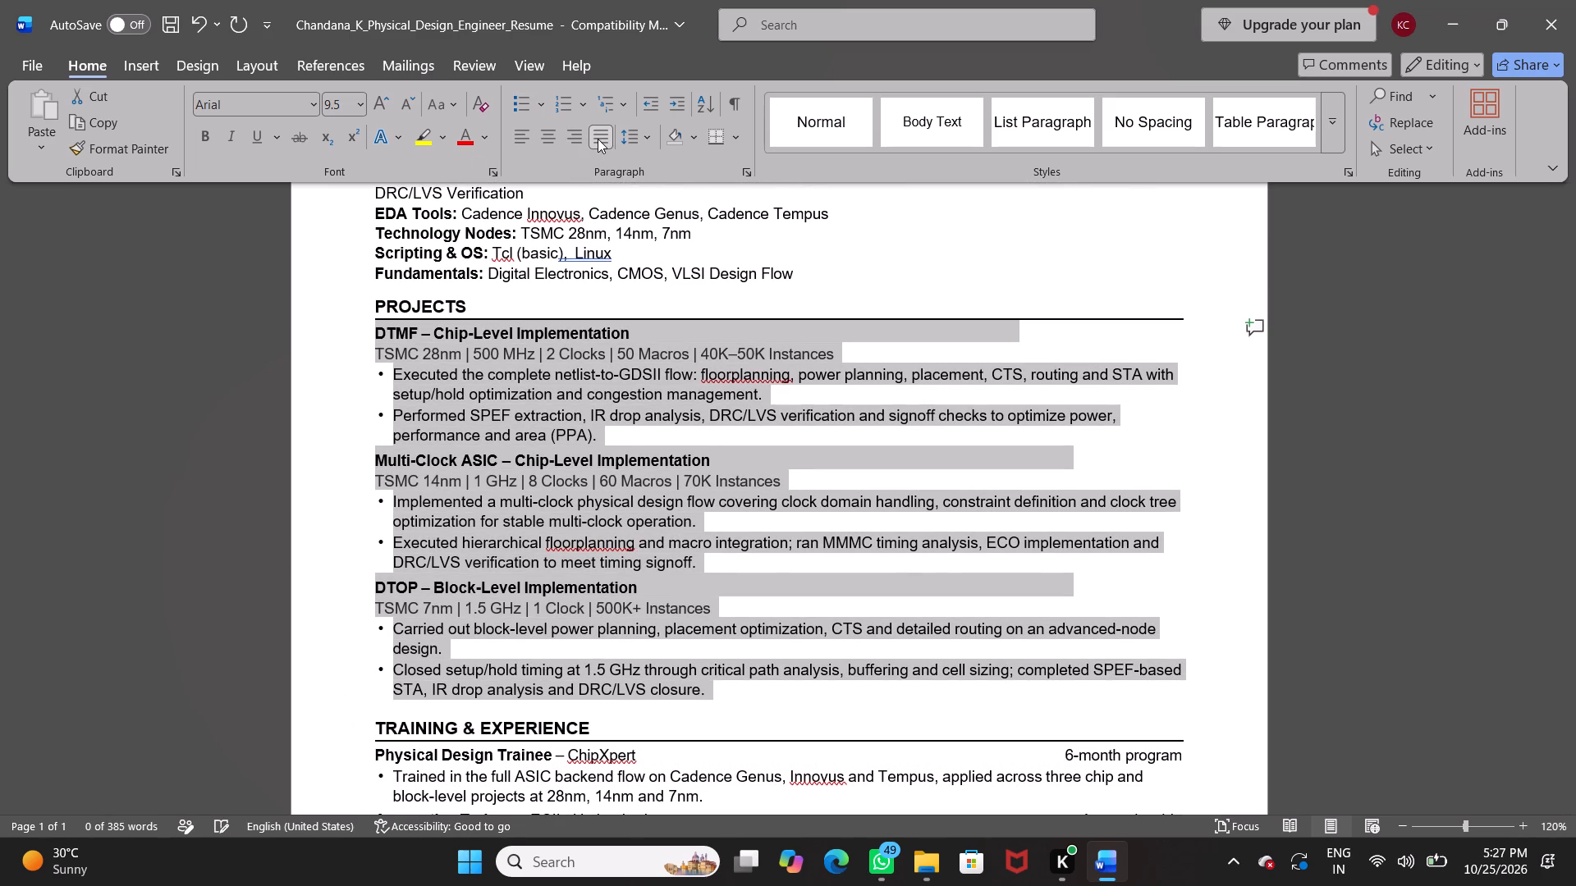
left_click(598, 139)
left_click(598, 139)
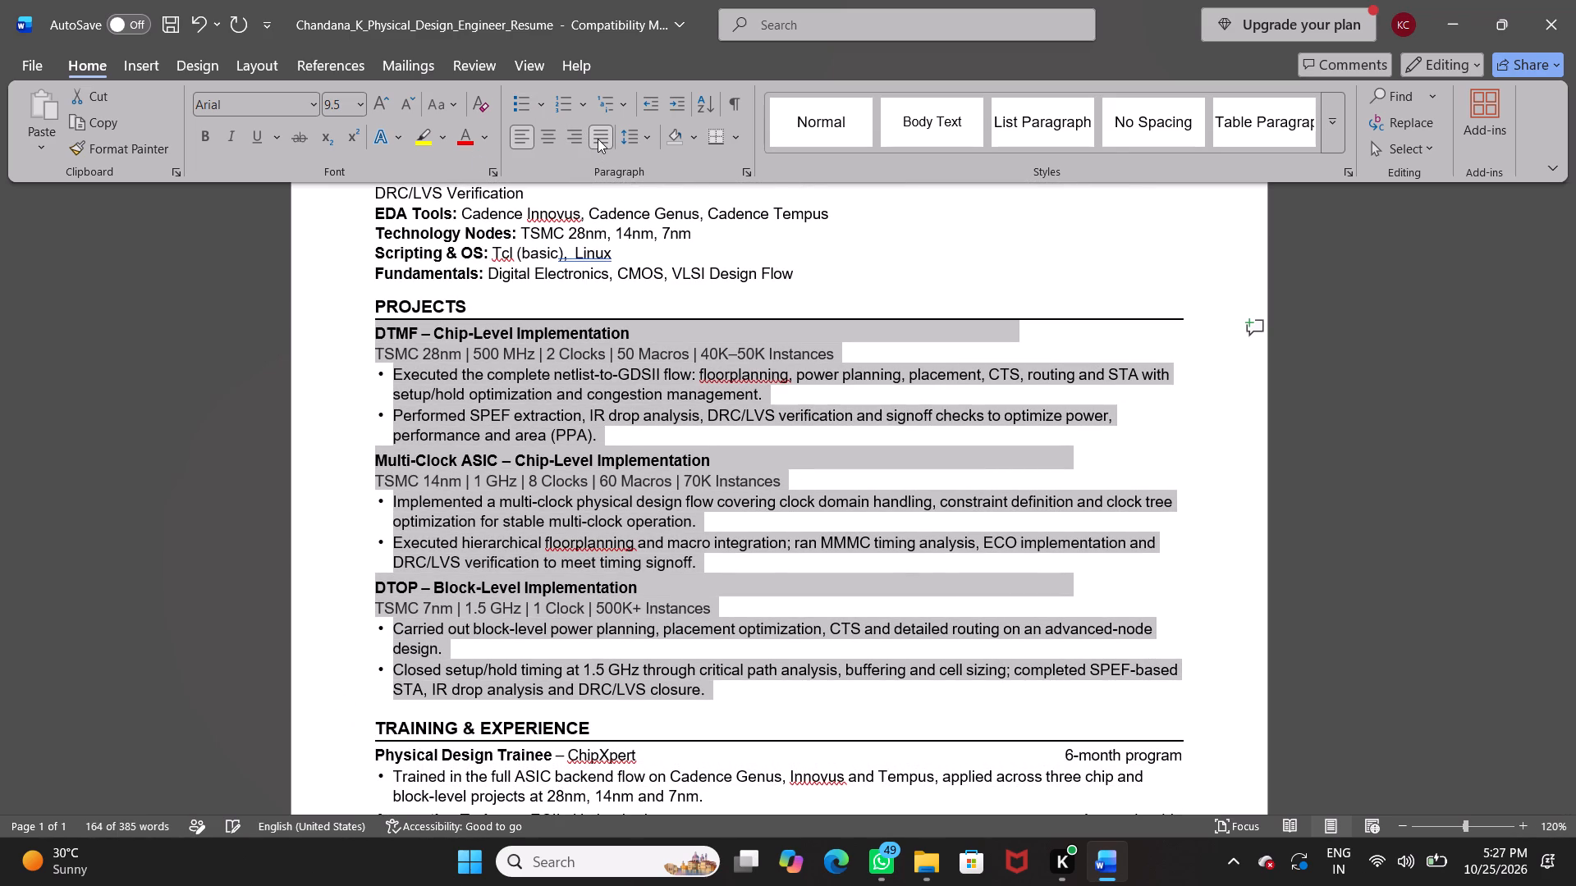
left_click(740, 556)
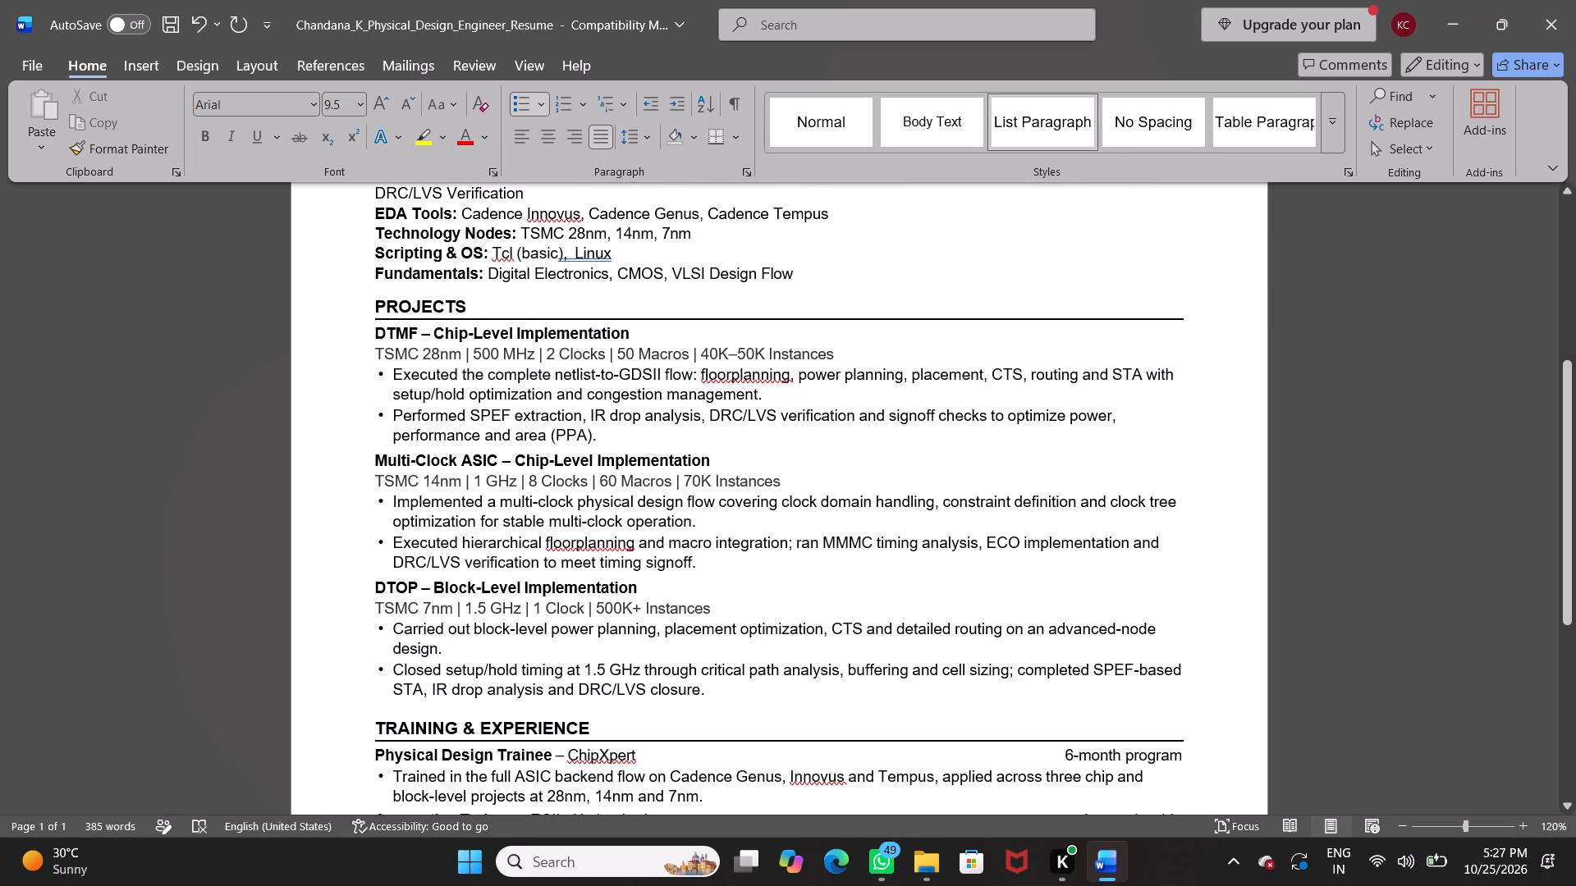
Delete the number 6 from the "6-month program" duration on the Physical Design Trainee line under Training & Experience.
scroll(838, 670, "down", 2)
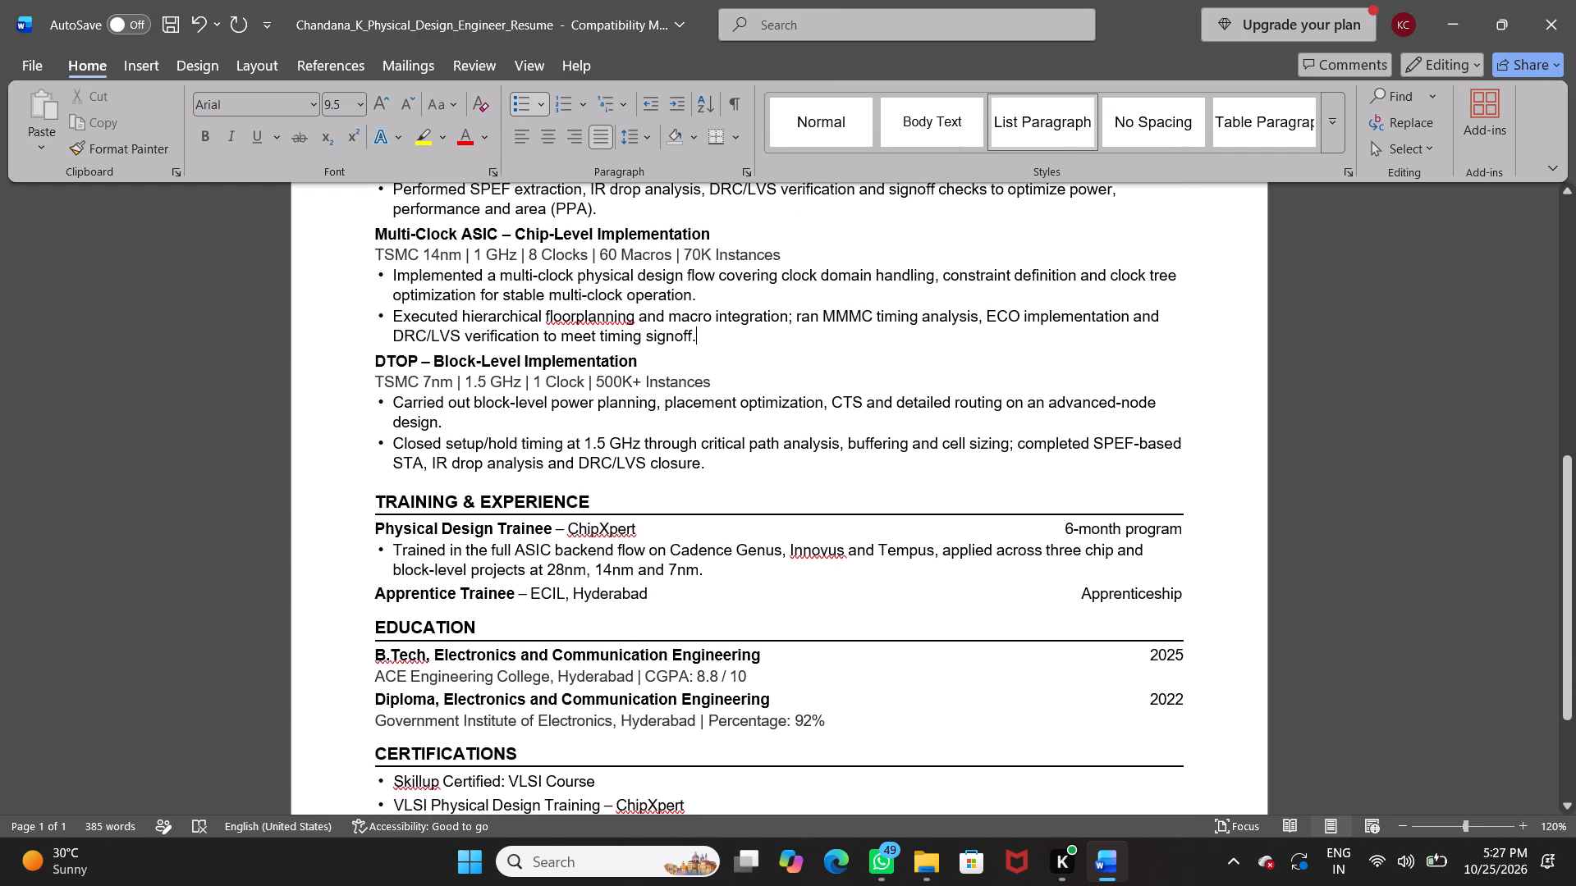
scroll(838, 670, "down", 1)
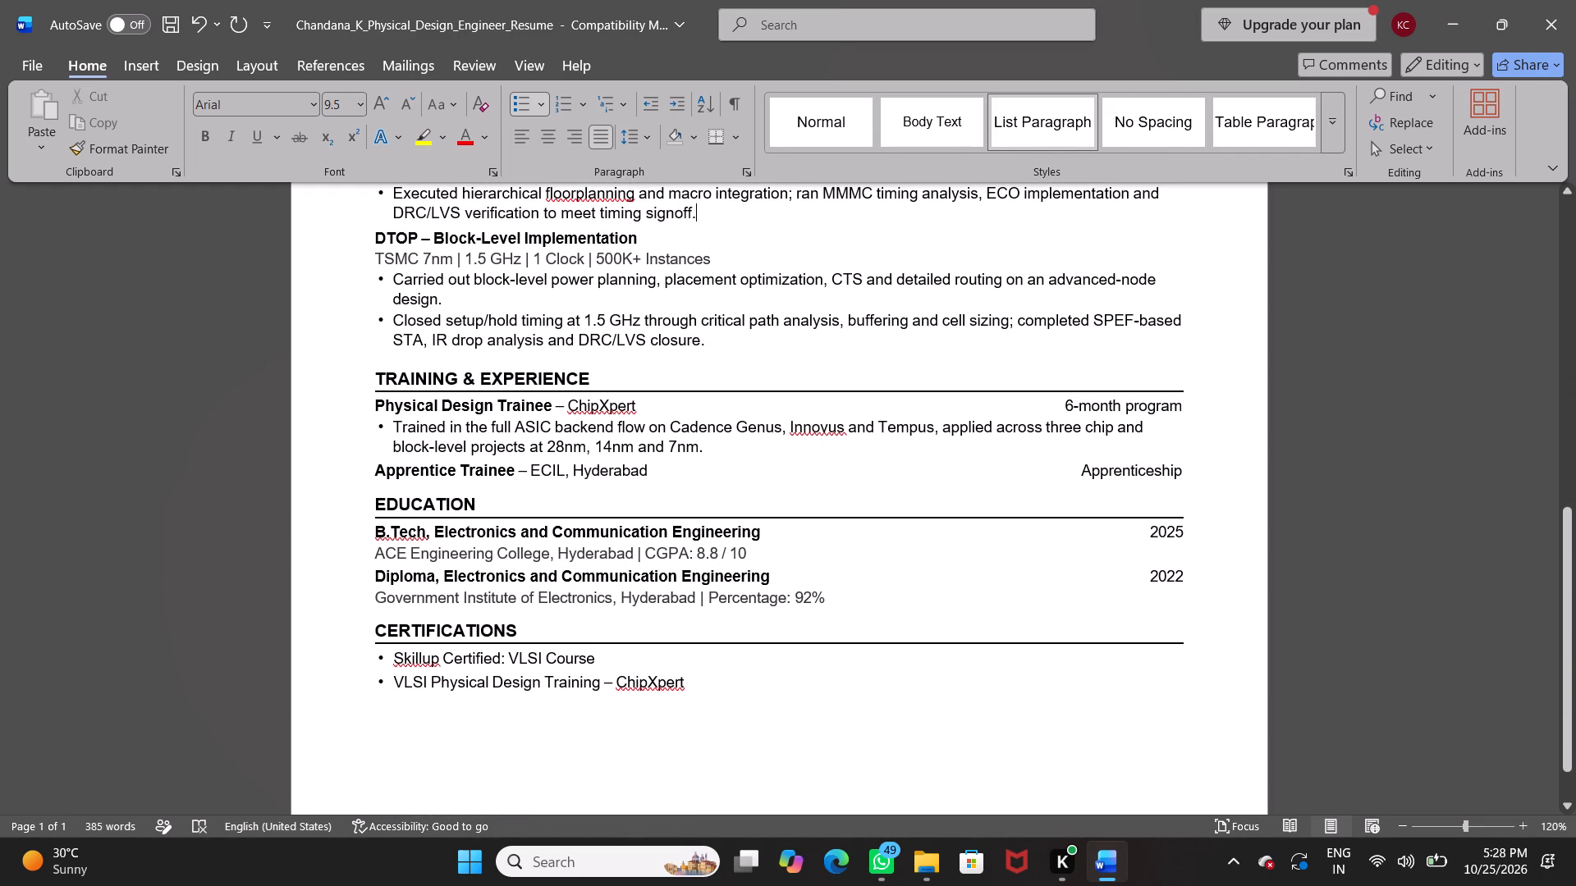
left_click(1071, 409)
key("BackSpace")
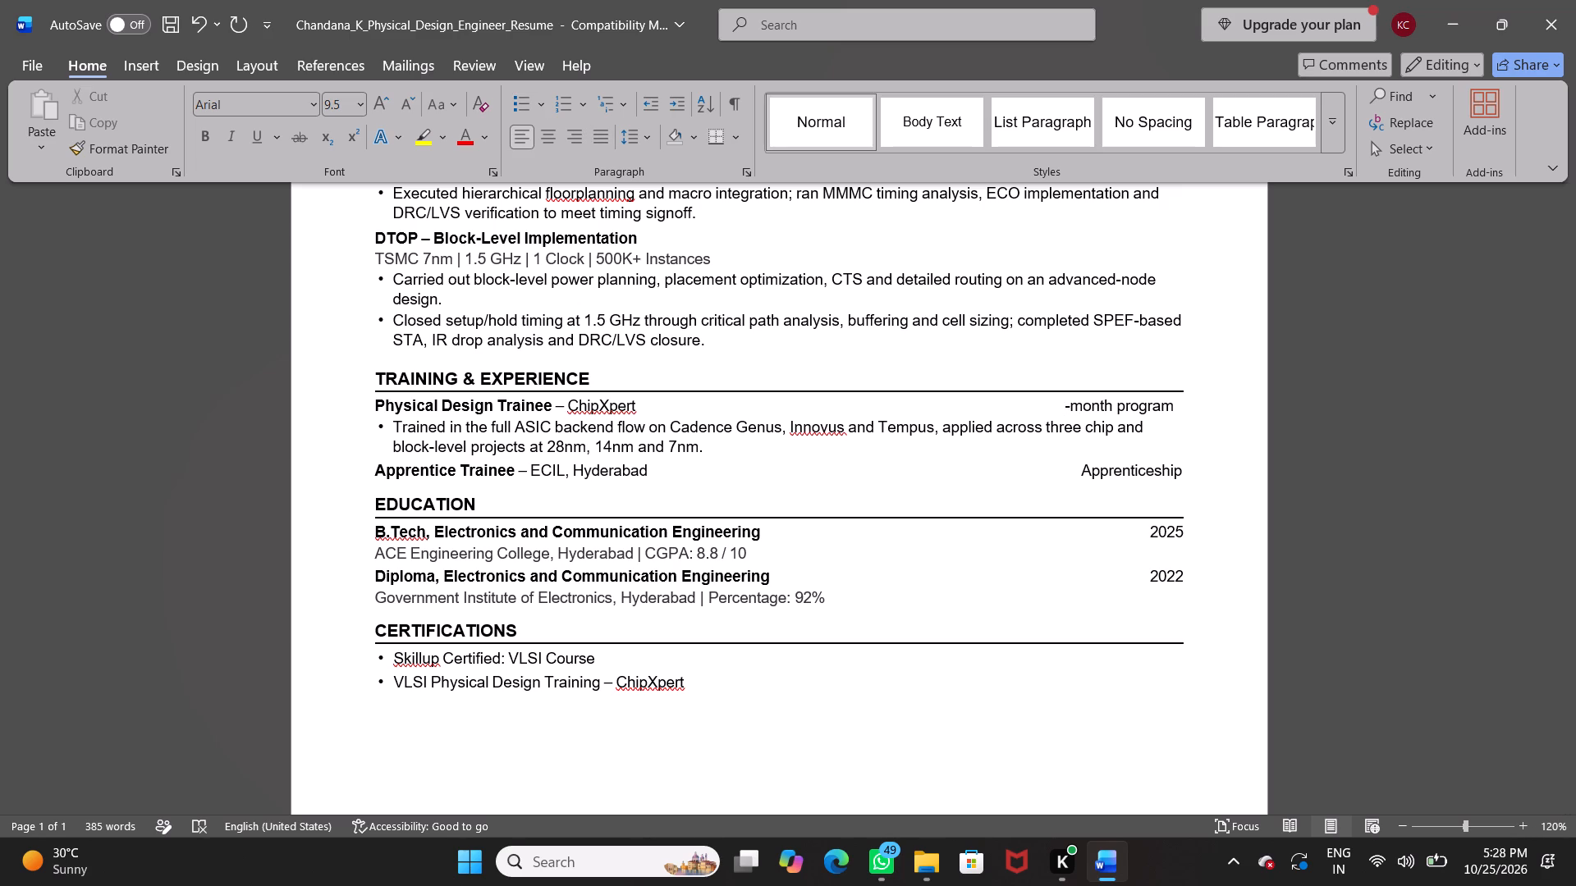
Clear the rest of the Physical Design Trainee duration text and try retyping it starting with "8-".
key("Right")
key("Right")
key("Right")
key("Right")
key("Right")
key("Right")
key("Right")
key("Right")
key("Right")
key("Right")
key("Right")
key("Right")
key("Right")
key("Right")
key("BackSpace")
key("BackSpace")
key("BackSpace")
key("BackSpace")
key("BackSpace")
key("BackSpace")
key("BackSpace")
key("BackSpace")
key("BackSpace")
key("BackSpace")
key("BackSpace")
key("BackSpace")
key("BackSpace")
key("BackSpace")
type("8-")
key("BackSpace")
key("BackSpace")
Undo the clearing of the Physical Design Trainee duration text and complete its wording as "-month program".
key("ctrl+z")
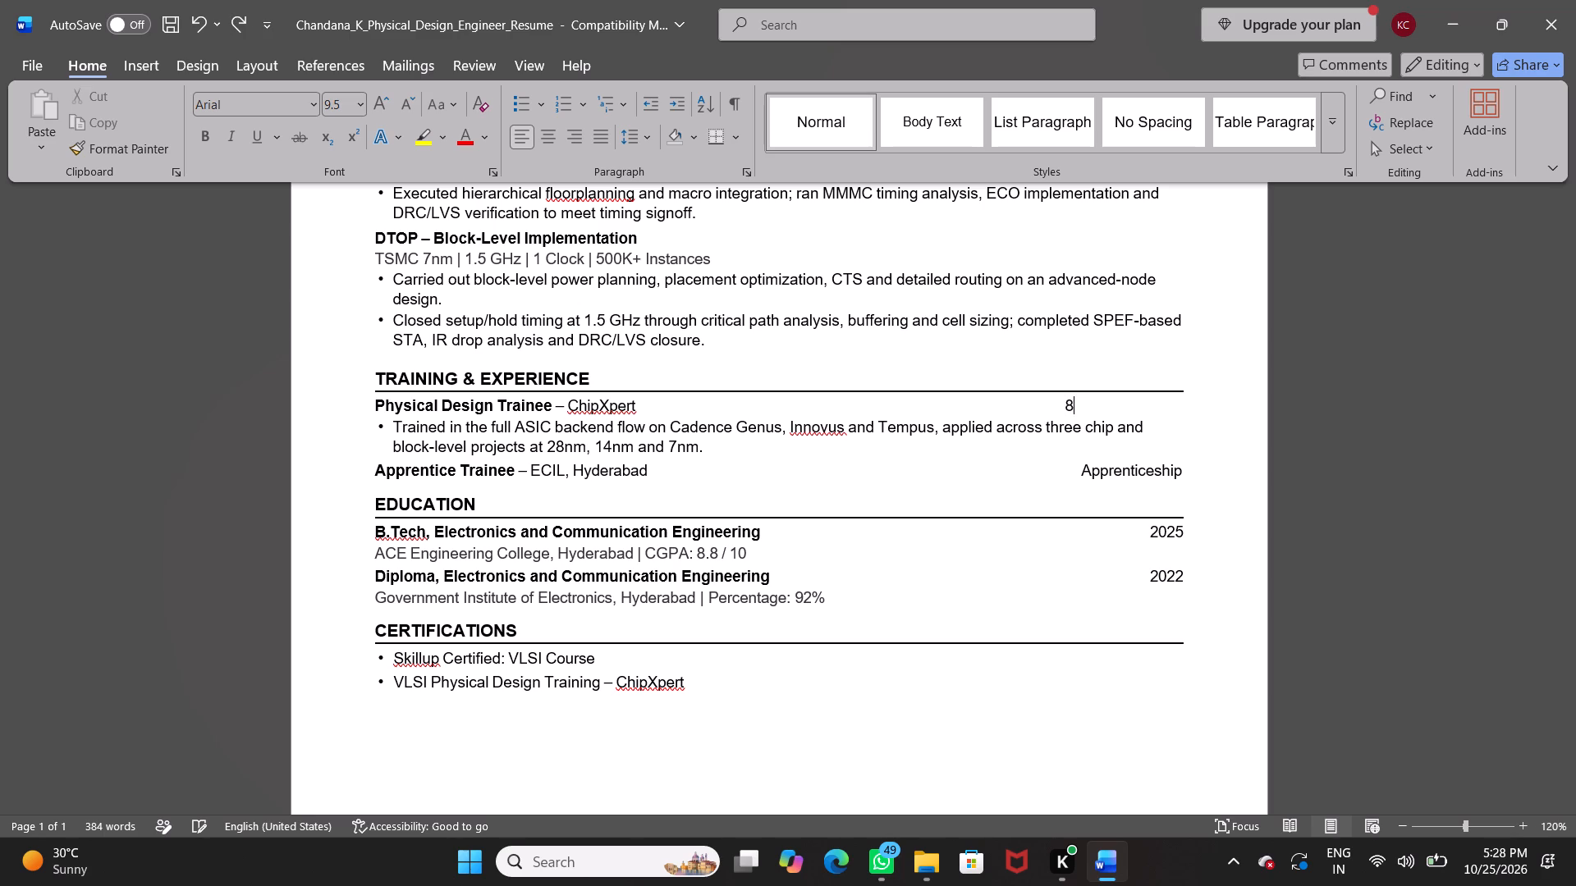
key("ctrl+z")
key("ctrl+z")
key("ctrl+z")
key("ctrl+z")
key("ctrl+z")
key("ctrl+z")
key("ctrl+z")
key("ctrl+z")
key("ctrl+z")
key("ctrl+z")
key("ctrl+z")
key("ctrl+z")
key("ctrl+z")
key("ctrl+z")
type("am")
Insert 8 before the hyphen on the Physical Design Trainee line so the duration reads "8-month program" without extra spaces.
key("Left")
key("Left")
key("Left")
key("Left")
key("Left")
key("Left")
key("Left")
key("Left")
key("Left")
key("Left")
key("Left")
key("Left")
key("Left")
key("space")
key("Left")
key("Left")
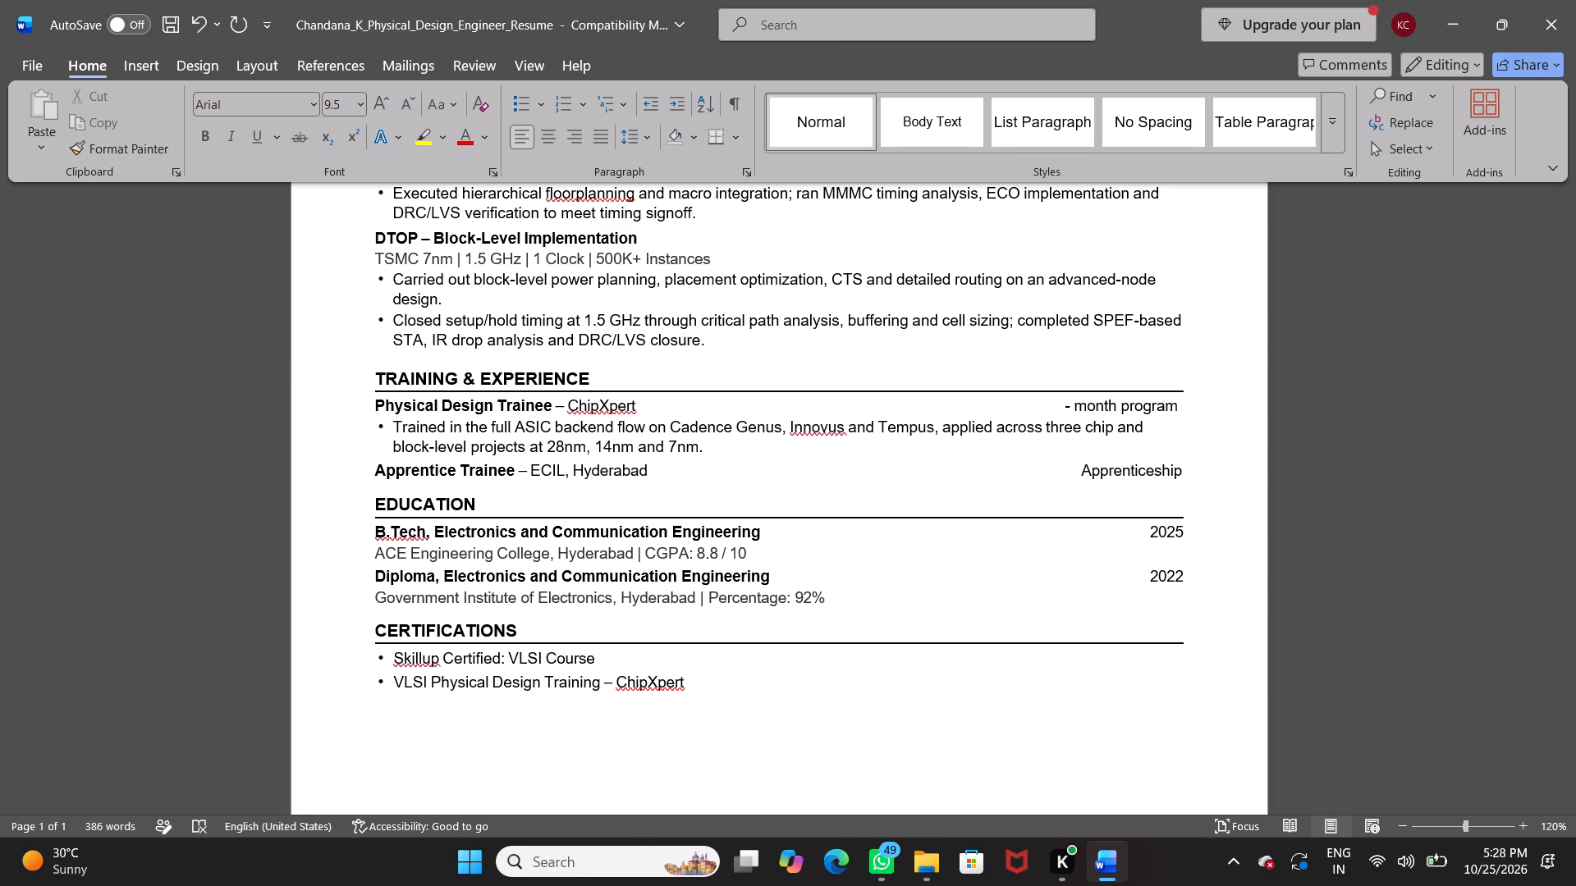
type("8")
key("space")
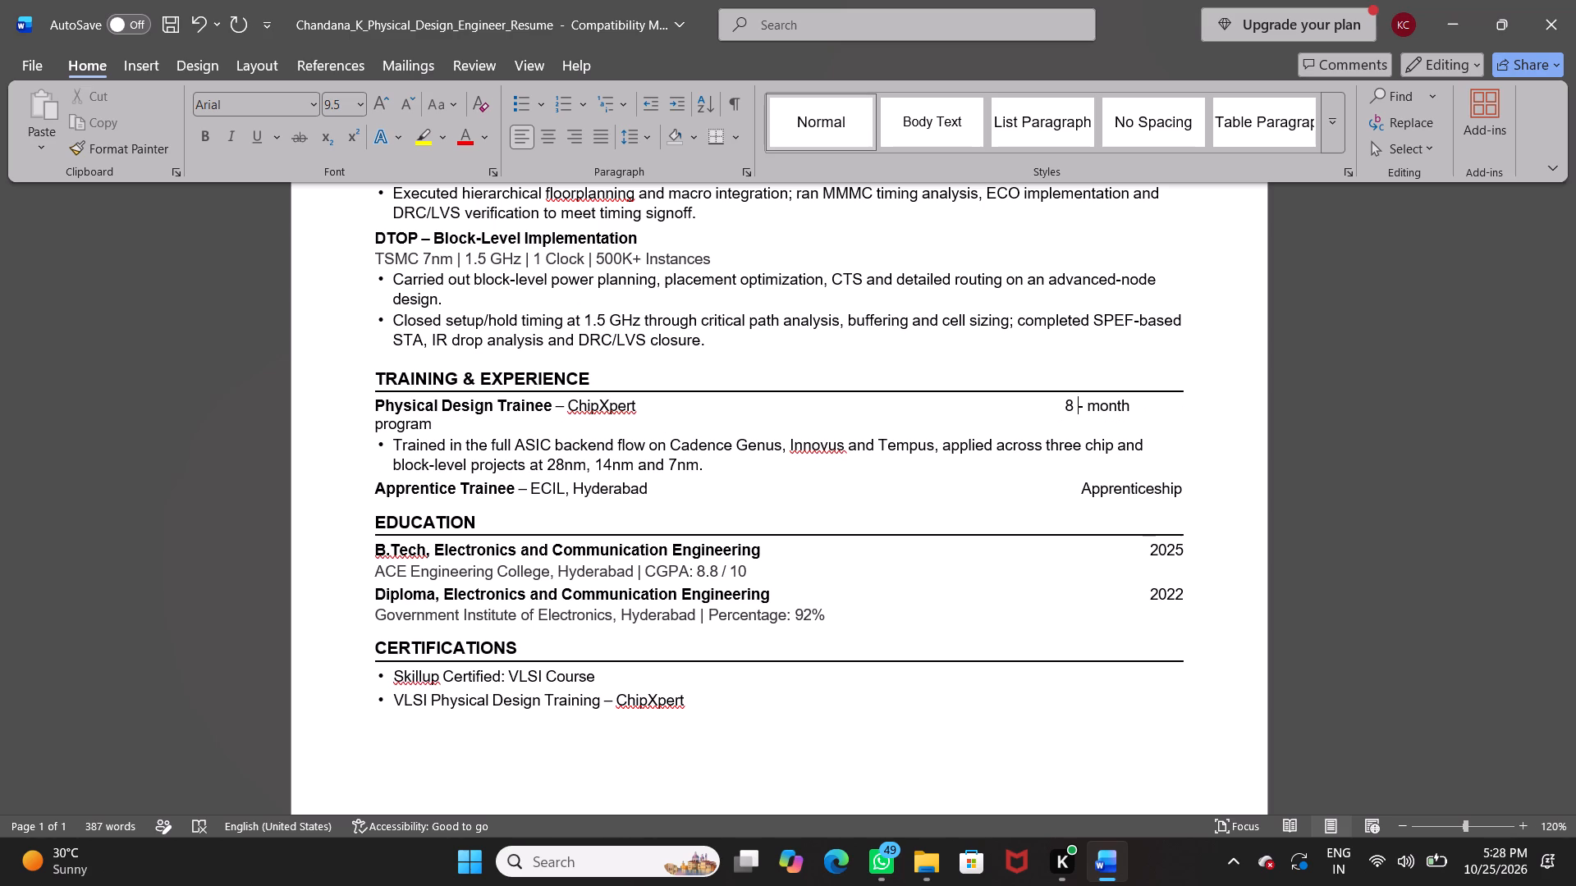
key("ctrl+z")
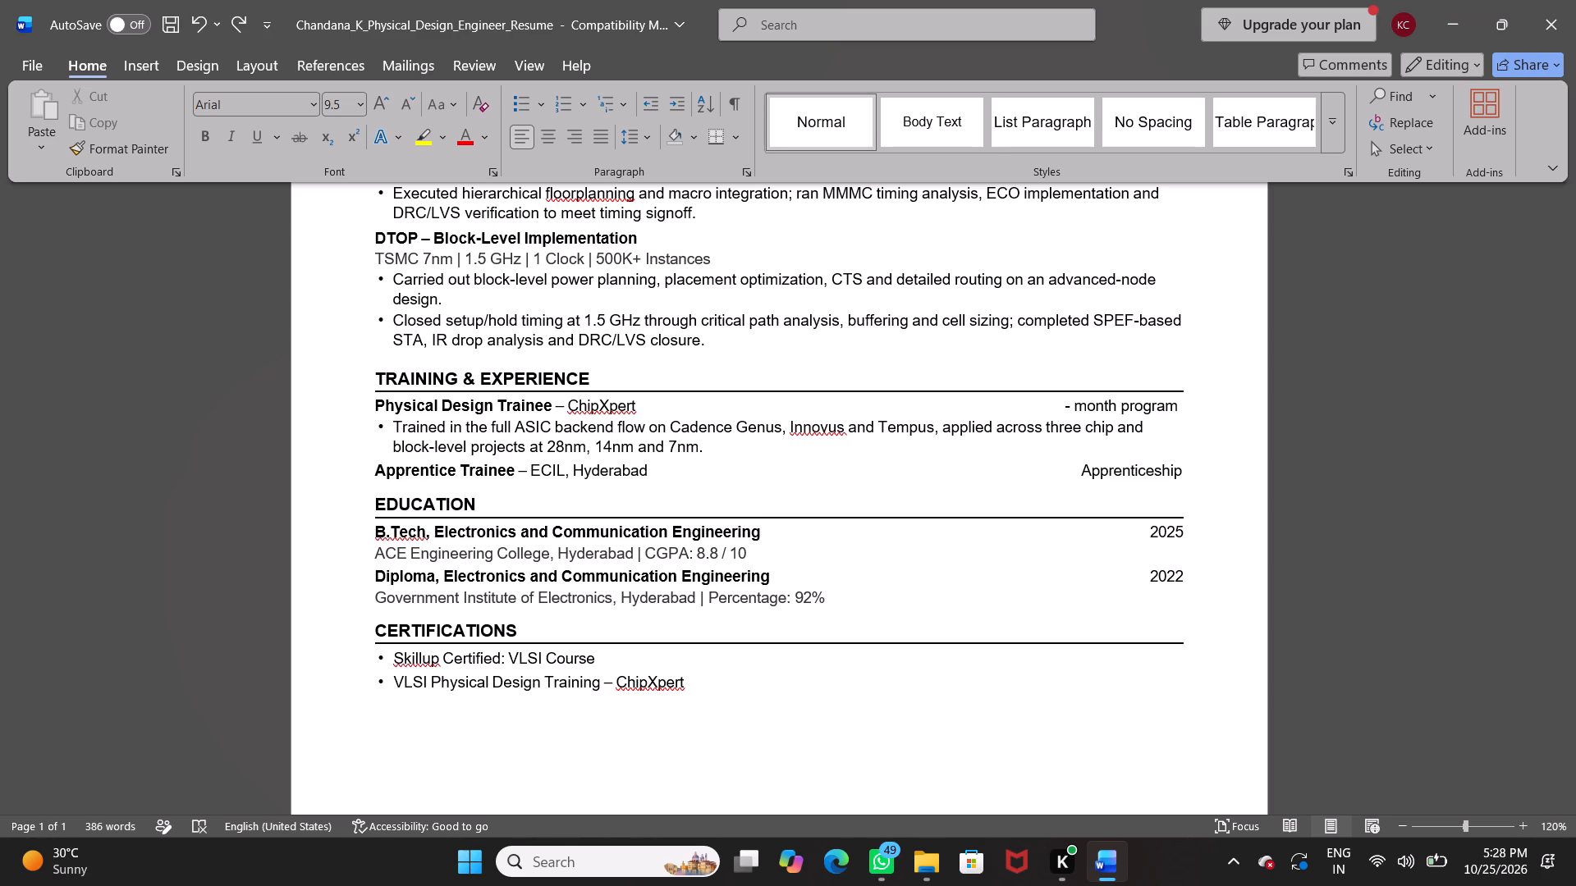
key("8")
key("space")
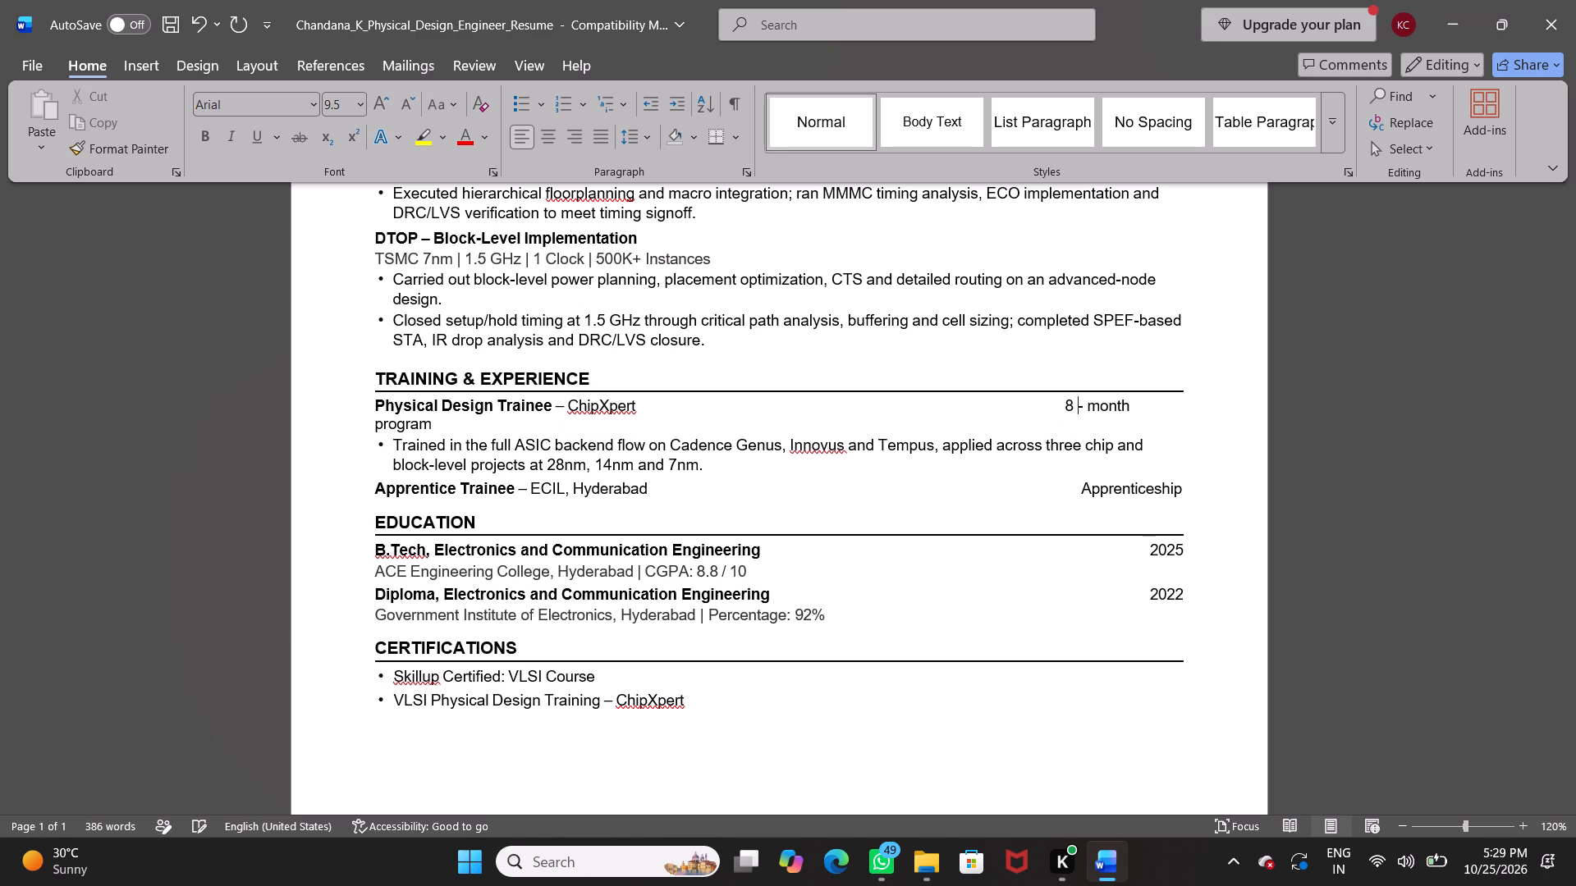
key("ctrl+z")
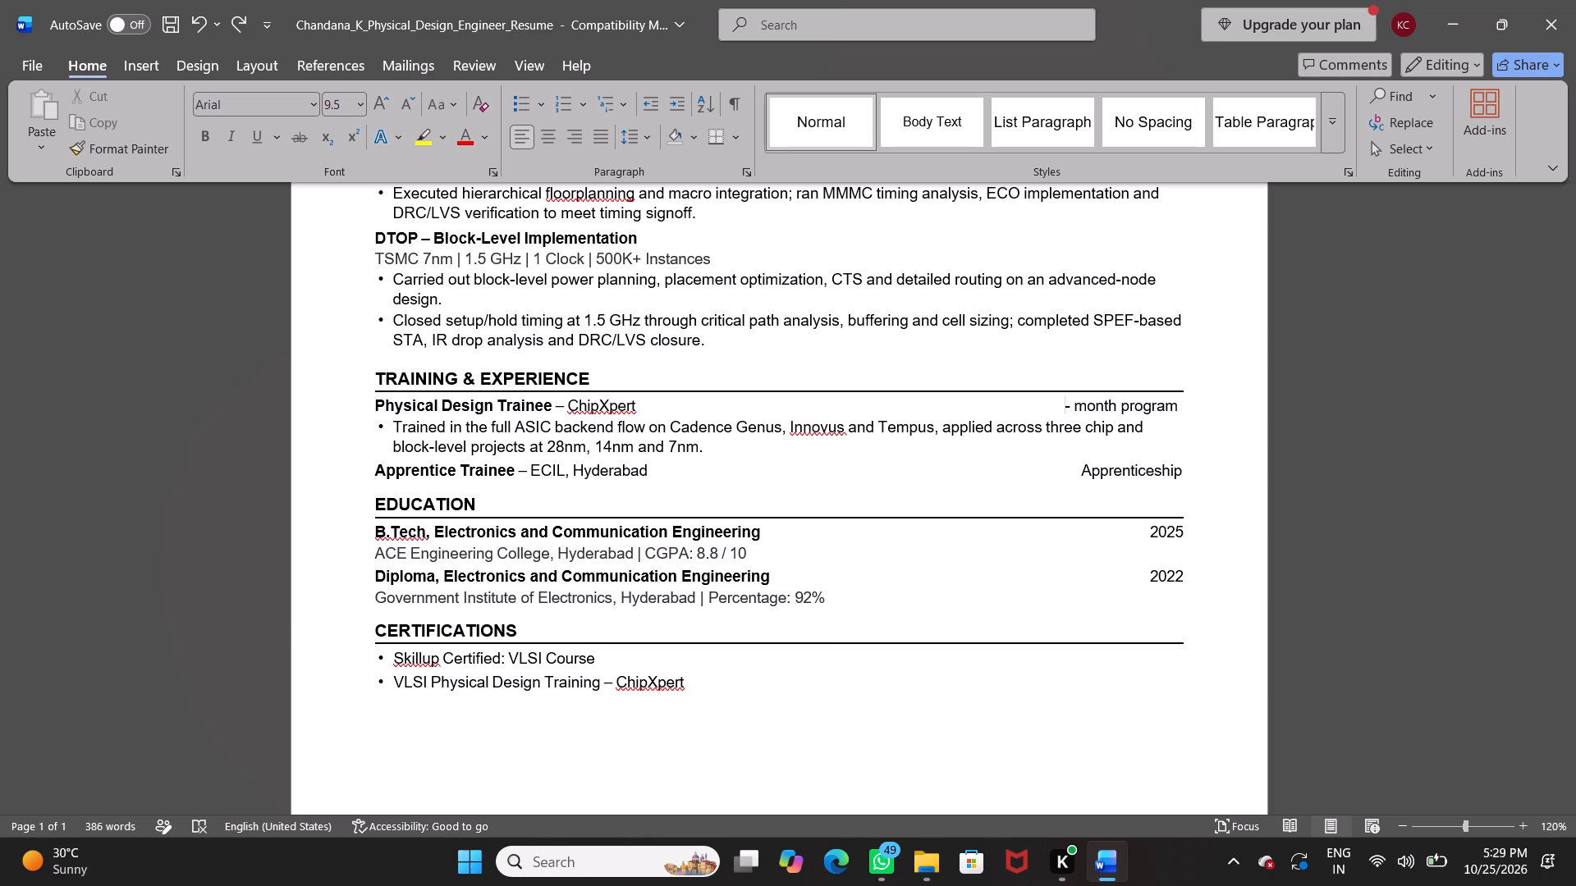
key("8")
key("Right")
key("Right")
key("BackSpace")
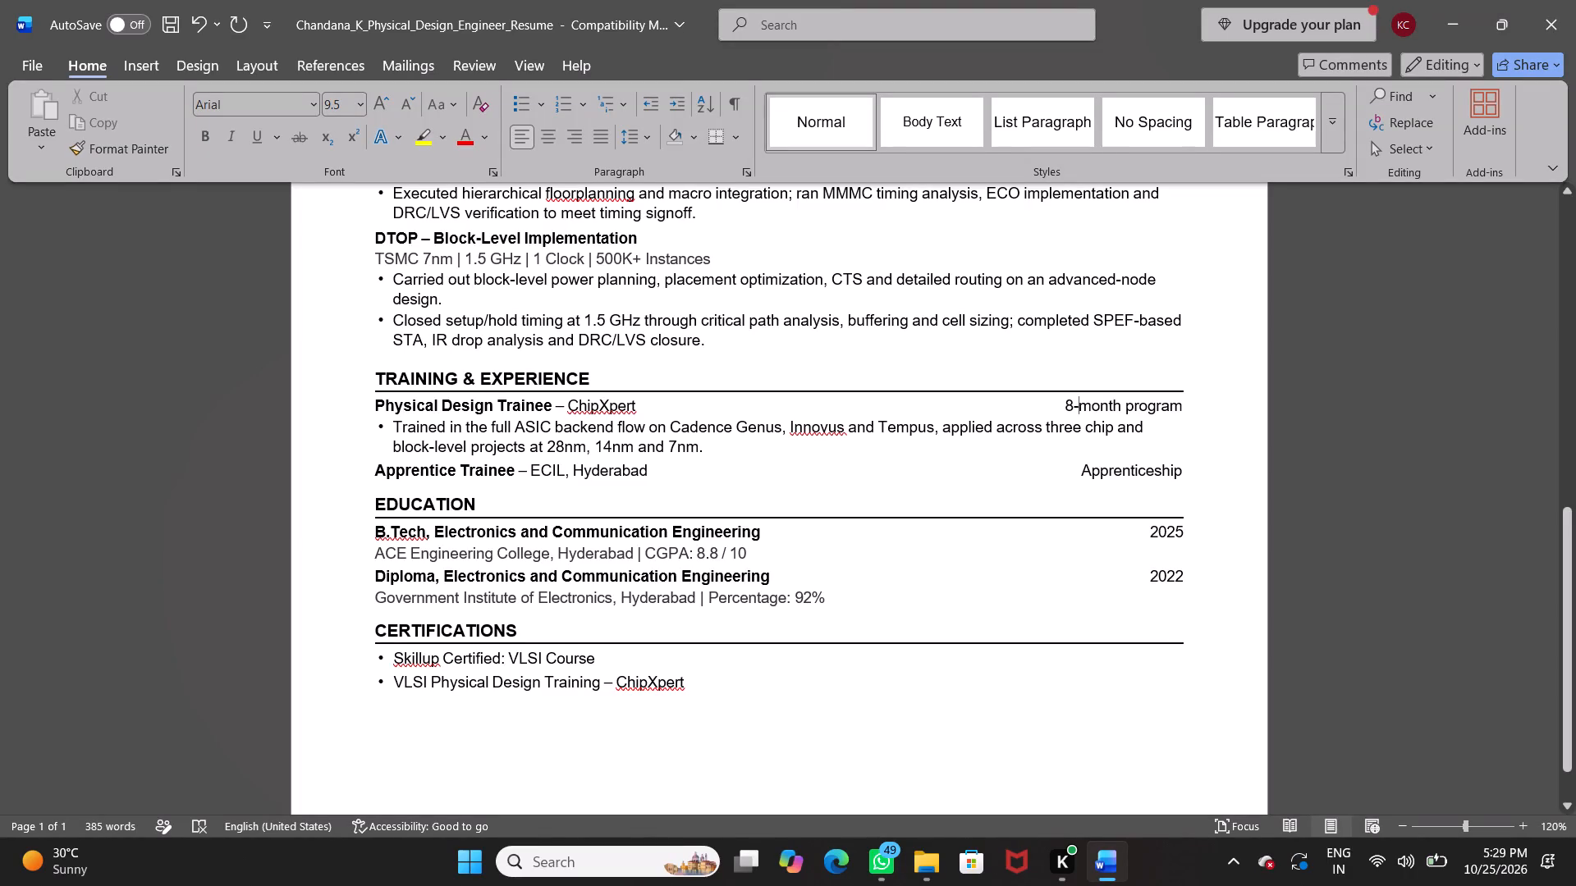
Justify the bullet text under Physical Design Trainee in the Training & Experience section.
left_click_drag(392, 422, 707, 440)
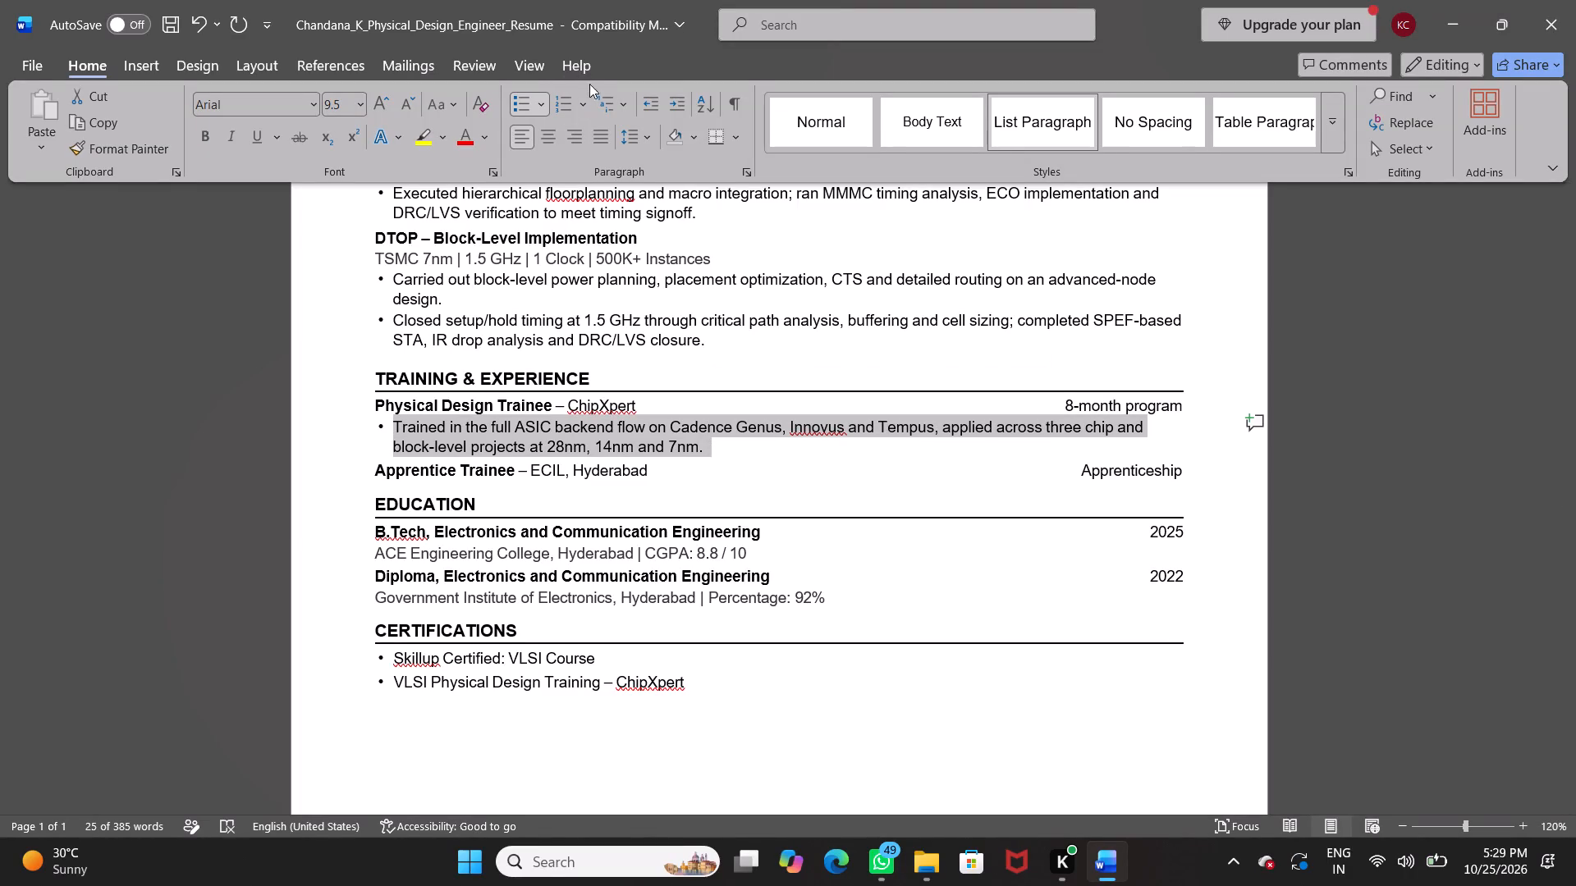
left_click(602, 139)
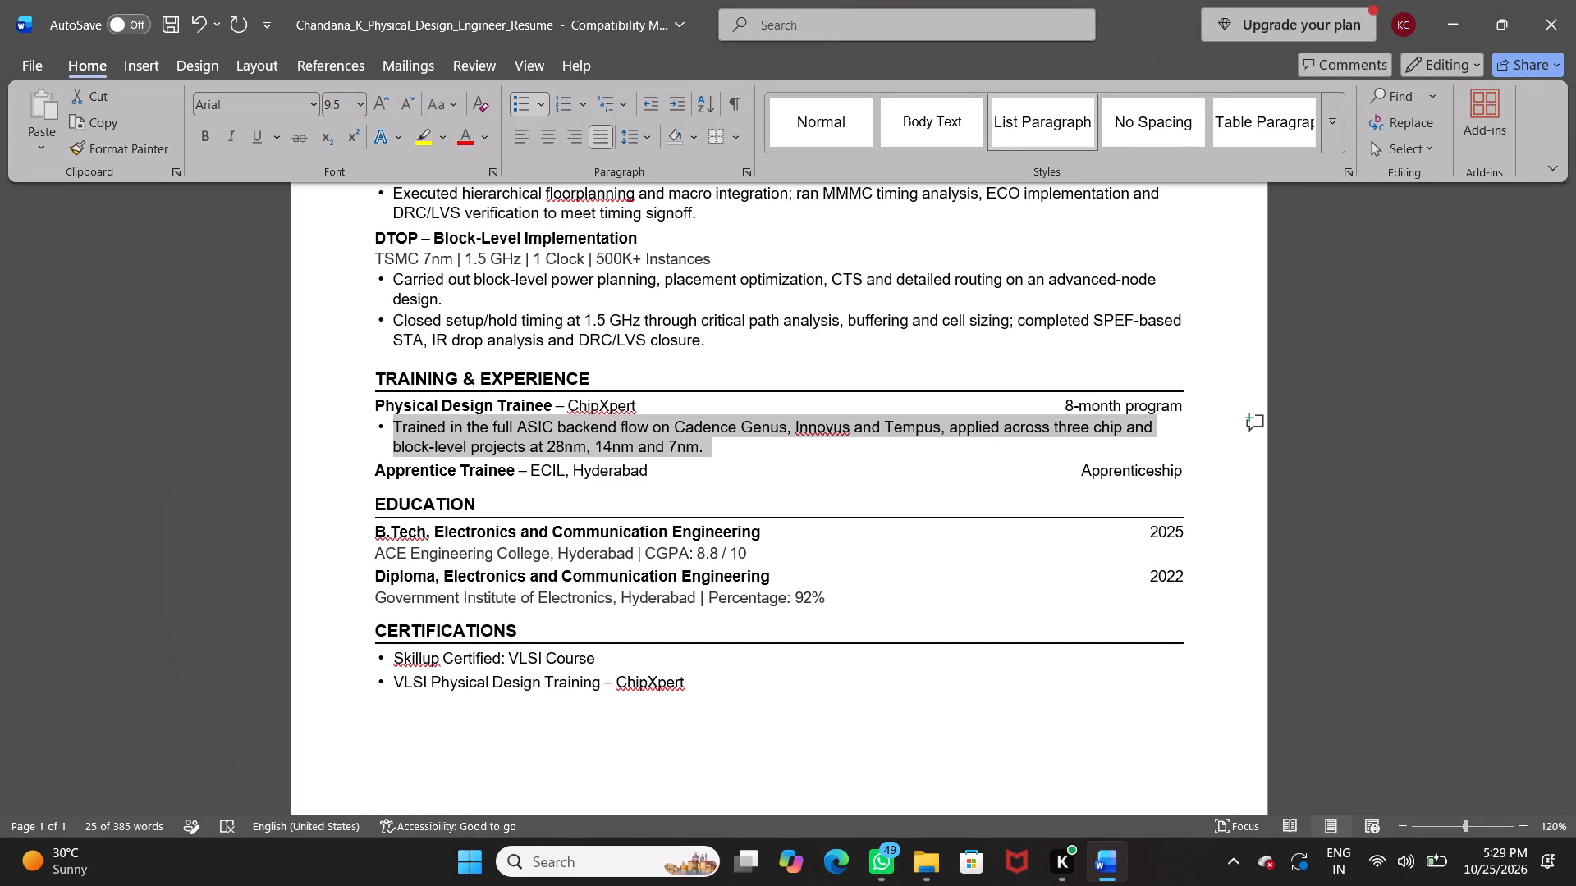
left_click(763, 494)
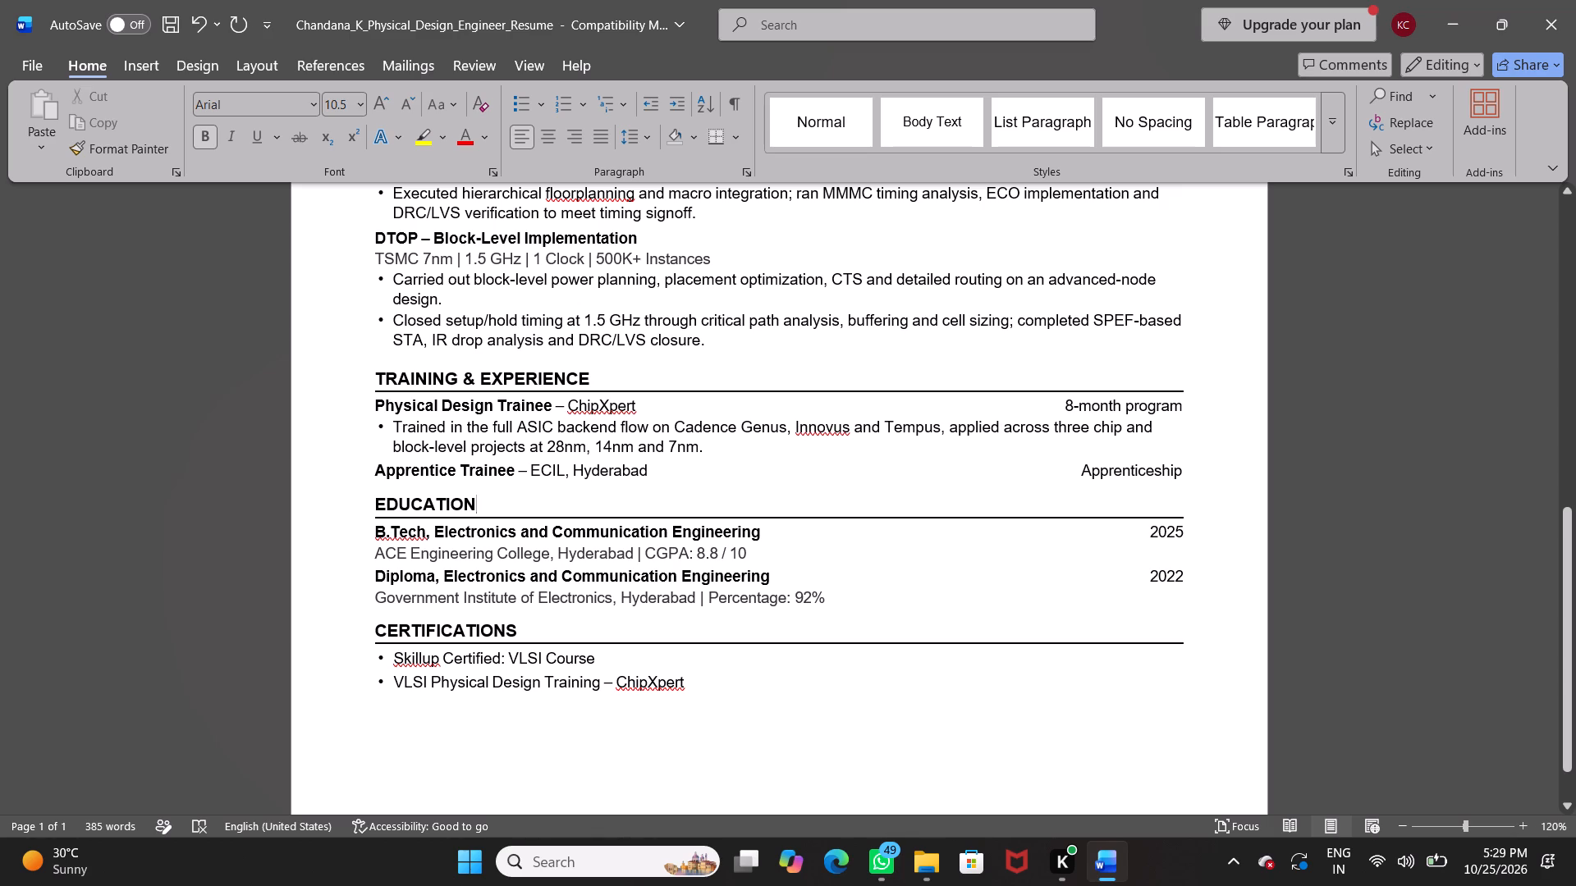
Set up saving the resume to Downloads as a PDF, and decline replacing the existing file of the same name.
scroll(701, 439, "down", 1)
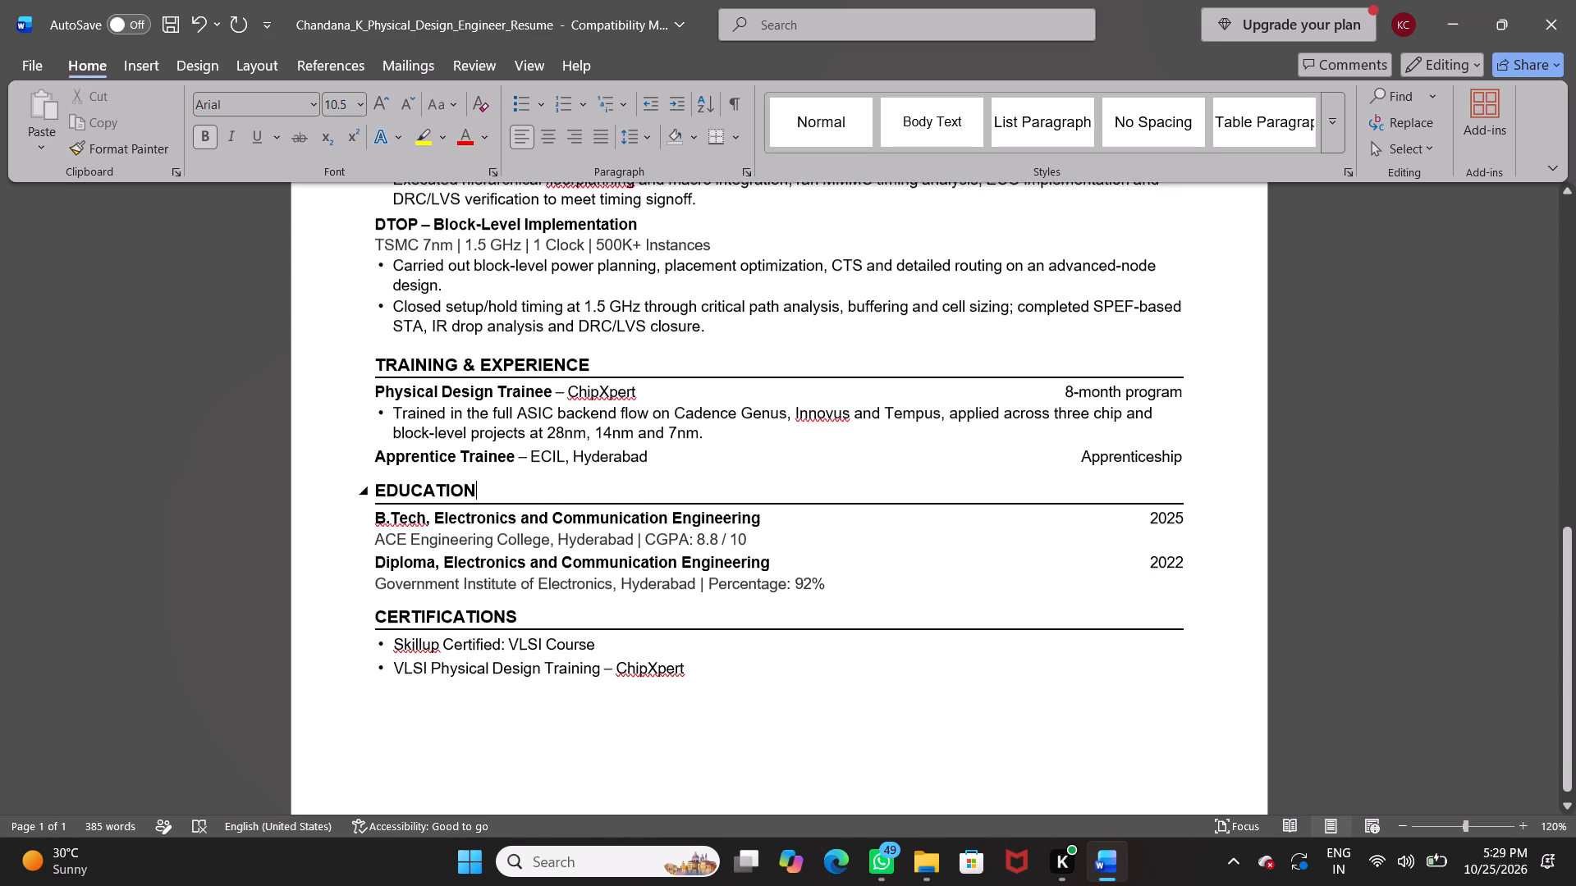
scroll(701, 439, "down", 1)
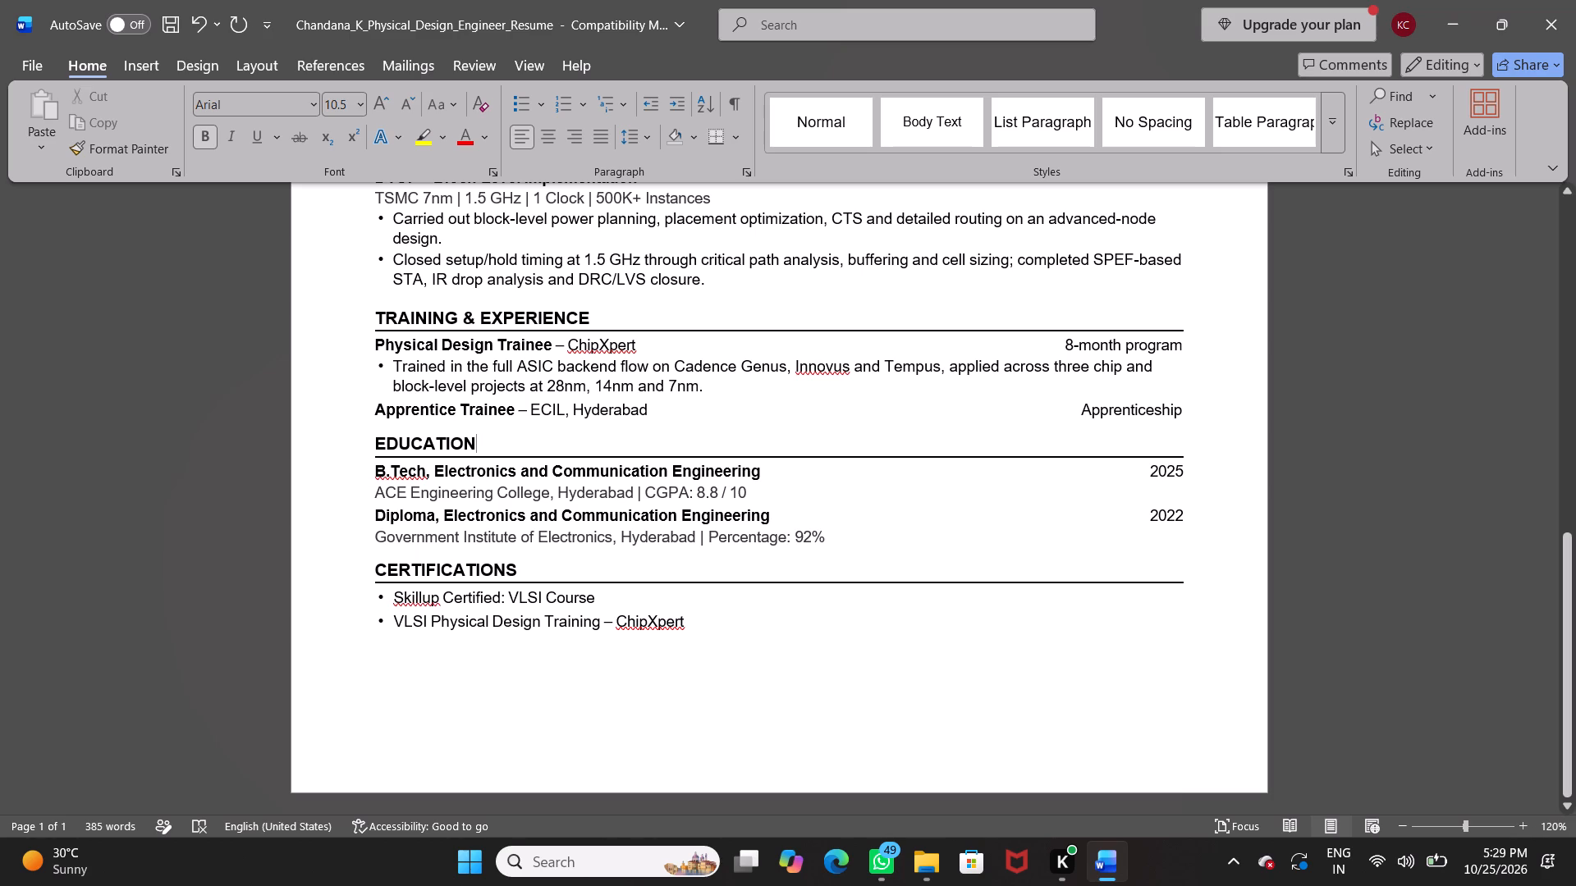
scroll(739, 708, "down", 4)
left_click(30, 57)
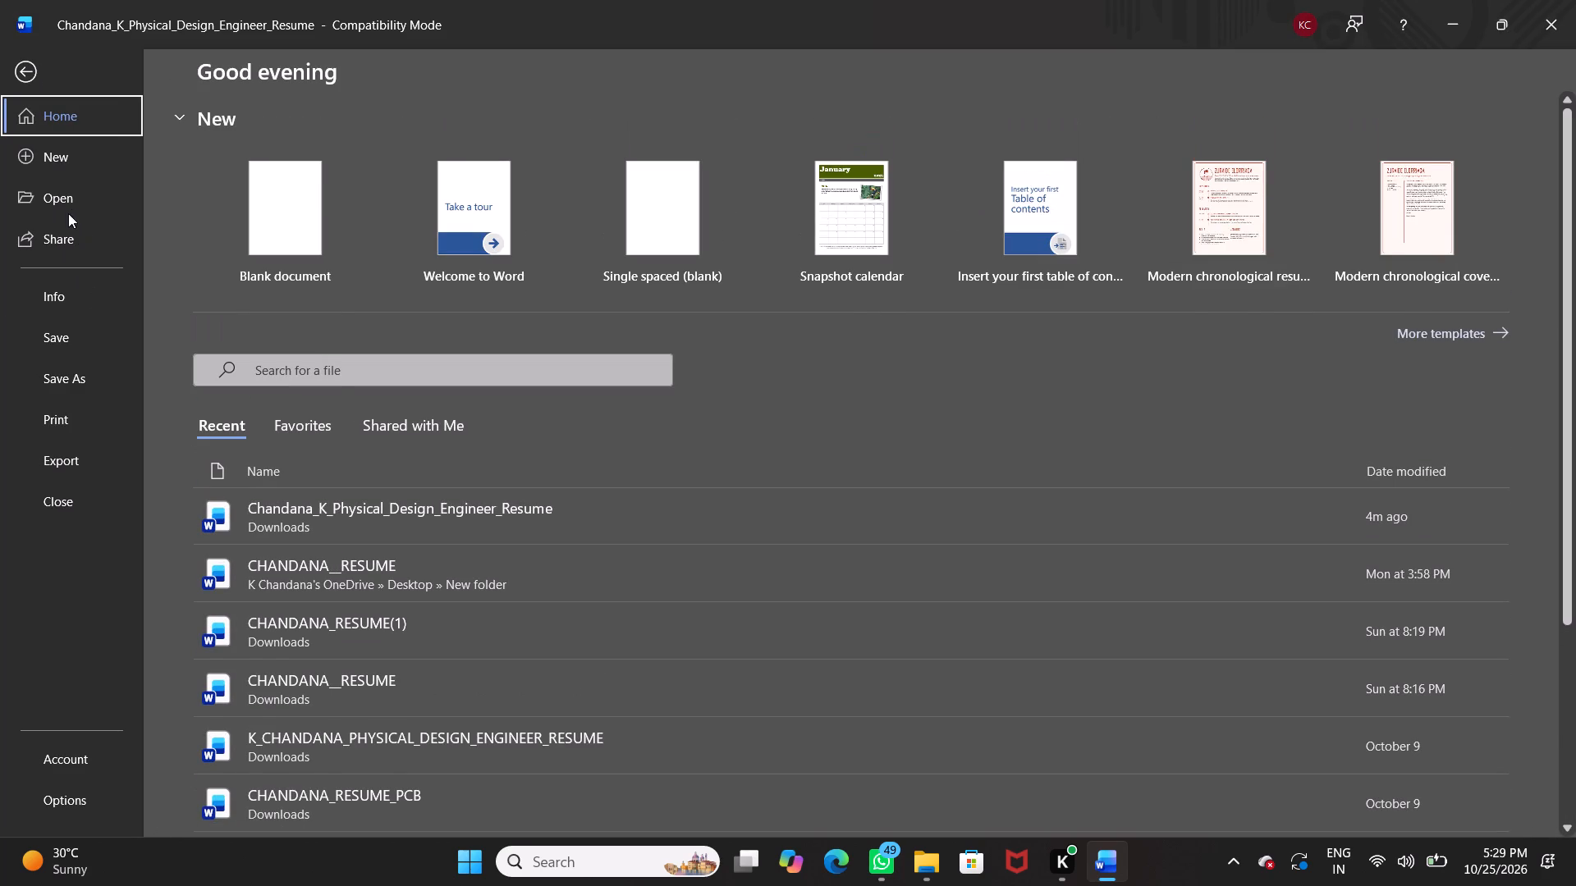
left_click(82, 369)
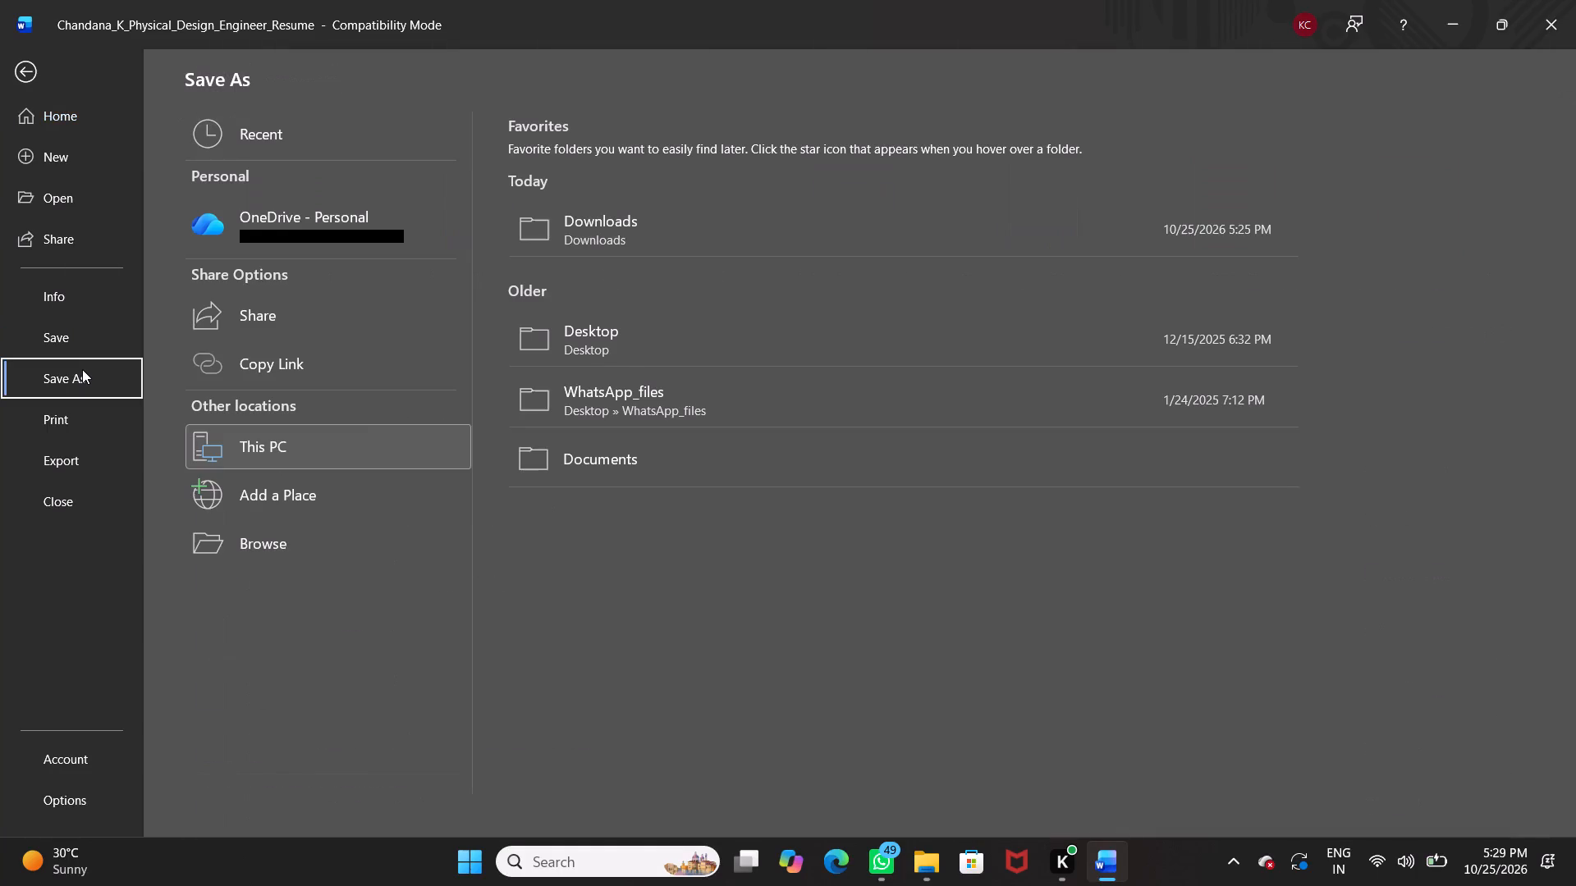
left_click(630, 225)
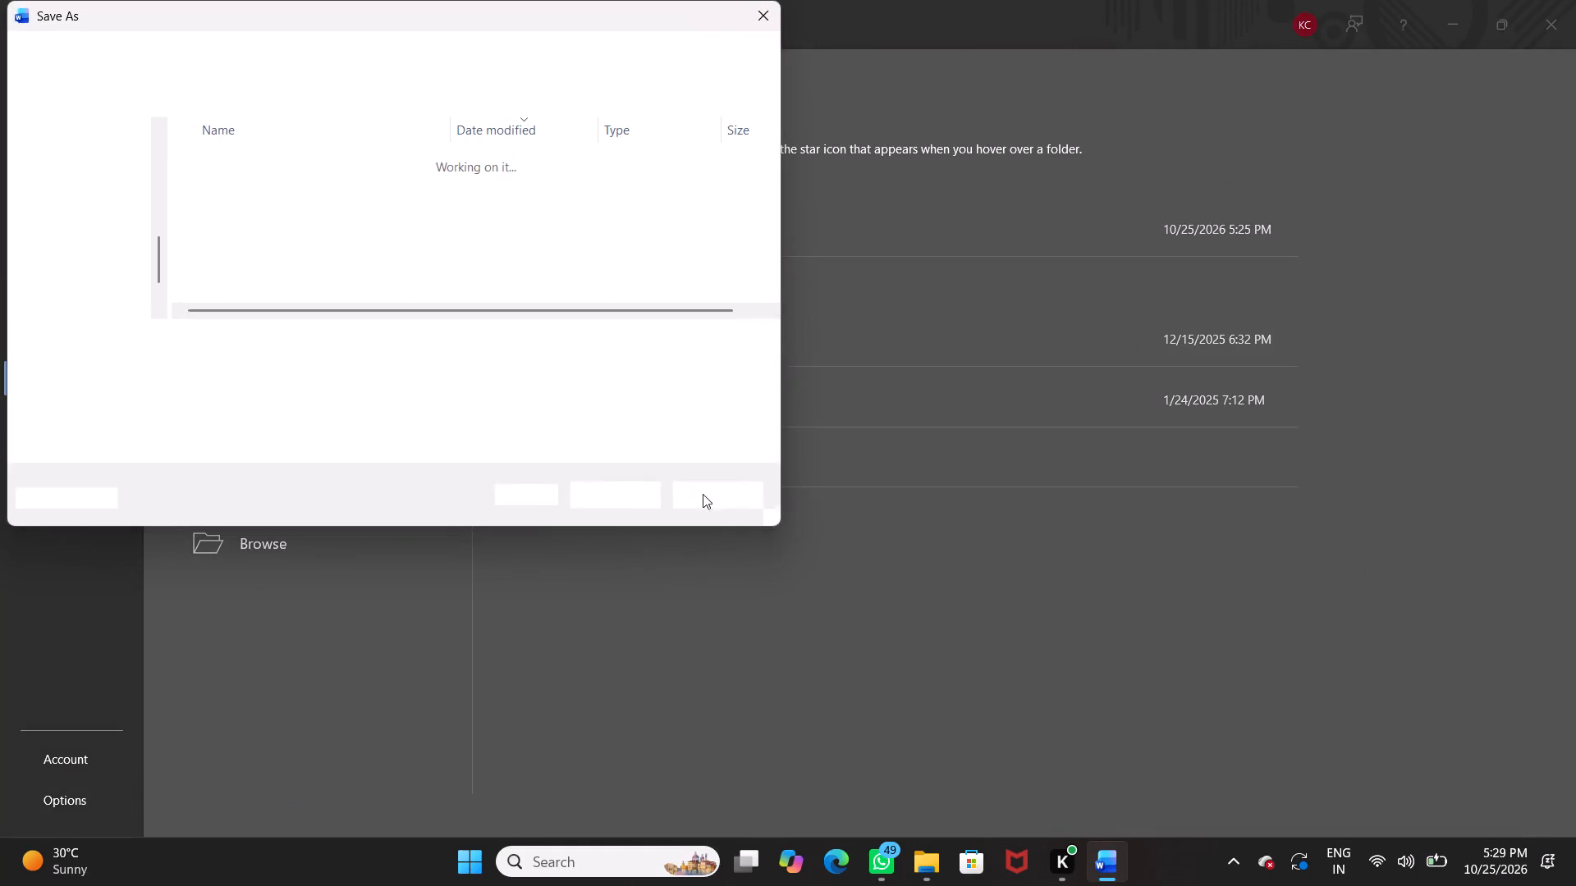
left_click(360, 369)
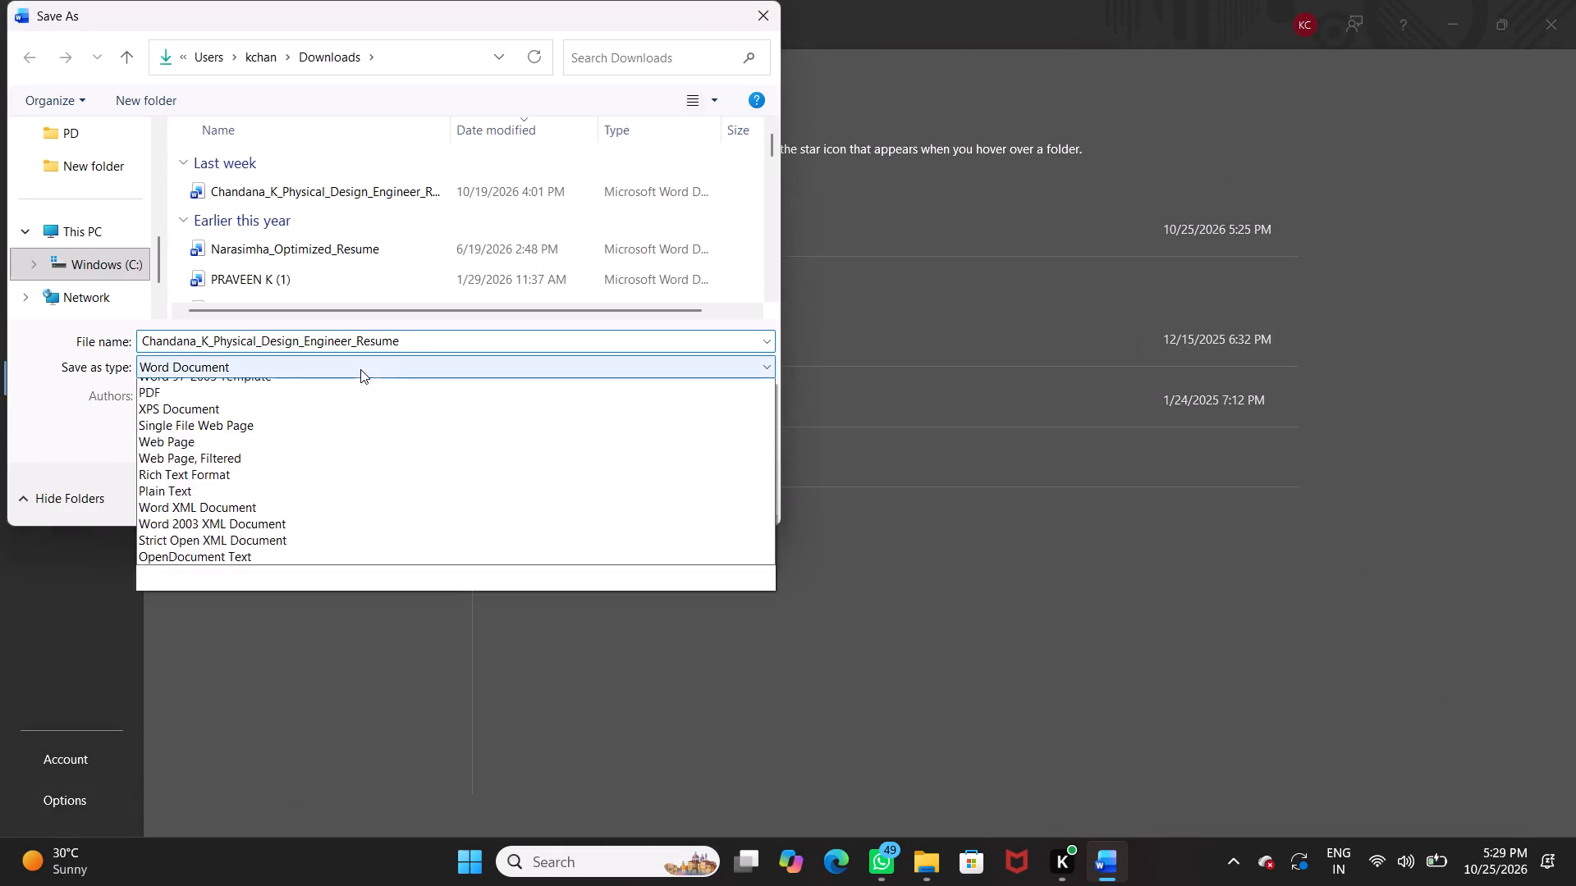
left_click(341, 478)
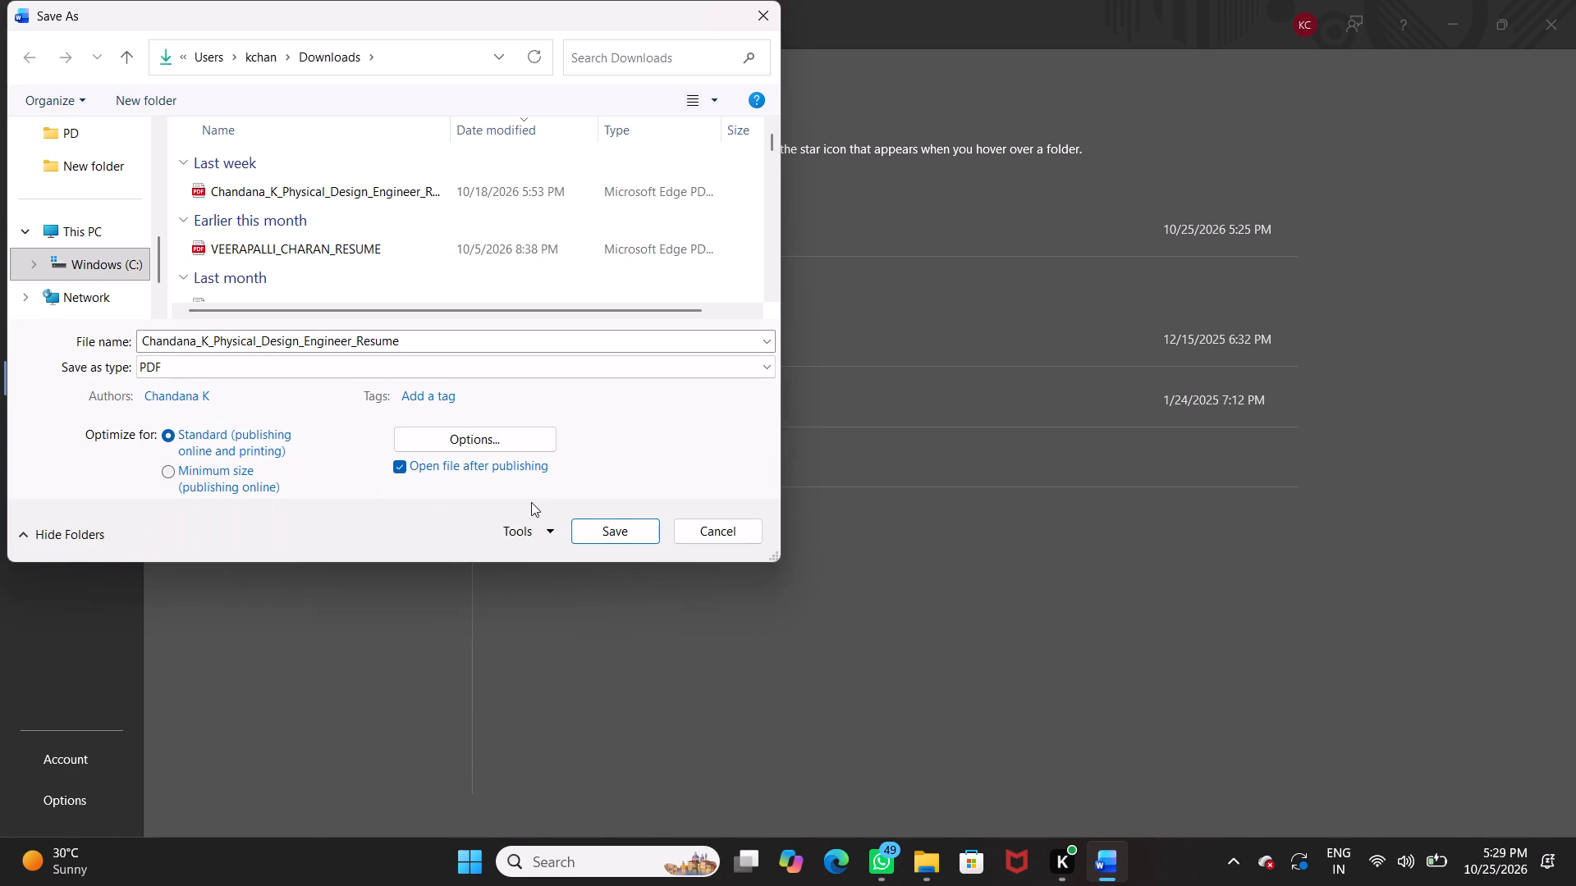
left_click(614, 529)
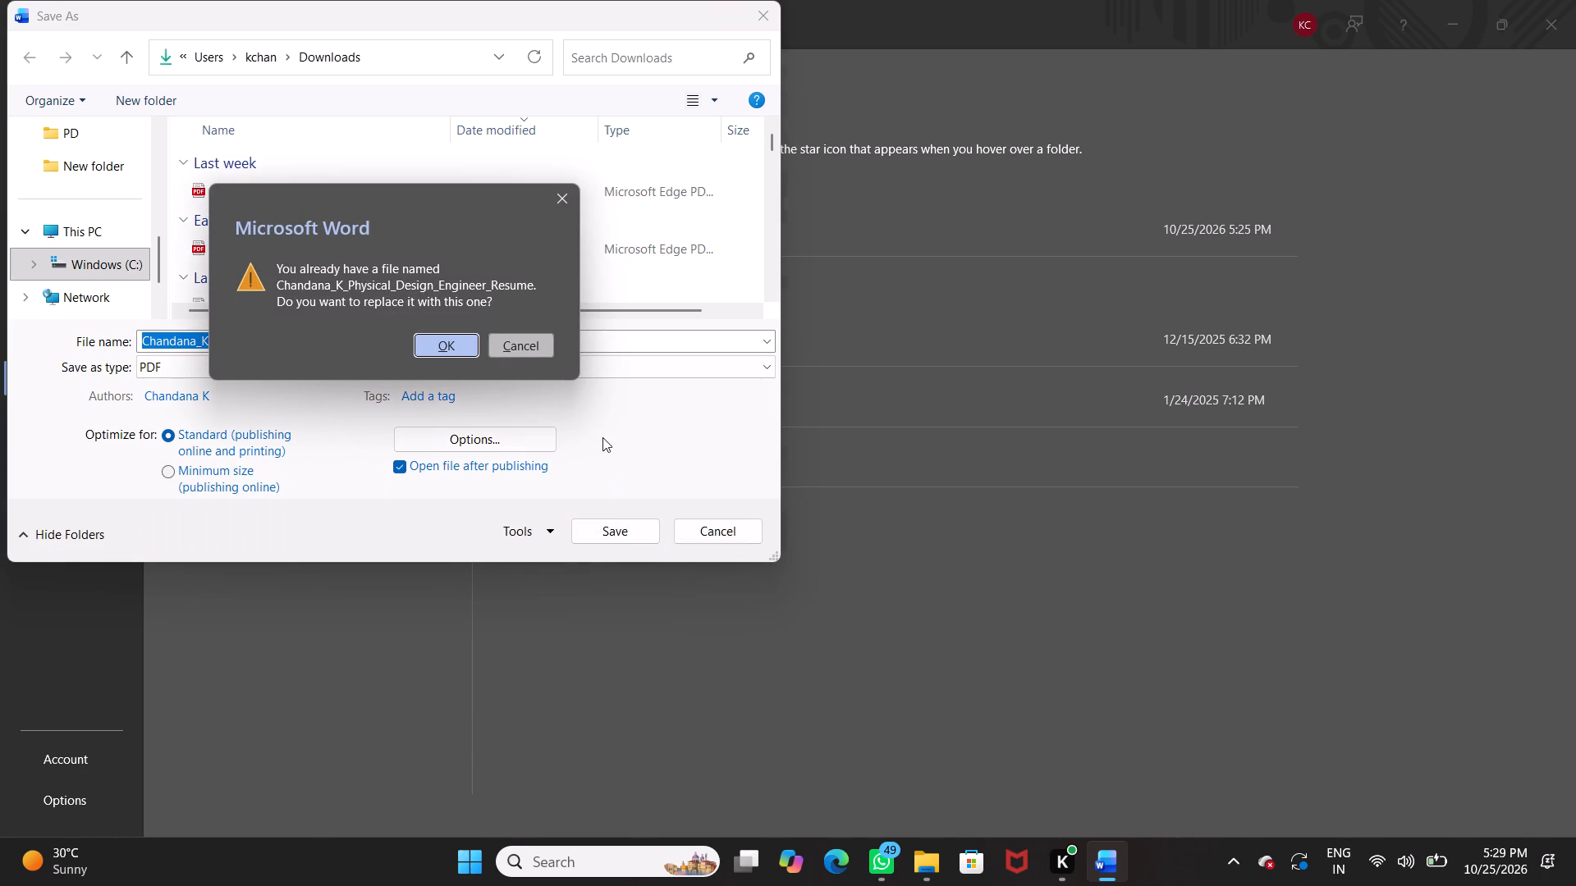
left_click(514, 342)
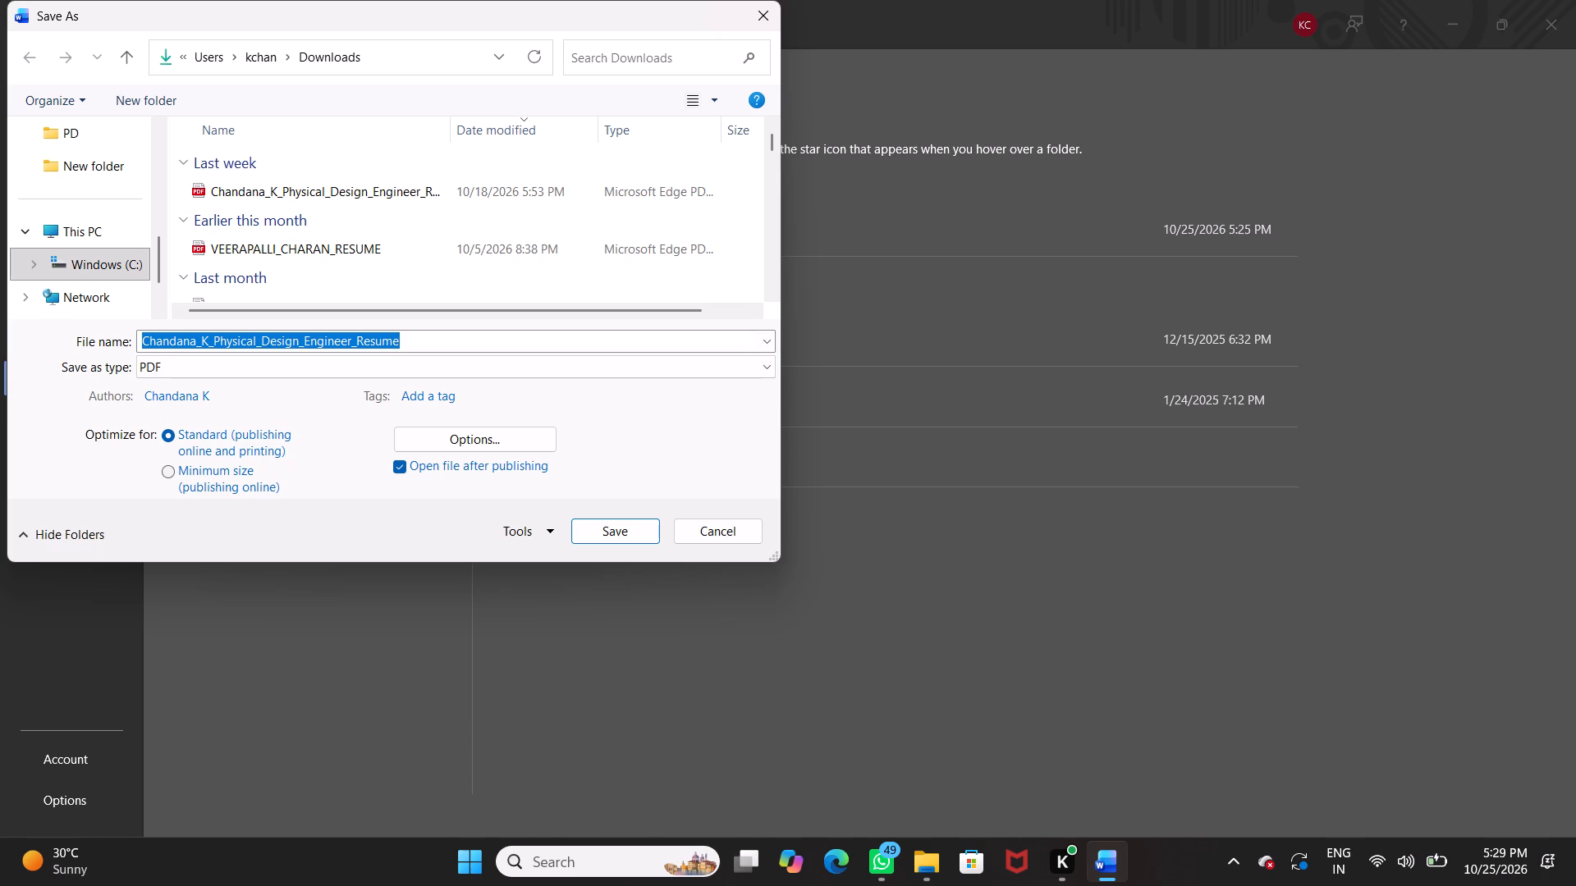
Rewrite the first name at the start of the PDF's file name in capital letters.
left_click(415, 338)
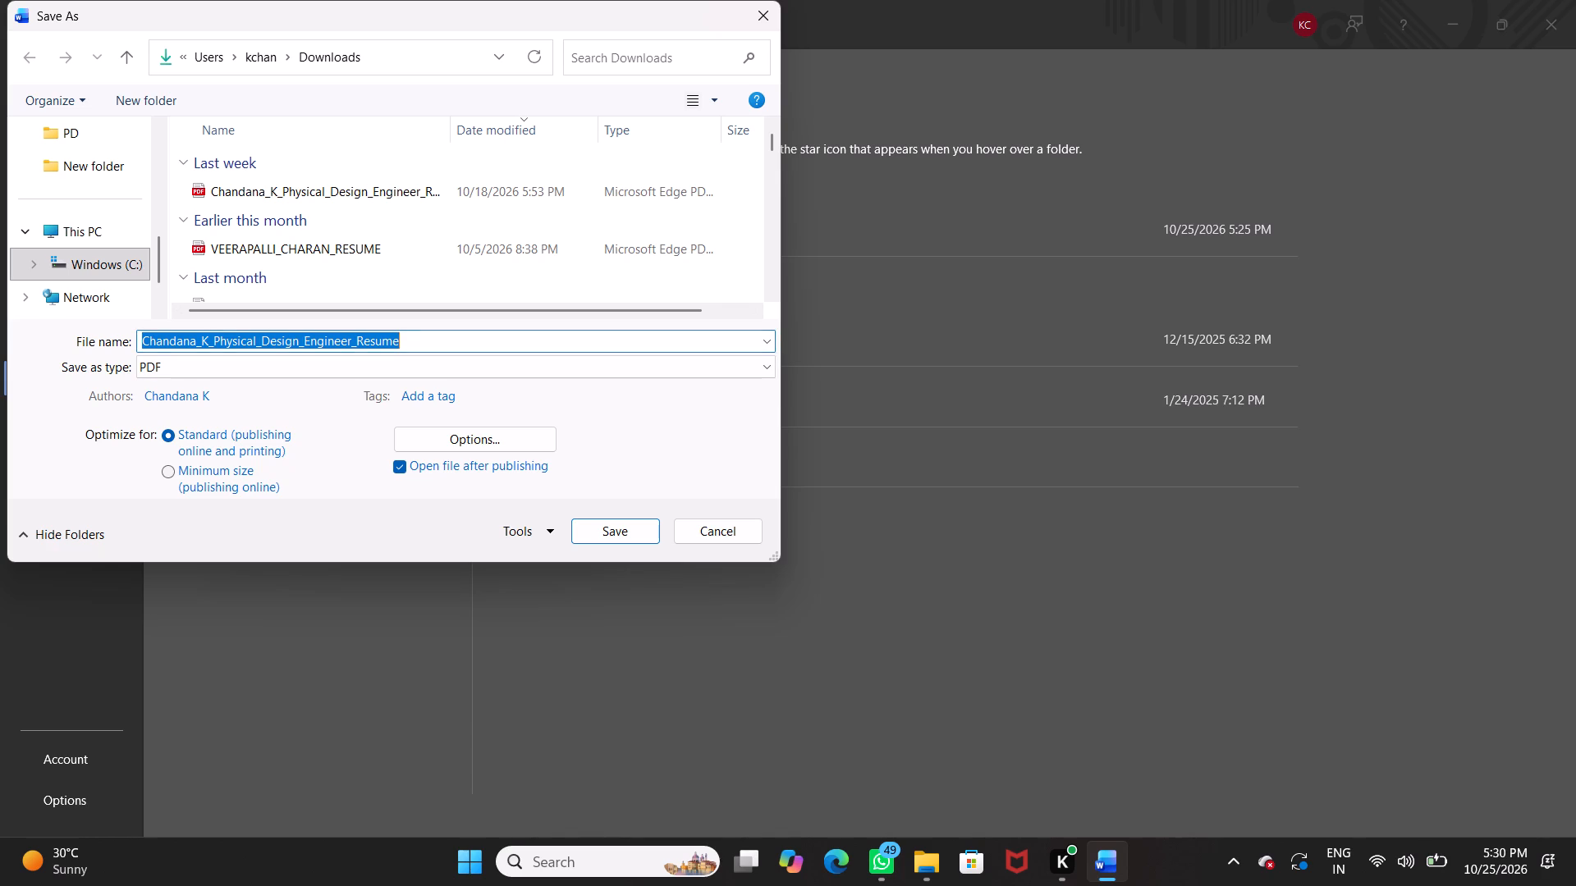
left_click(249, 344)
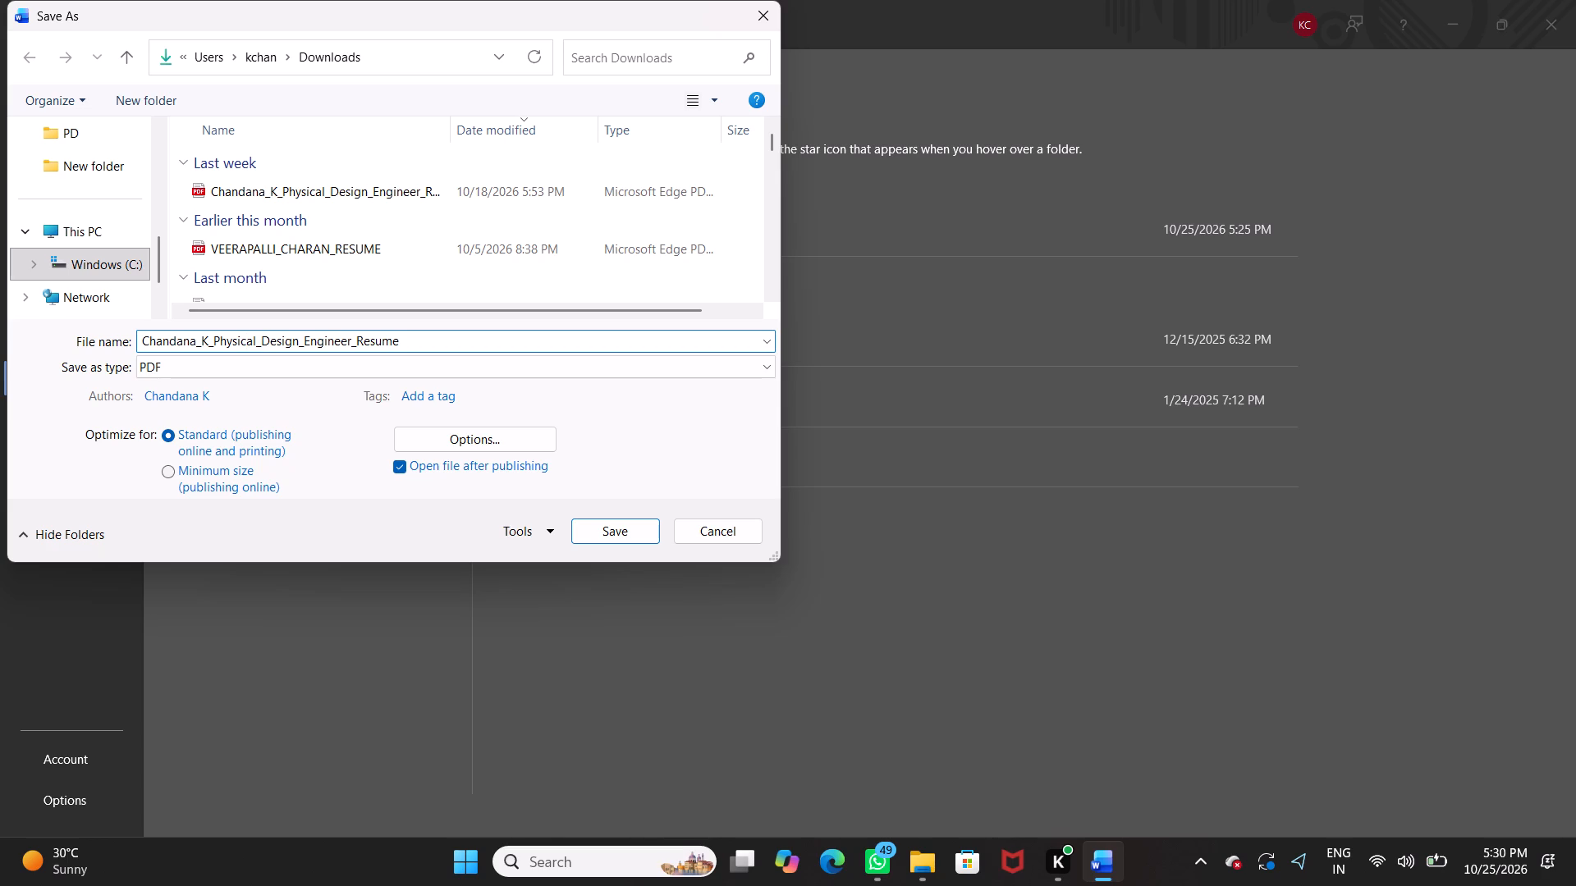
left_click_drag(195, 342, 144, 341)
left_click_drag(144, 341, 148, 343)
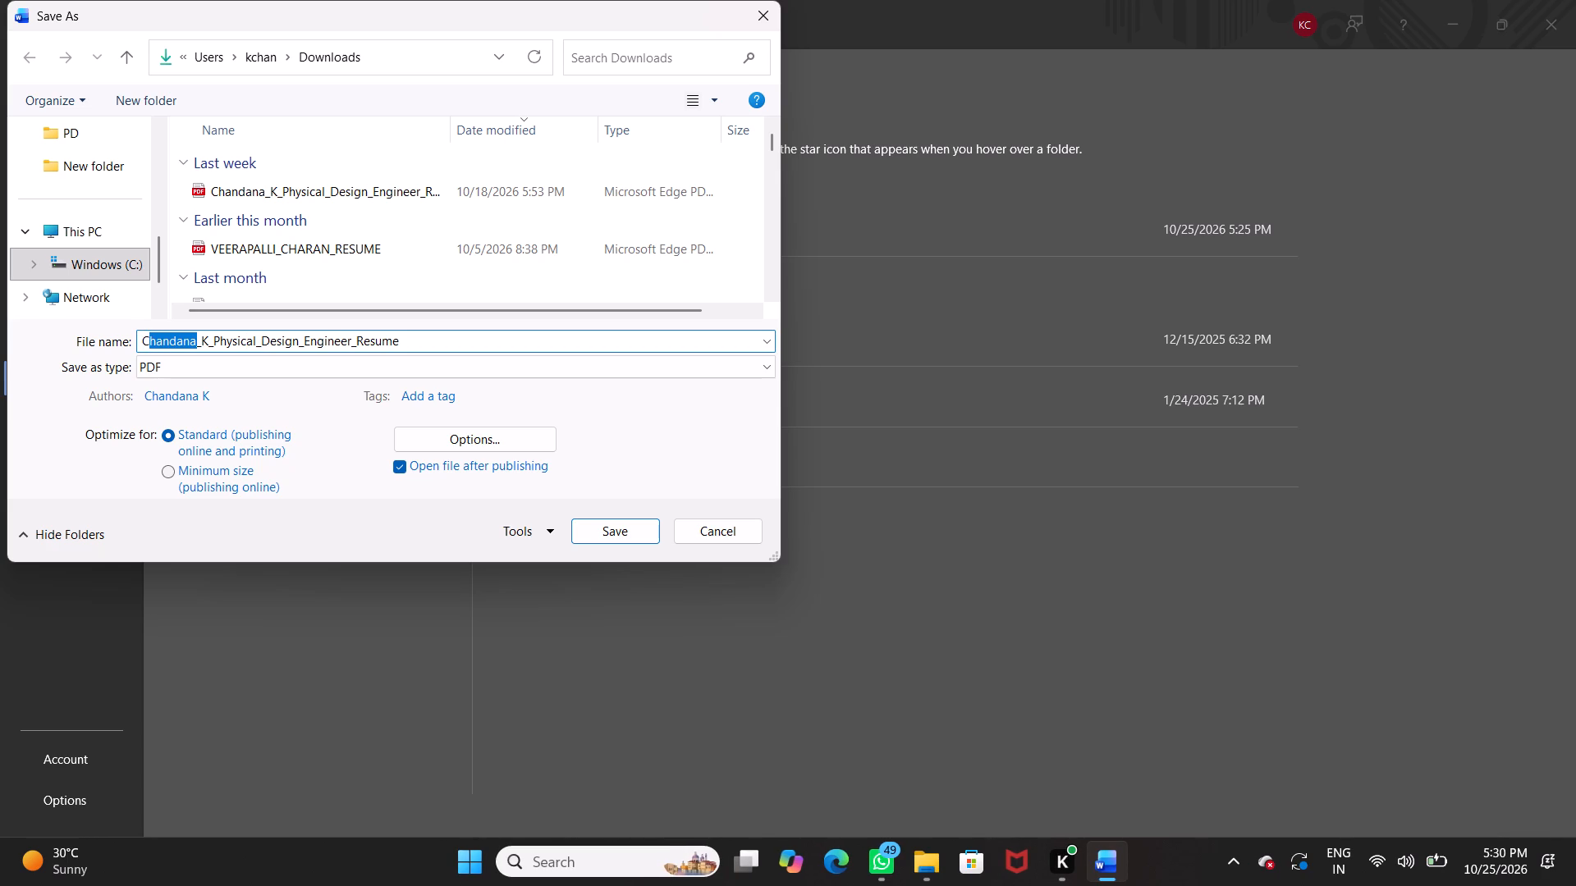
type("HANDANA")
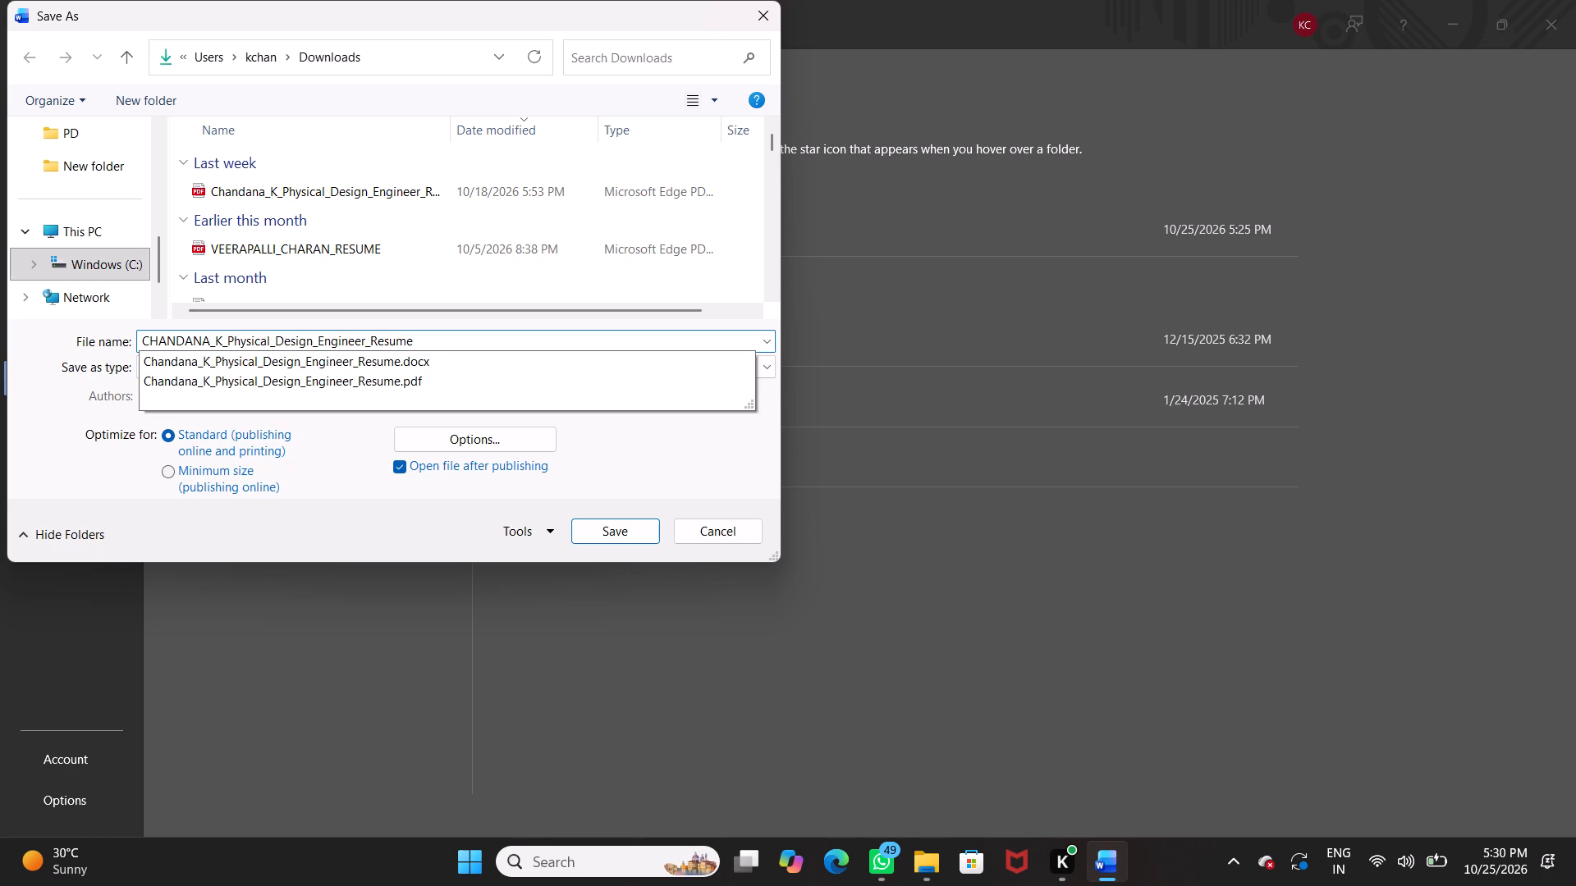
Change "Physical" in the PDF's file name to "PHYSICAL".
key("Right")
key("Right")
key("Right")
key("Right")
key("Right")
key("Right")
key("Right")
key("Right")
key("Right")
key("Right")
key("Right")
key("BackSpace")
key("BackSpace")
key("BackSpace")
key("BackSpace")
key("BackSpace")
key("BackSpace")
key("BackSpace")
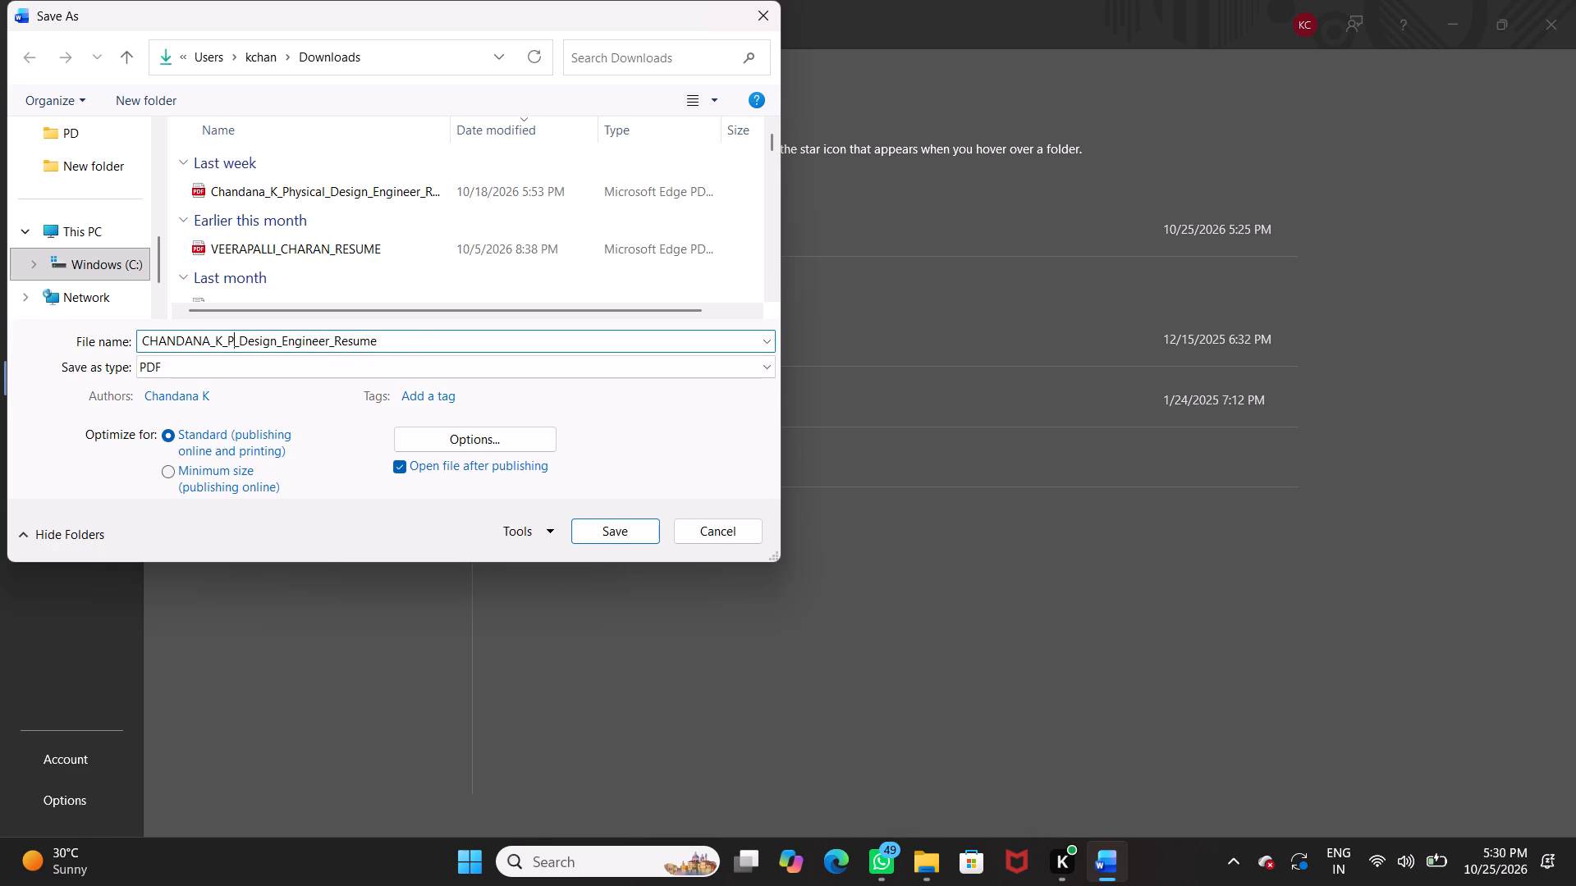
type("HYSICAL")
Change "Design" in the PDF's file name to "DESIGN".
key("Right")
key("Right")
key("Right")
key("Right")
key("Right")
key("Right")
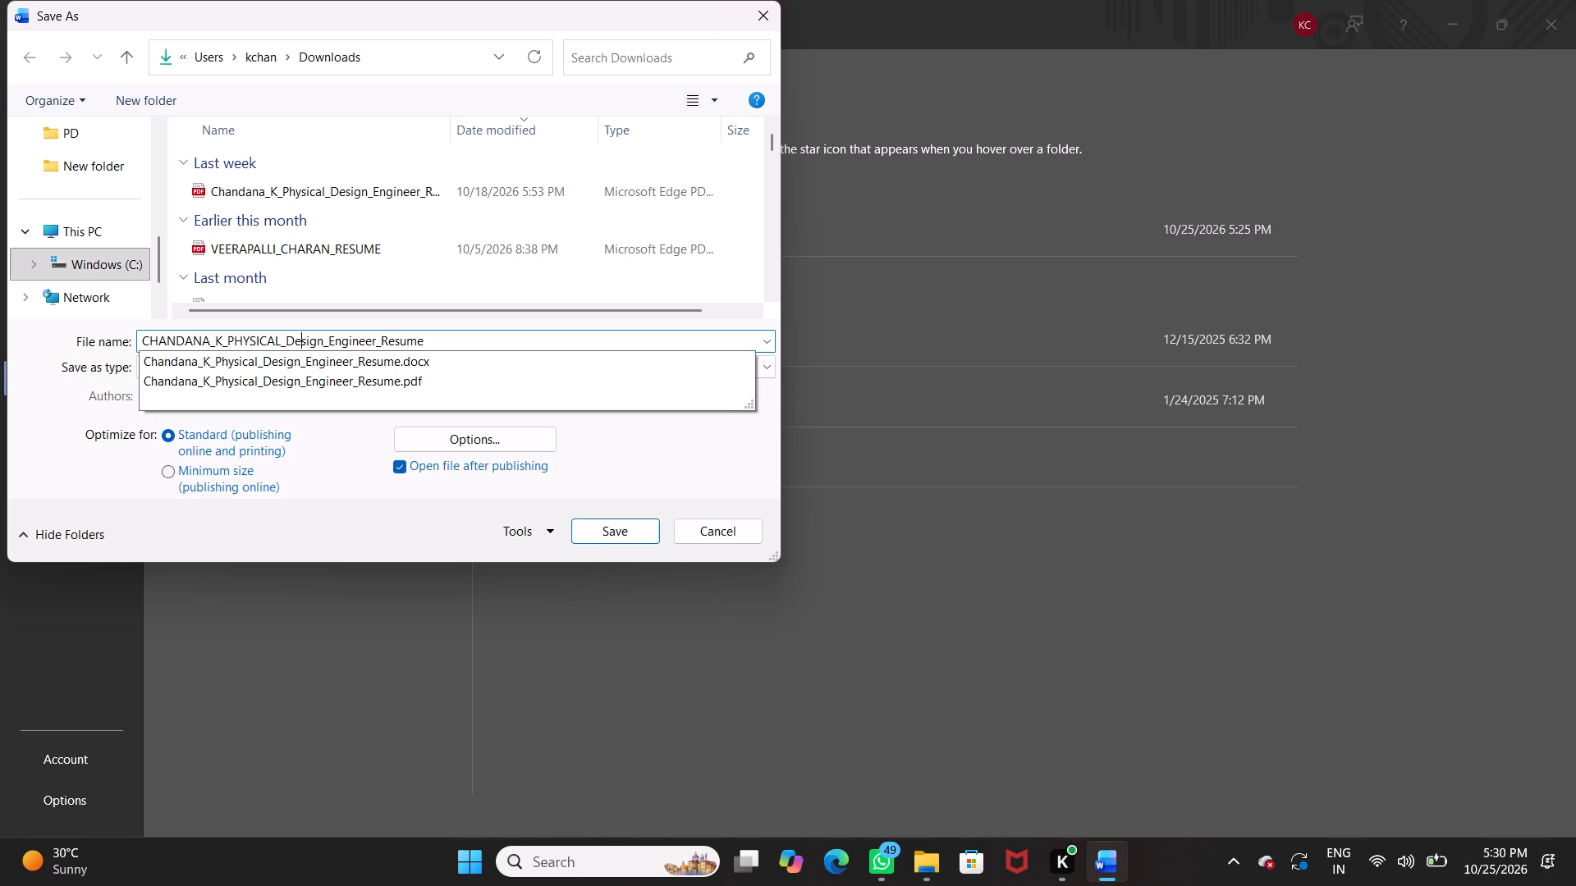
key("Right")
key("BackSpace")
key("BackSpace")
key("BackSpace")
key("BackSpace")
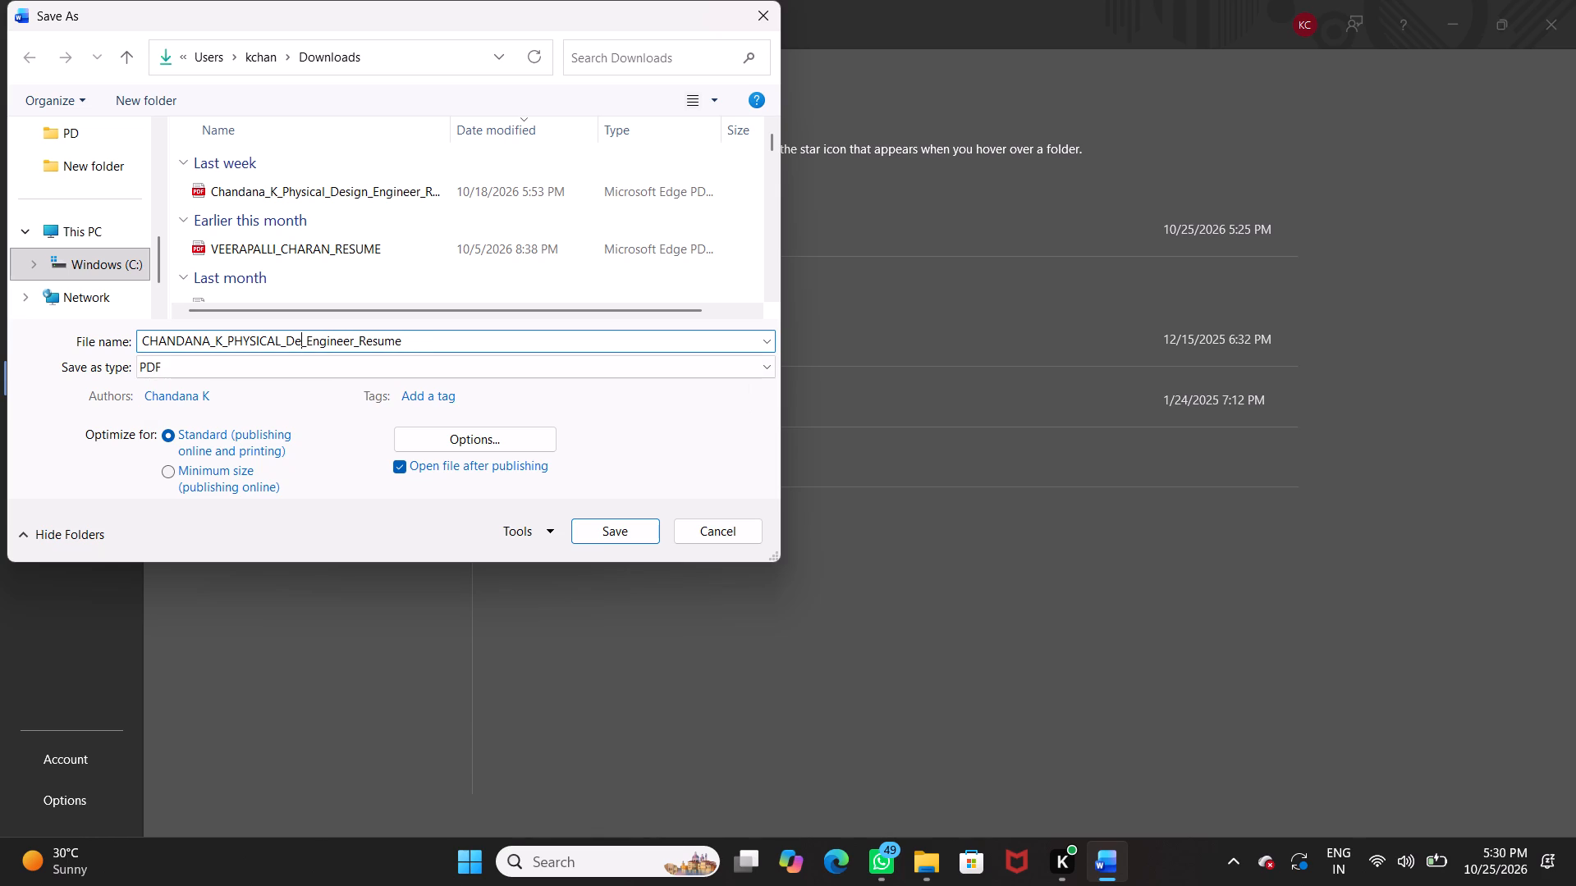
key("BackSpace")
type("ESIGN")
Change "Engineer" in the PDF's file name to "ENGINEER".
key("Right")
key("Right")
key("Right")
key("Right")
key("Right")
key("Right")
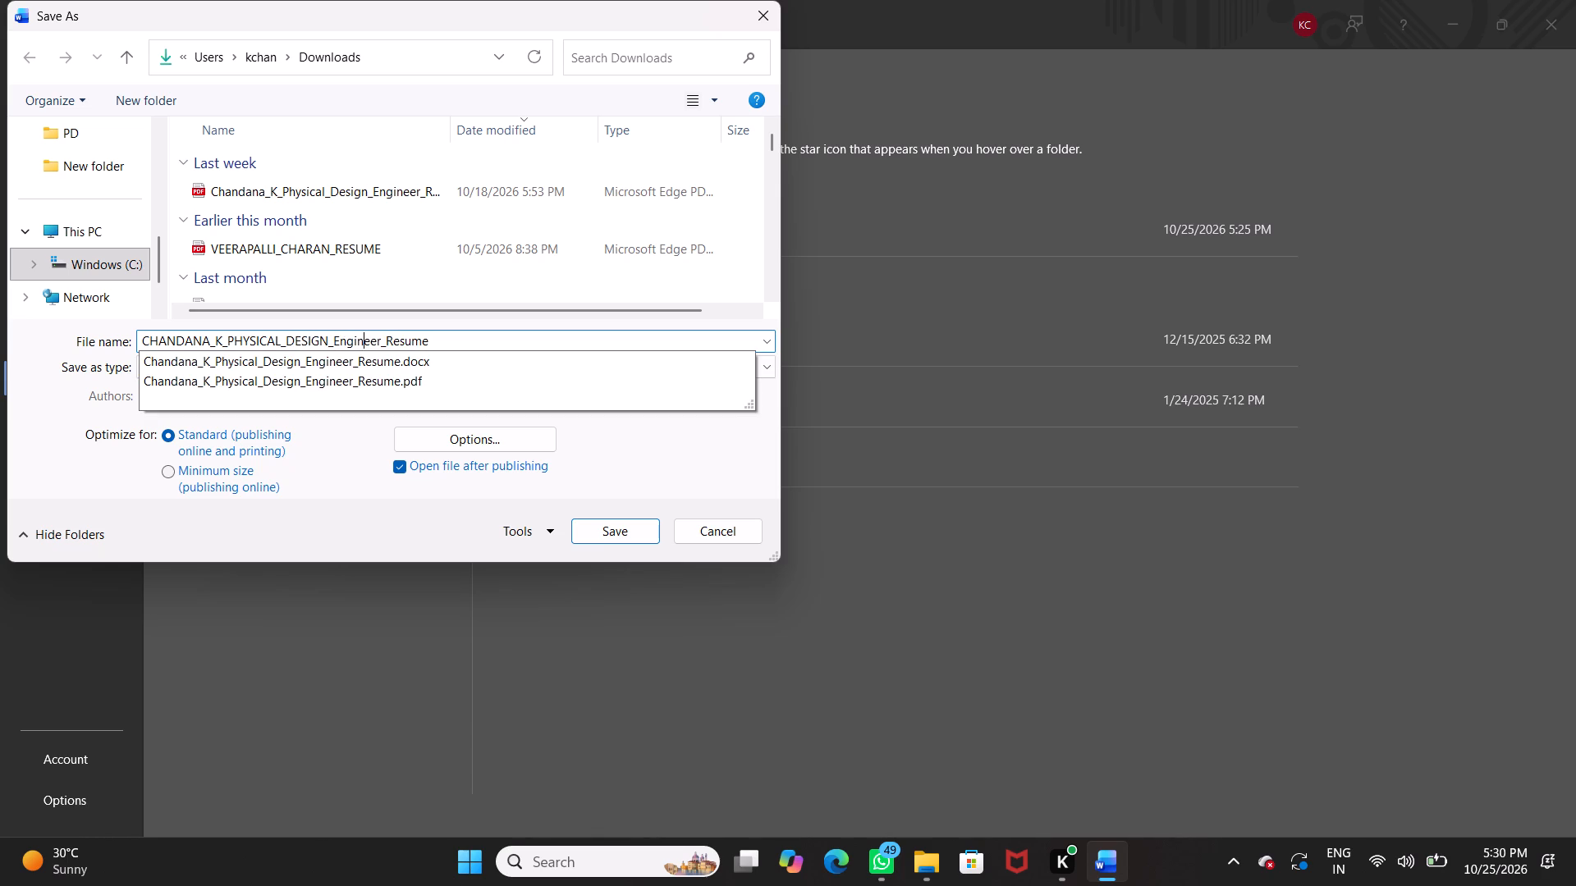
key("Right")
key("Right")
key("Right")
key("BackSpace")
key("BackSpace")
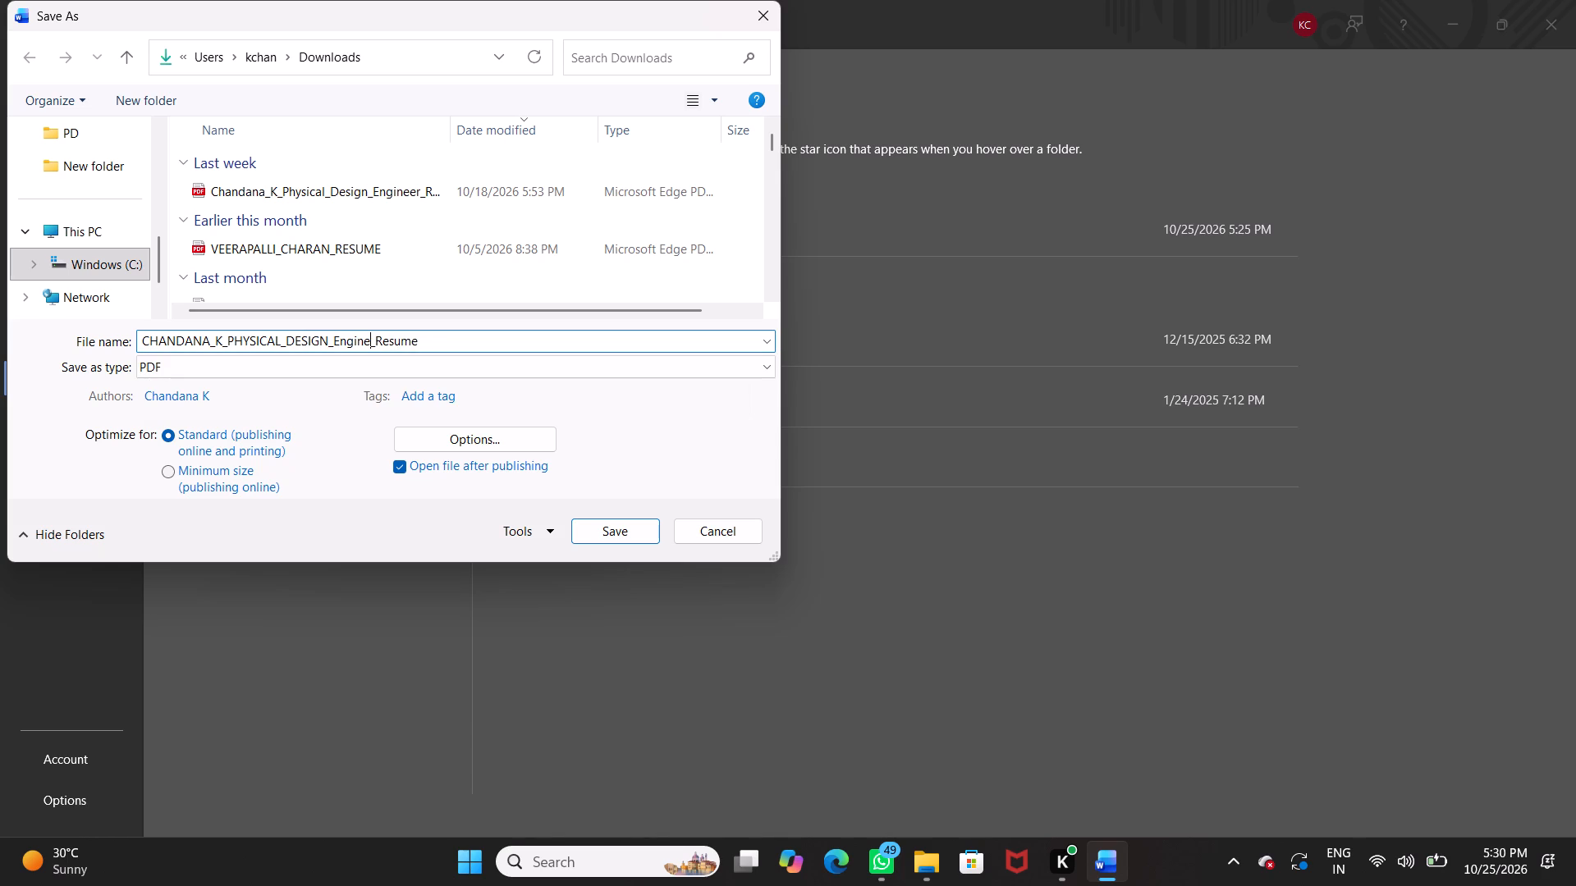
key("BackSpace")
key("BackSpace")
key("BackSpace")
key("BackSpace")
key("BackSpace")
type("NGINEER")
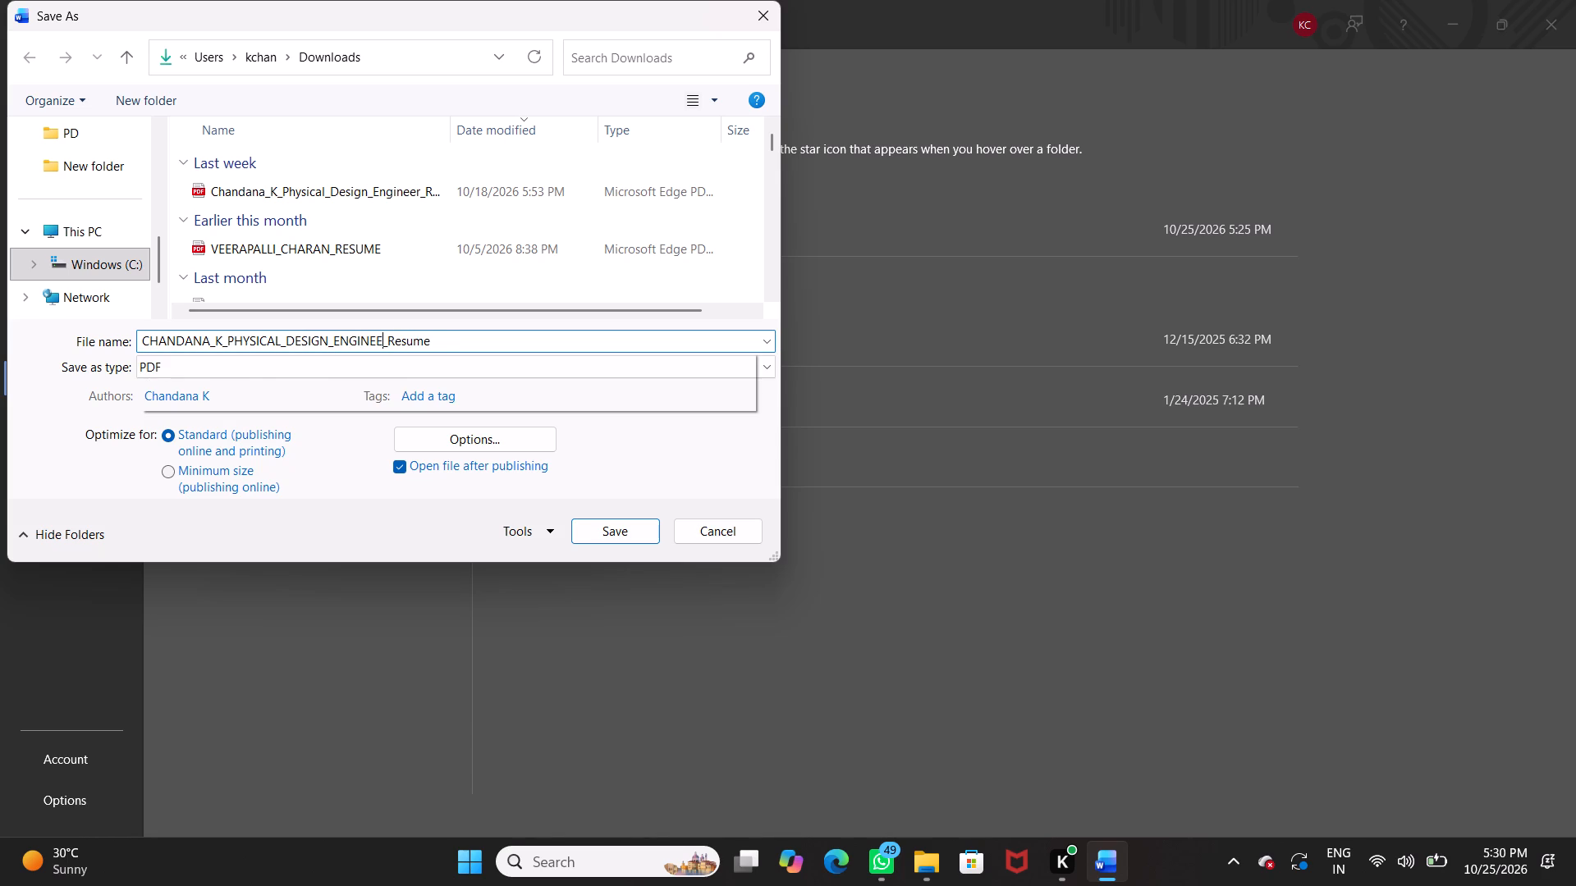
Change "Resume" at the end of the PDF's file name to "RESUME".
key("Right")
key("Right")
key("Right")
key("Right")
key("Right")
key("Right")
key("Right")
key("Right")
key("Right")
key("Right")
key("Right")
key("Right")
key("Right")
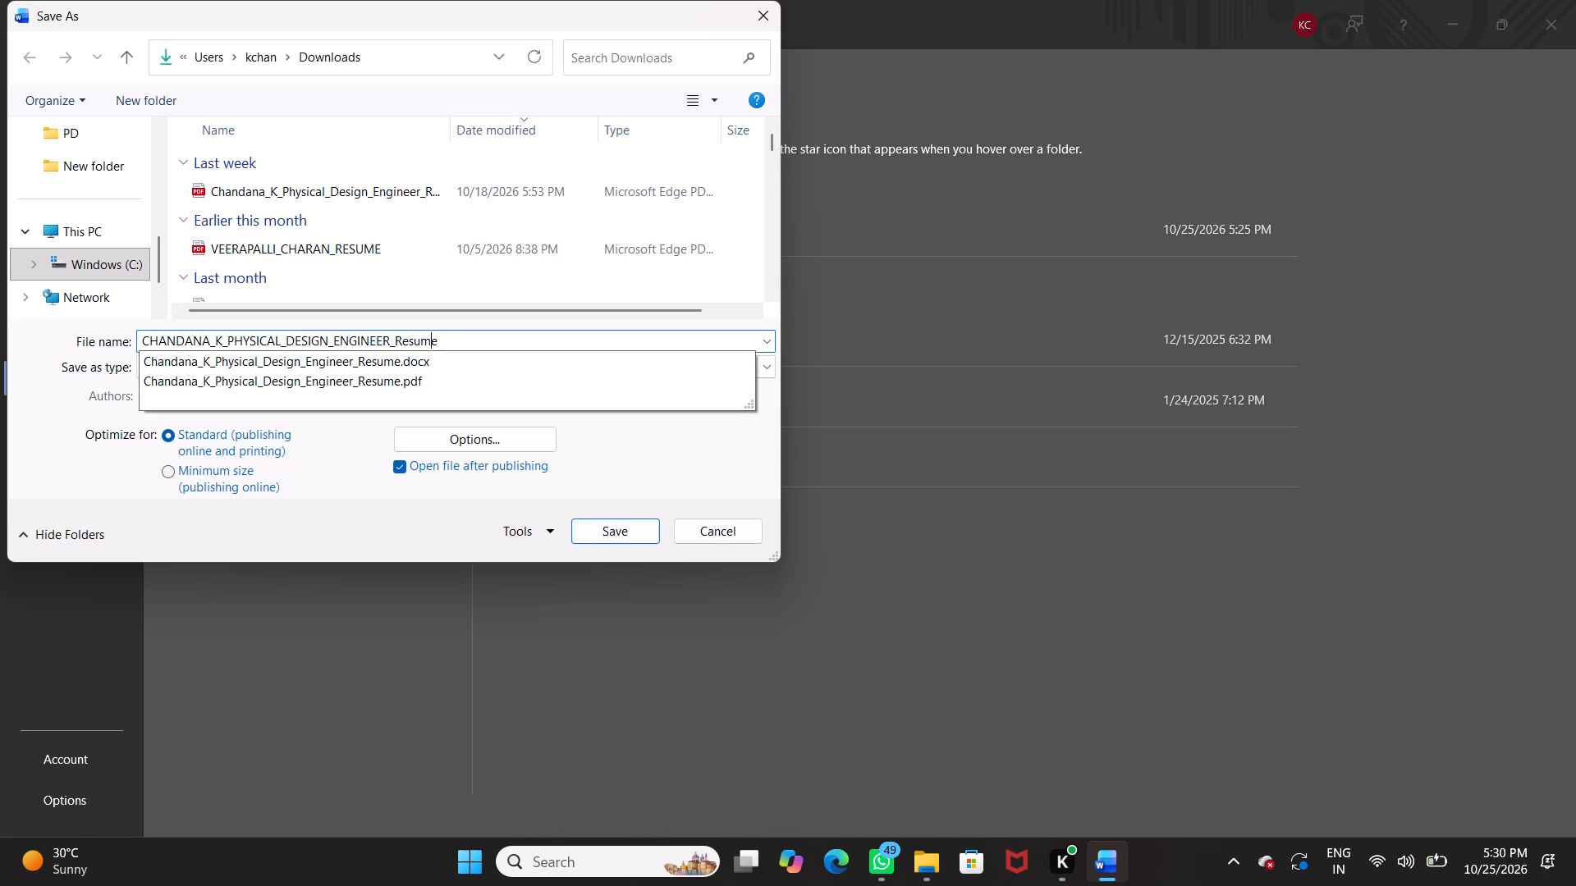
key("BackSpace")
key("BackSpace")
key("BackSpace")
key("BackSpace")
key("BackSpace")
type("ESUME")
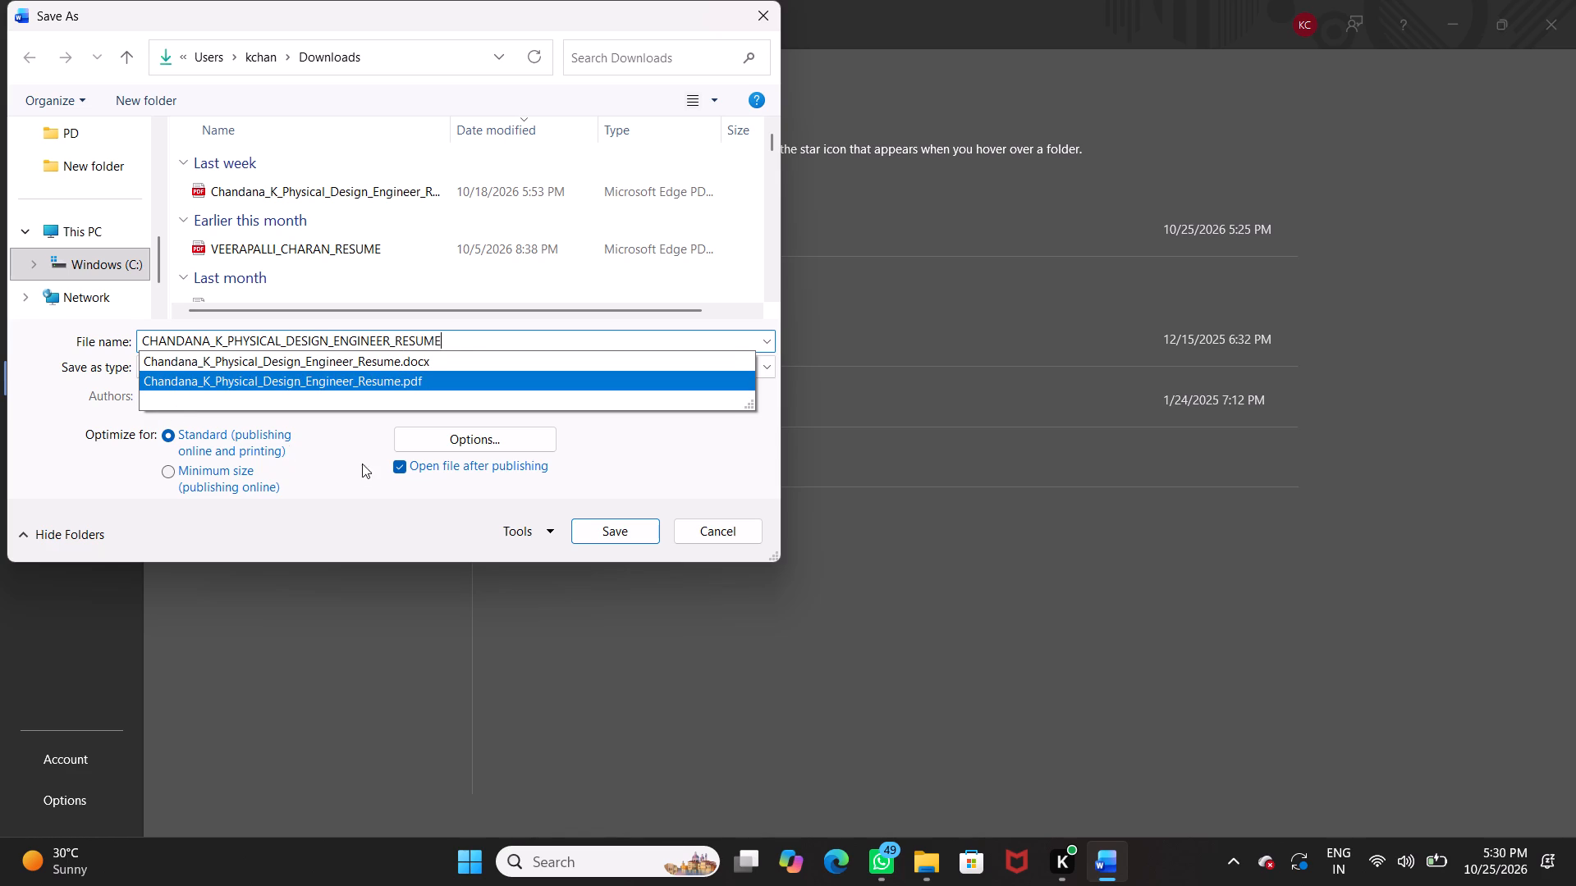
Save the PDF to Downloads, replacing the existing file, and look over the published resume.
left_click(598, 531)
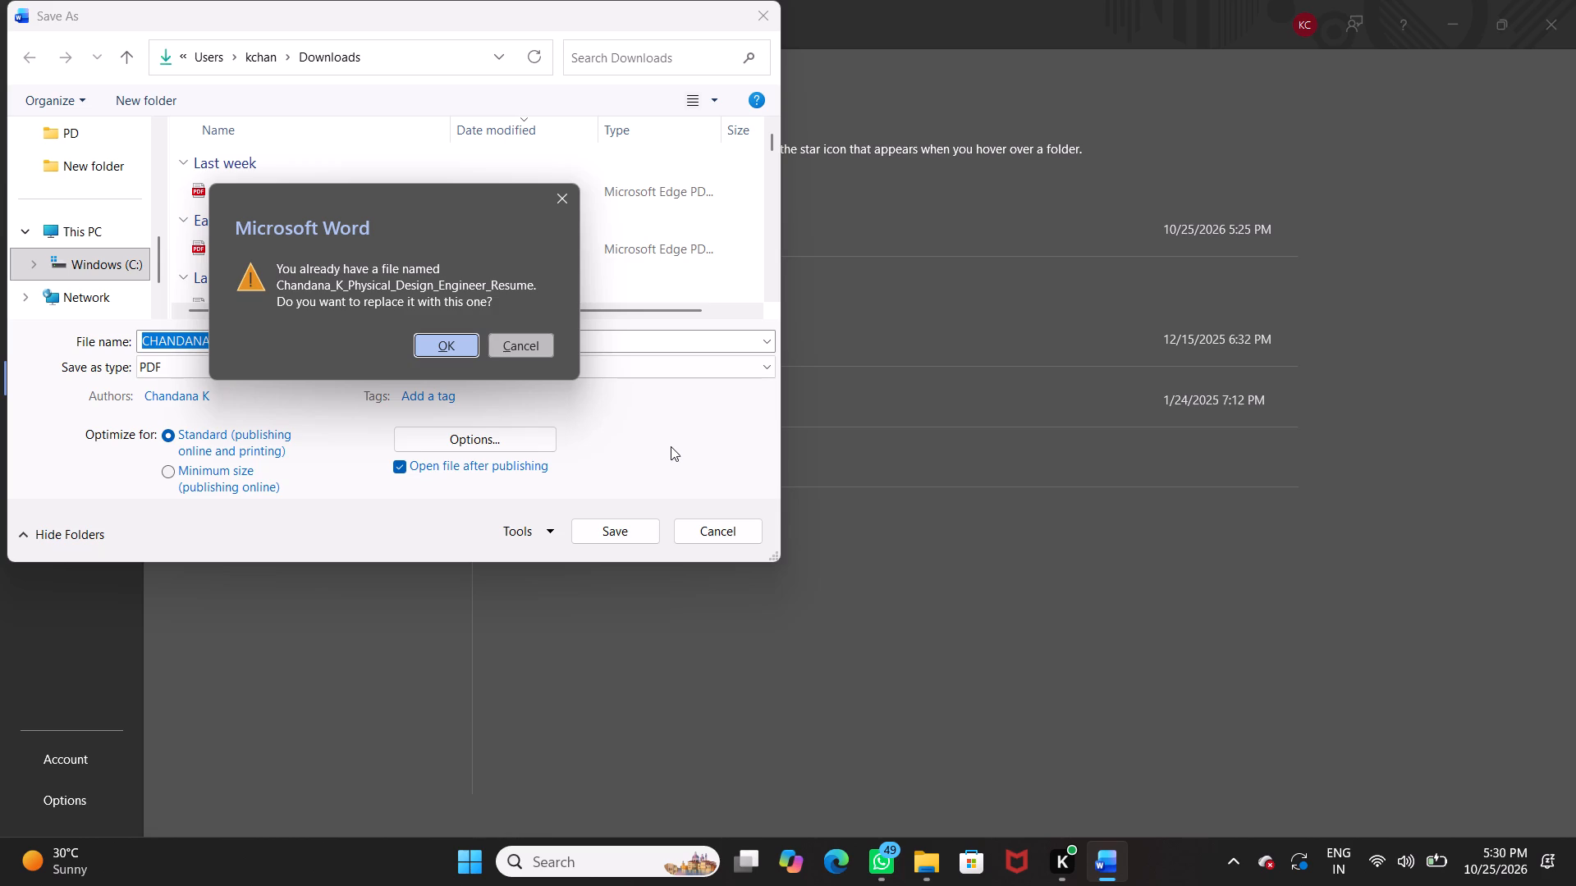
left_click(464, 351)
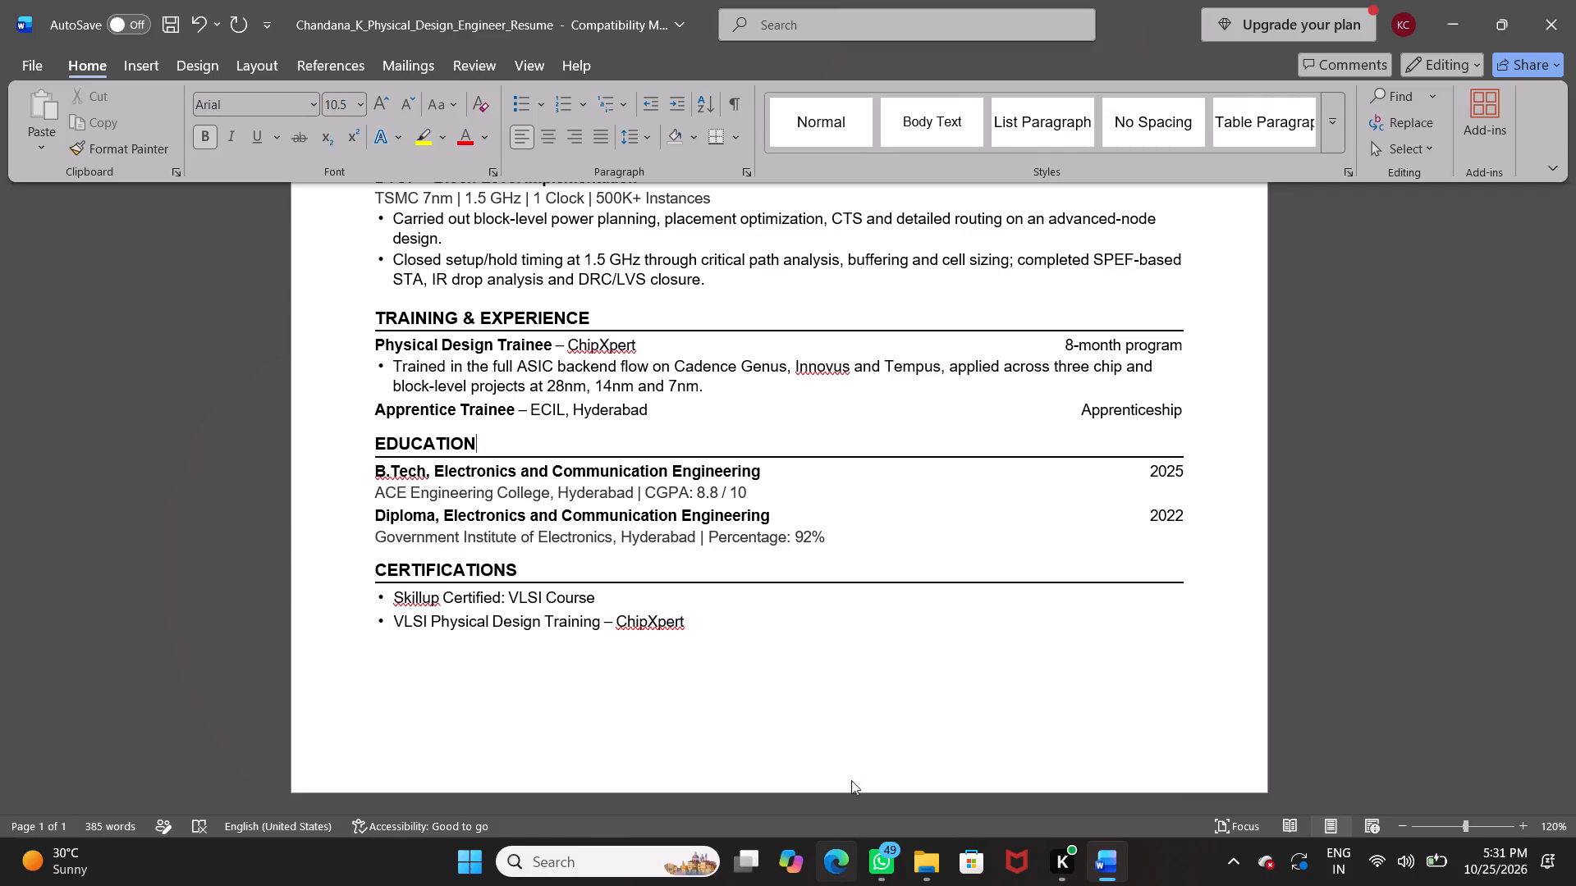
scroll(746, 707, "up", 5)
scroll(741, 540, "up", 3)
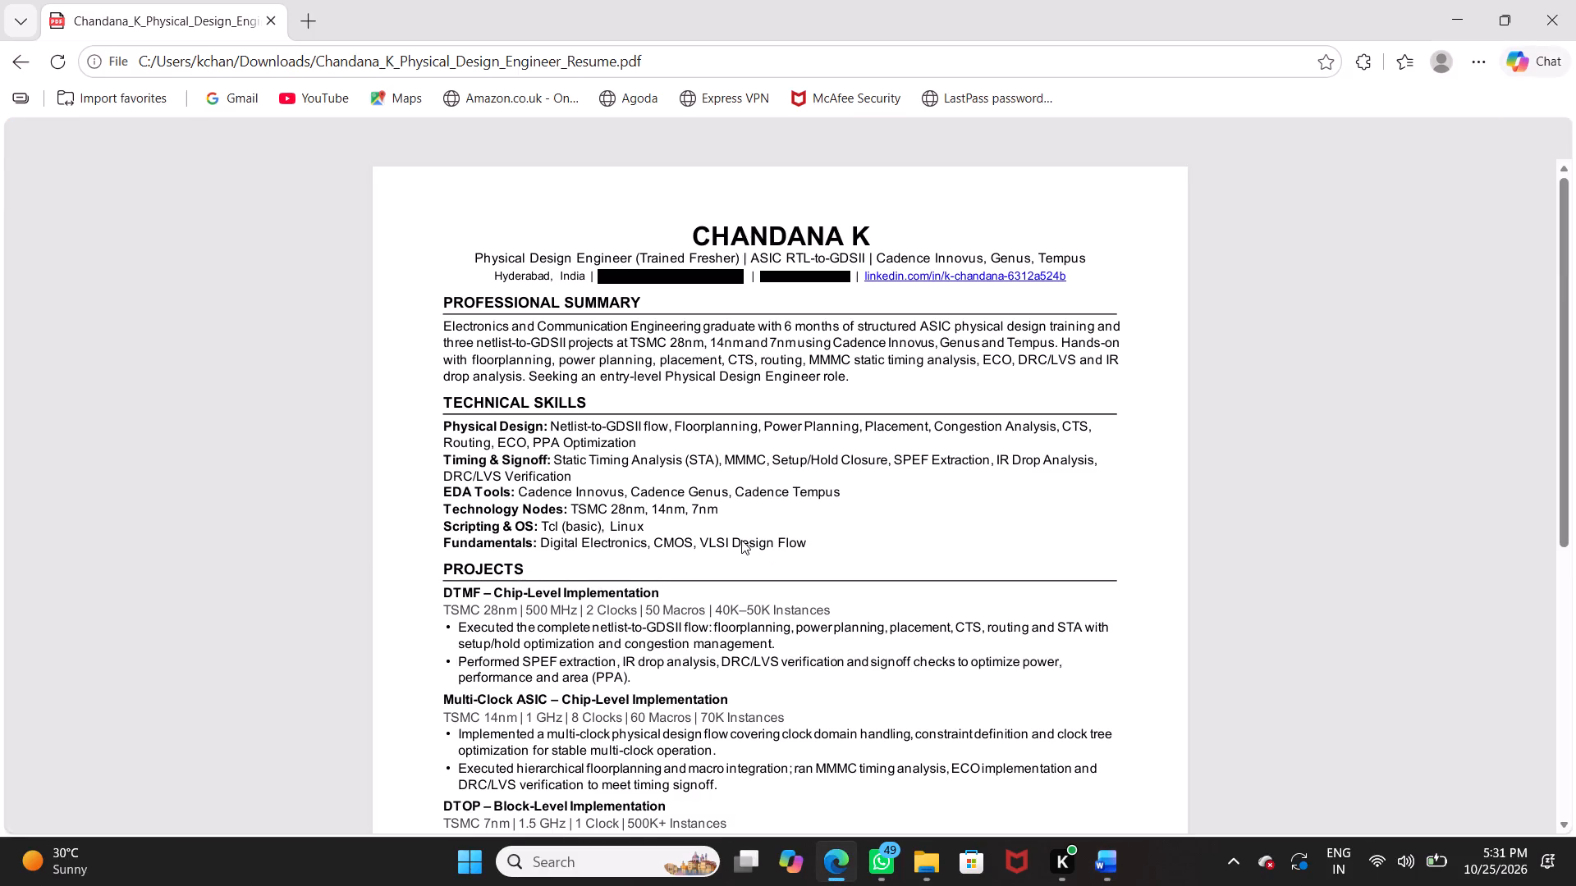
scroll(741, 540, "down", 12)
scroll(741, 540, "up", 7)
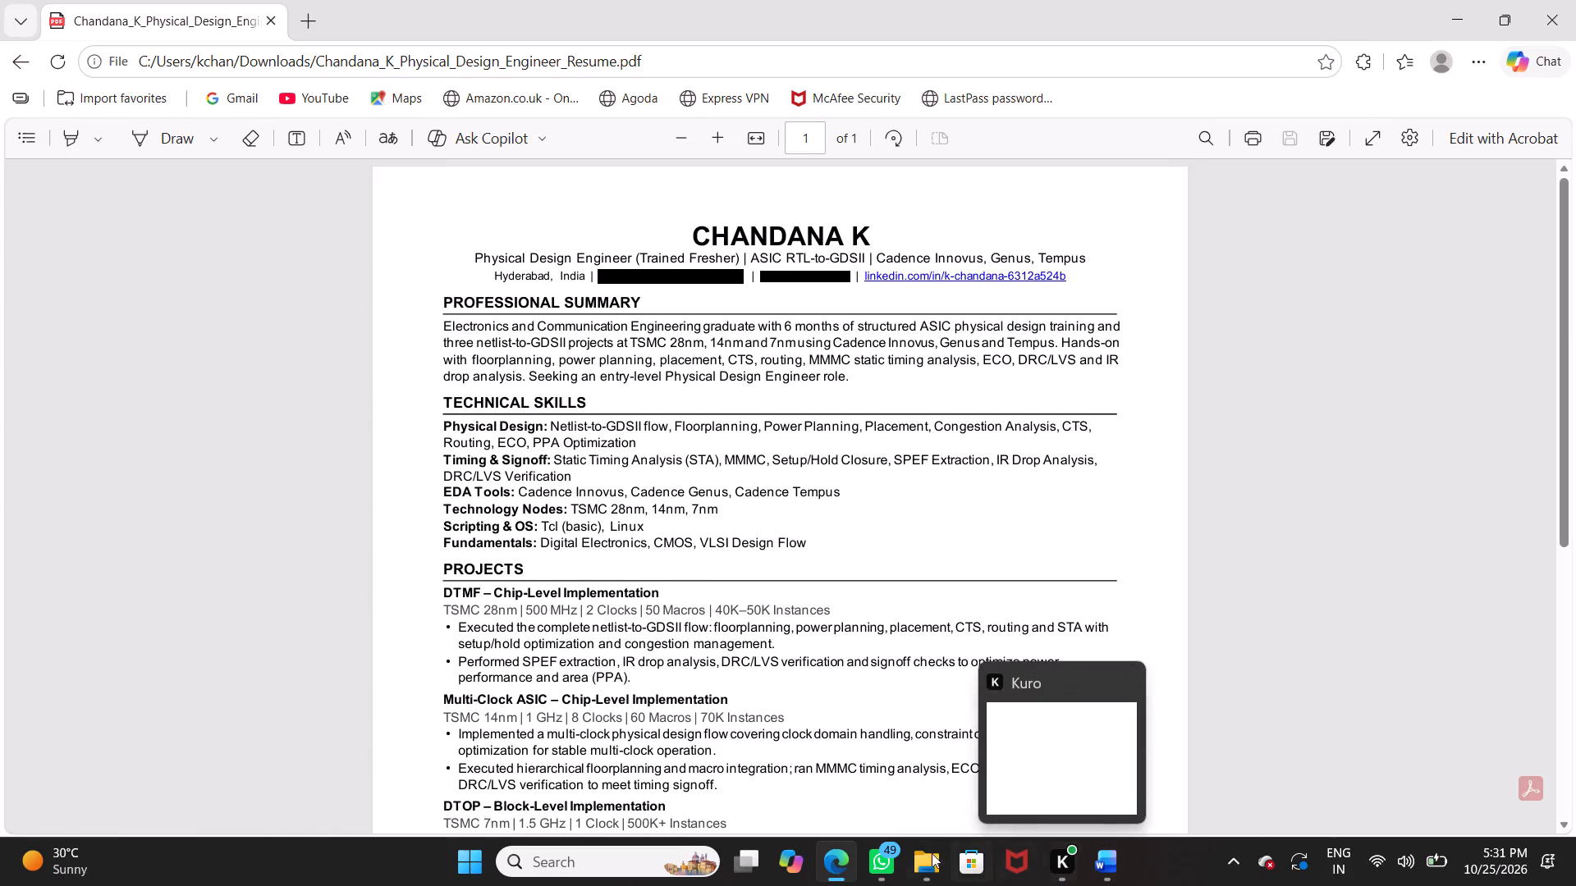
Switch to Google Chrome, open the LinkedIn site and go to the account's feed.
left_click(591, 868)
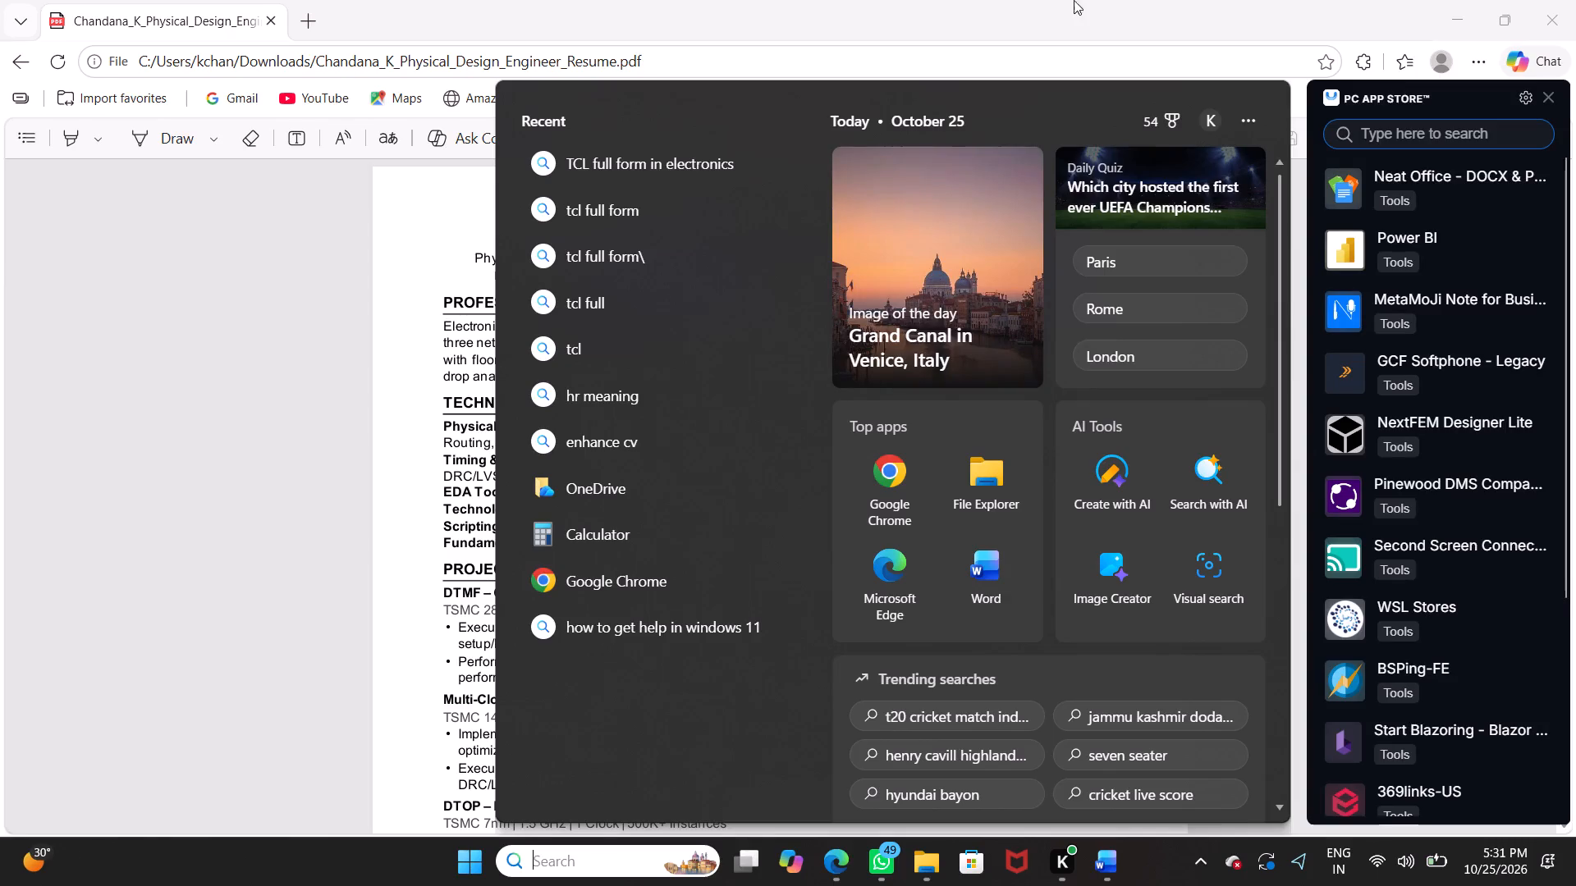
double_click(872, 495)
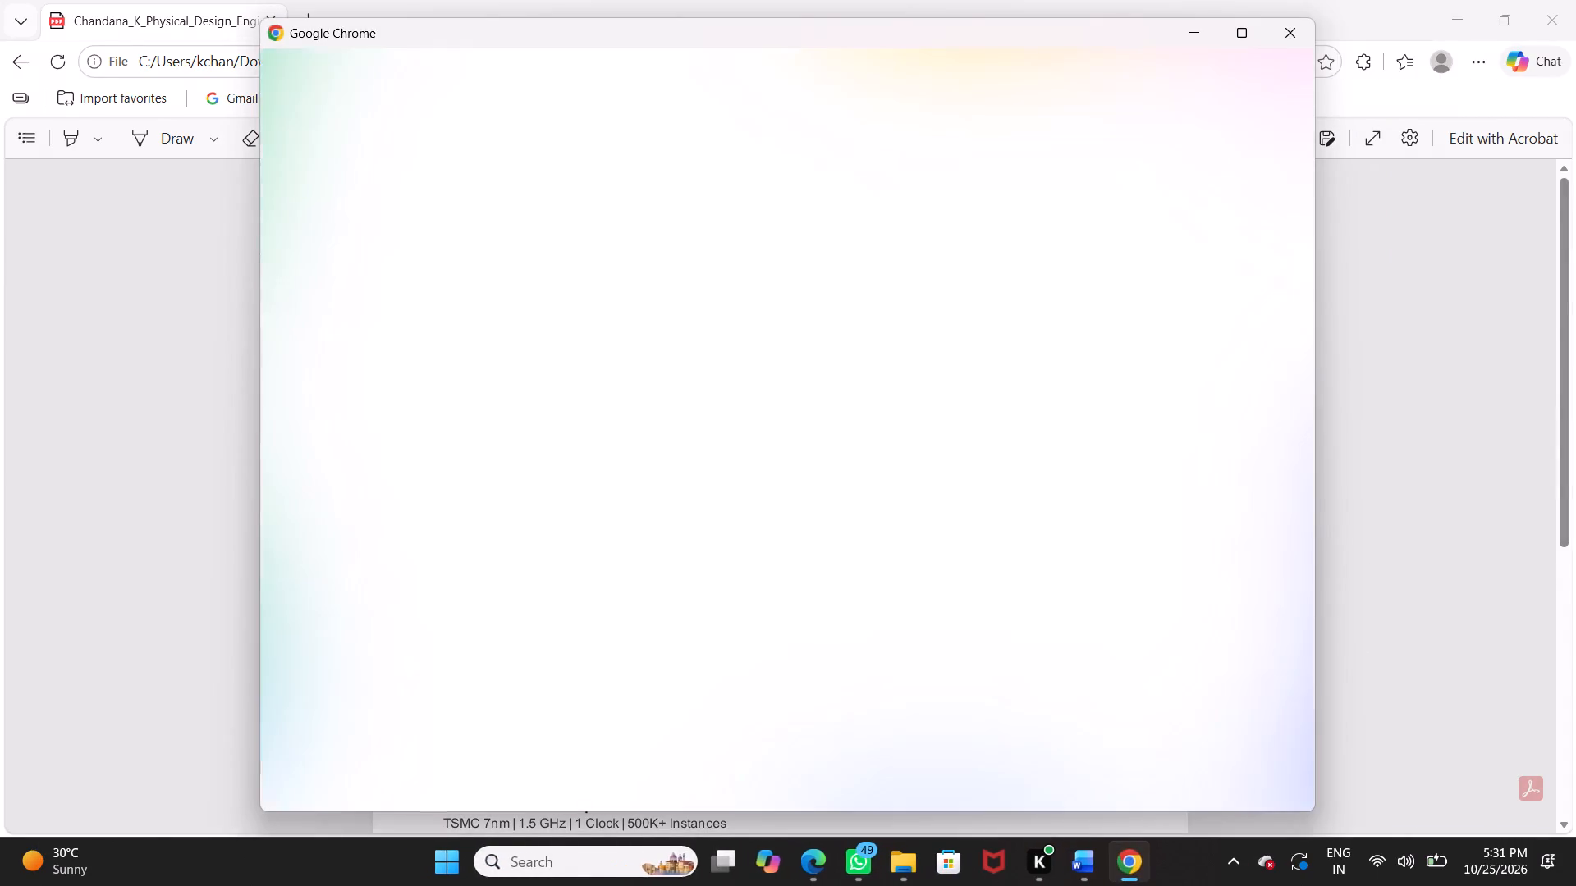
left_click(1079, 398)
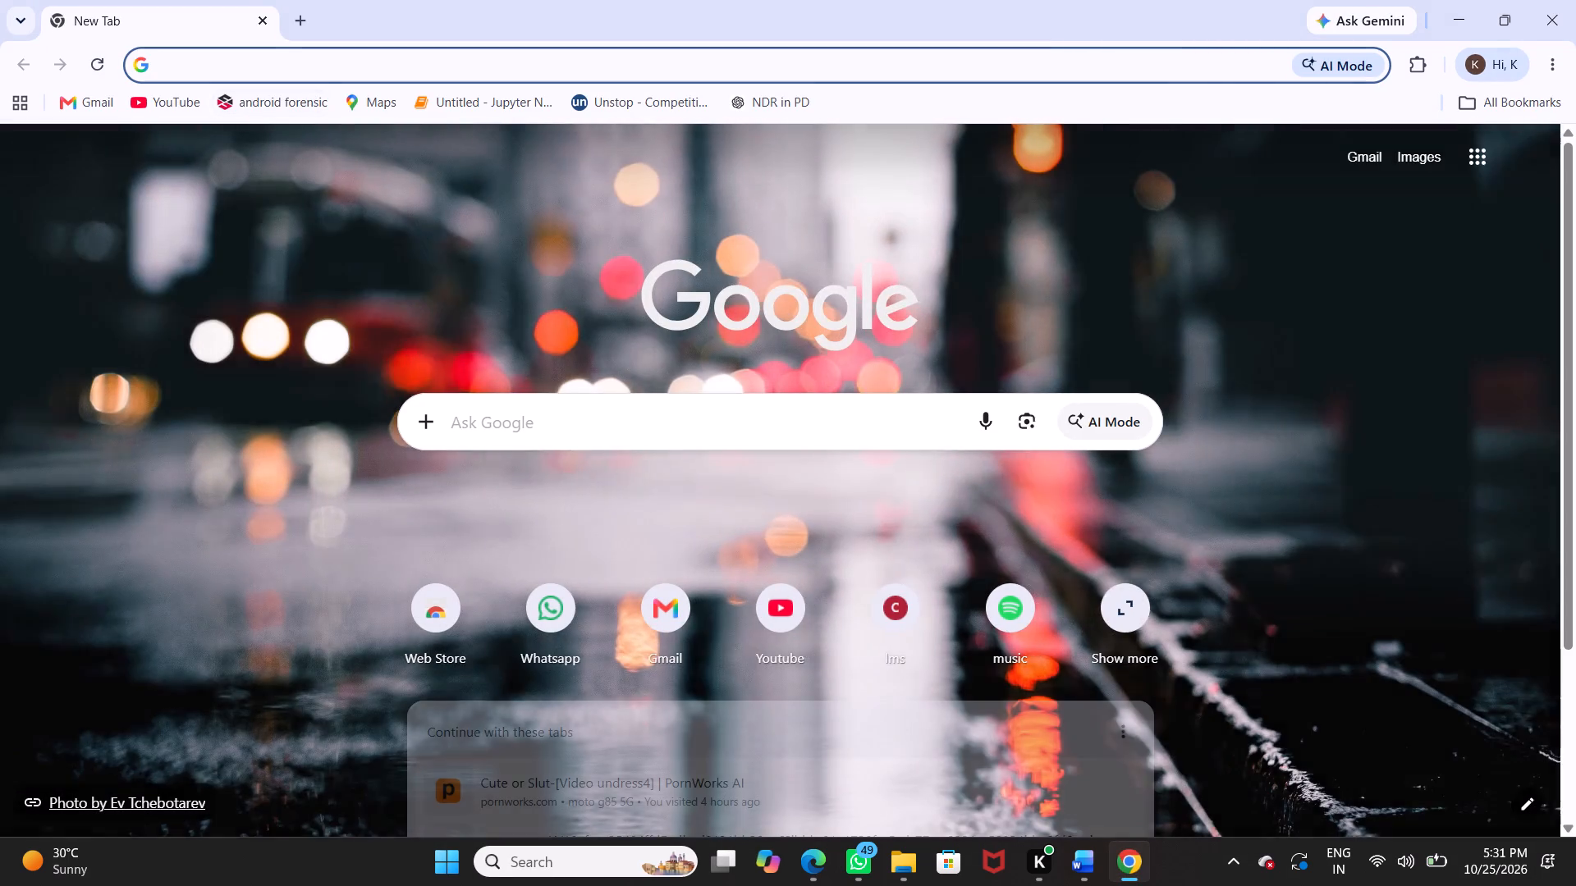
left_click(267, 68)
type("LINKE")
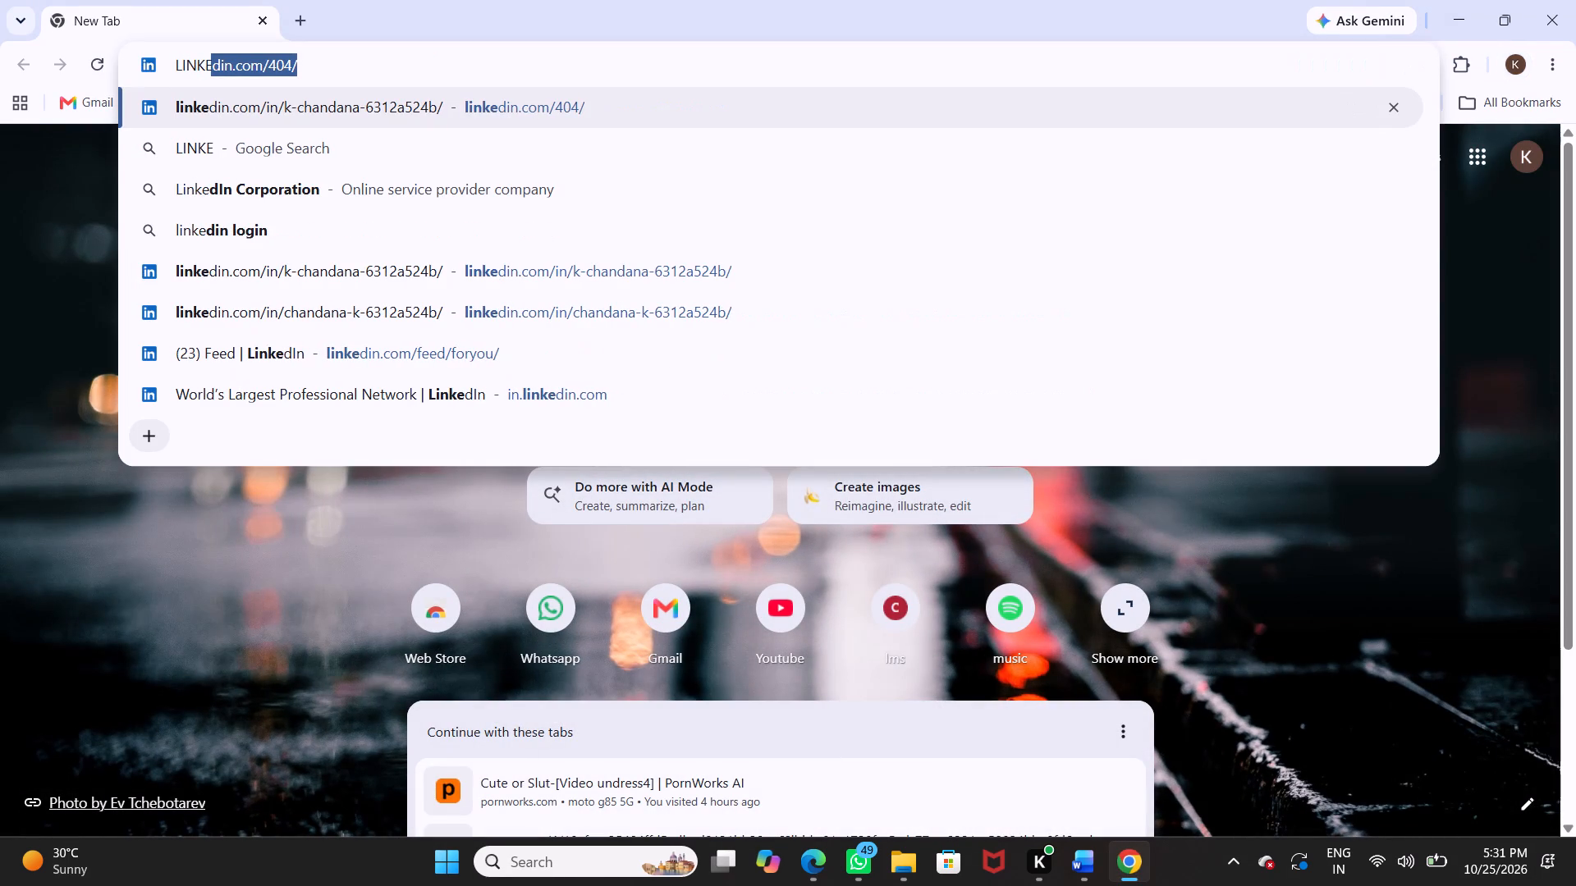
key("Return")
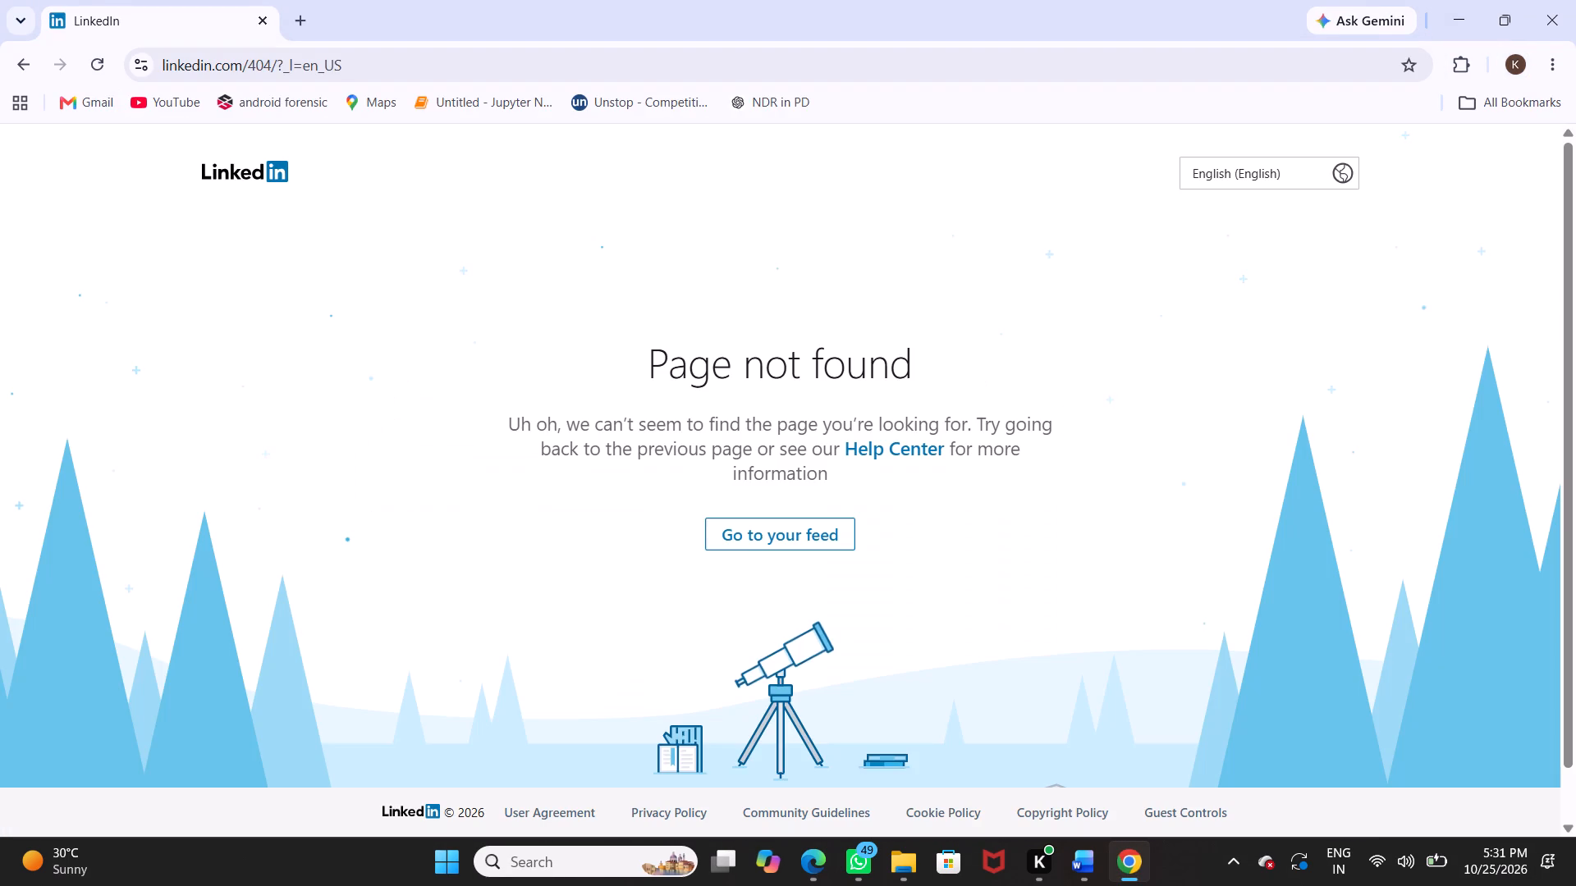
left_click(777, 531)
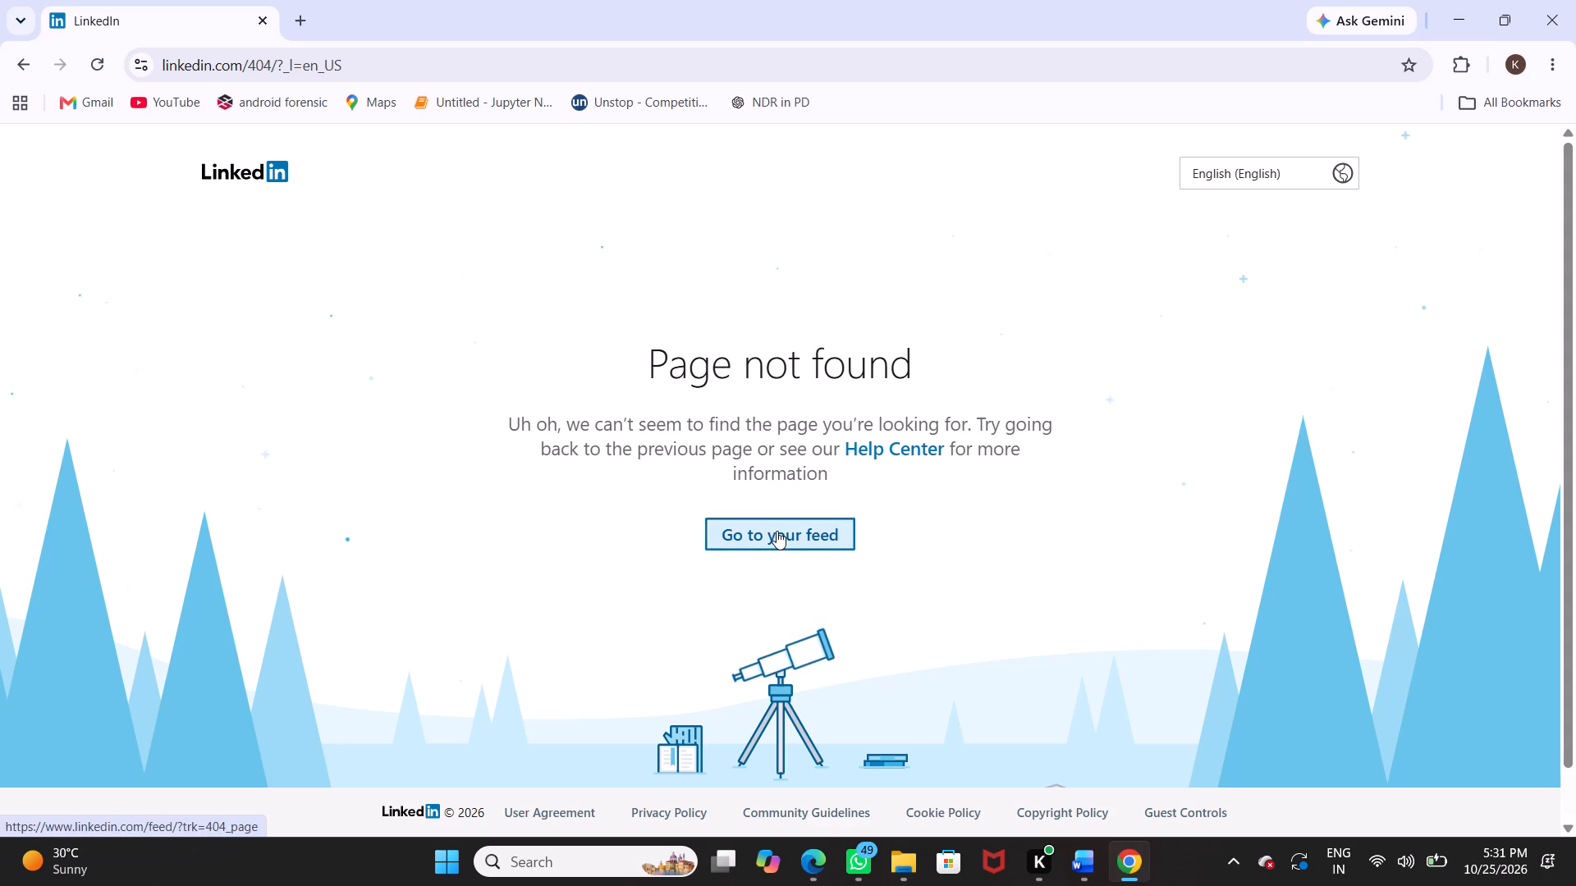
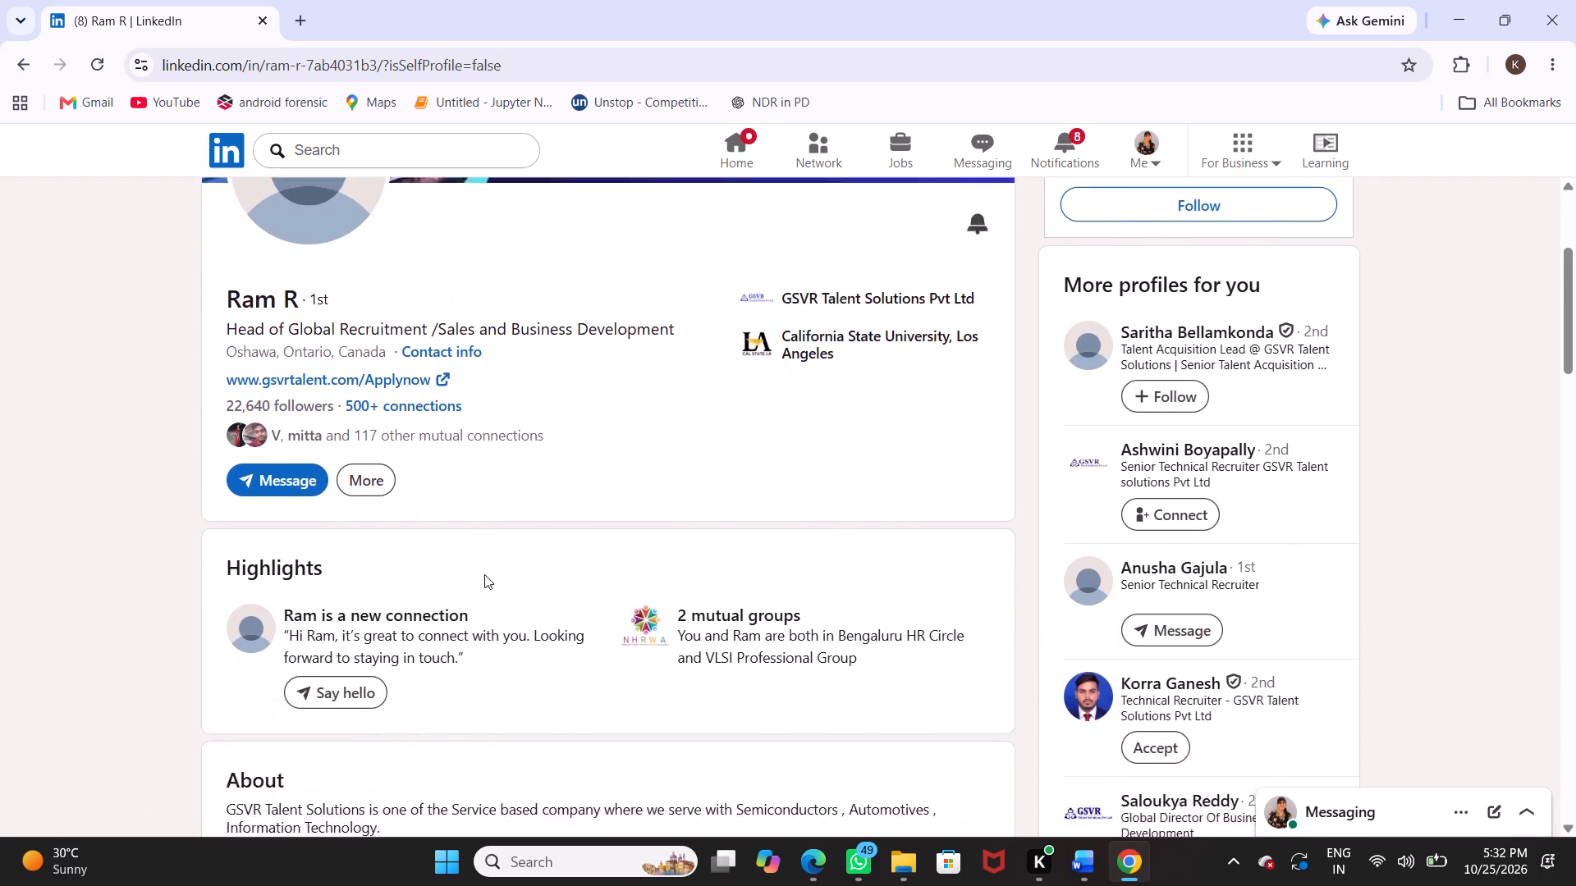
Review the recruitment head's profile through the Experience section and open the GSVR Talent Solutions Pvt Ltd company page from it.
scroll(484, 574, "down", 1)
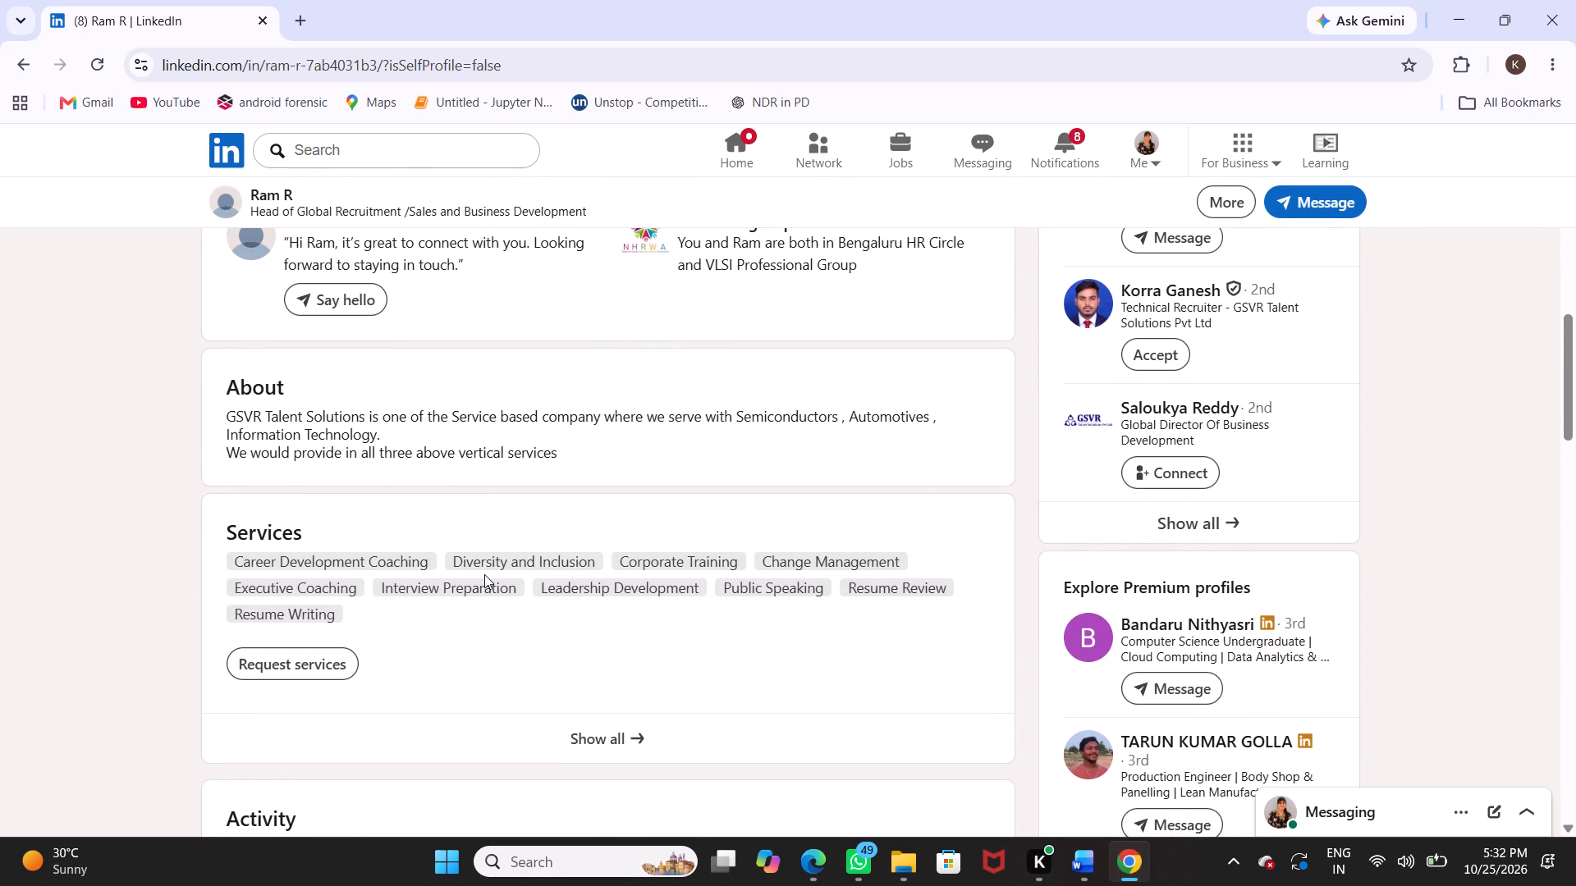
scroll(484, 574, "down", 5)
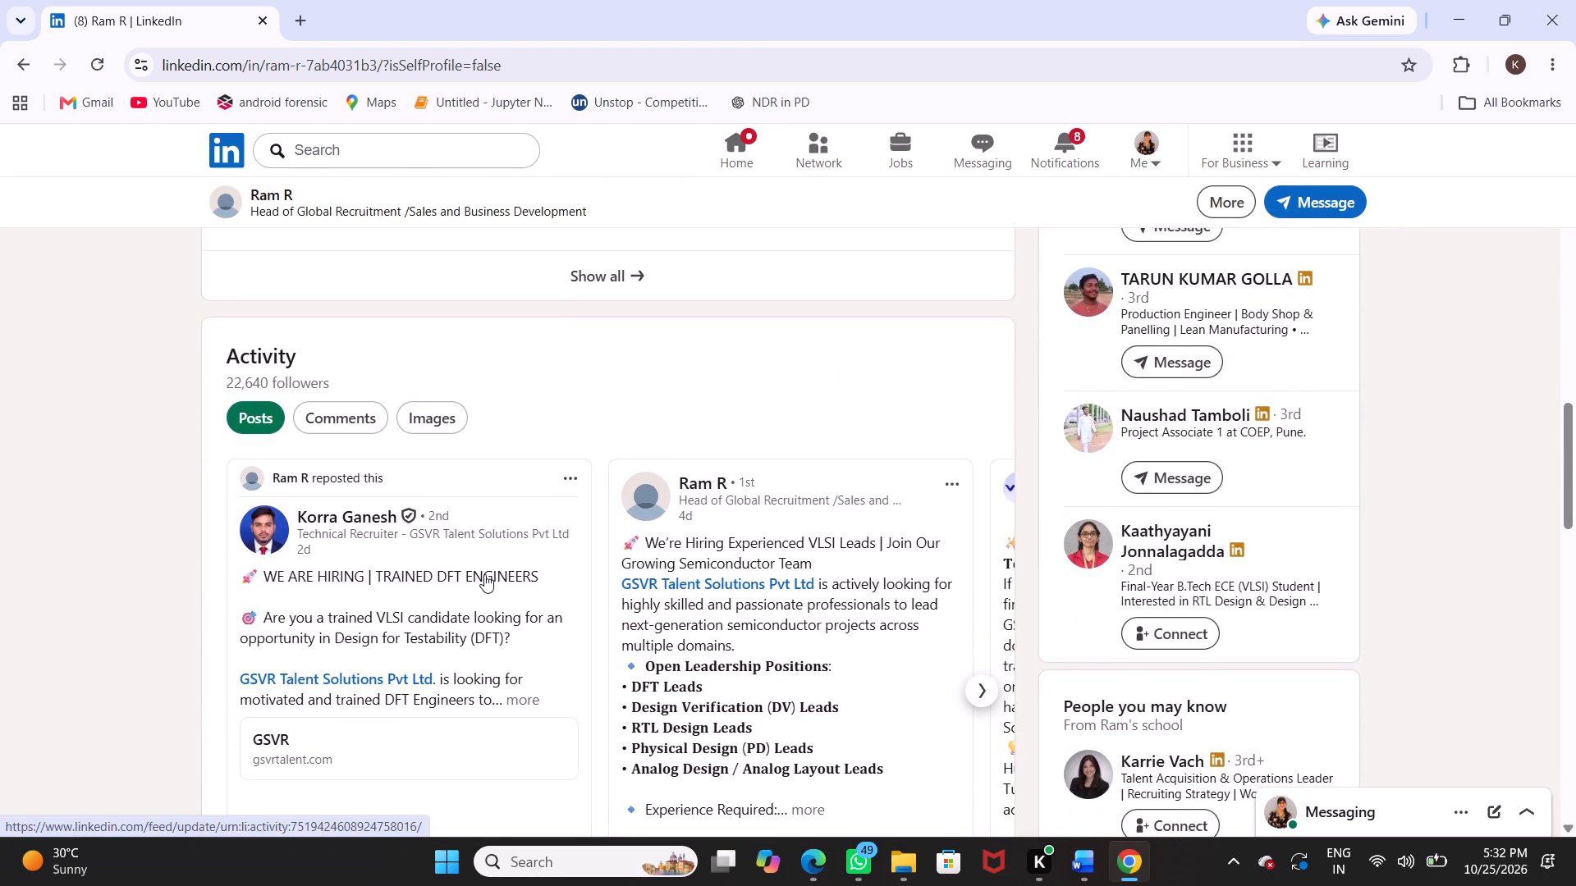
scroll(484, 574, "down", 9)
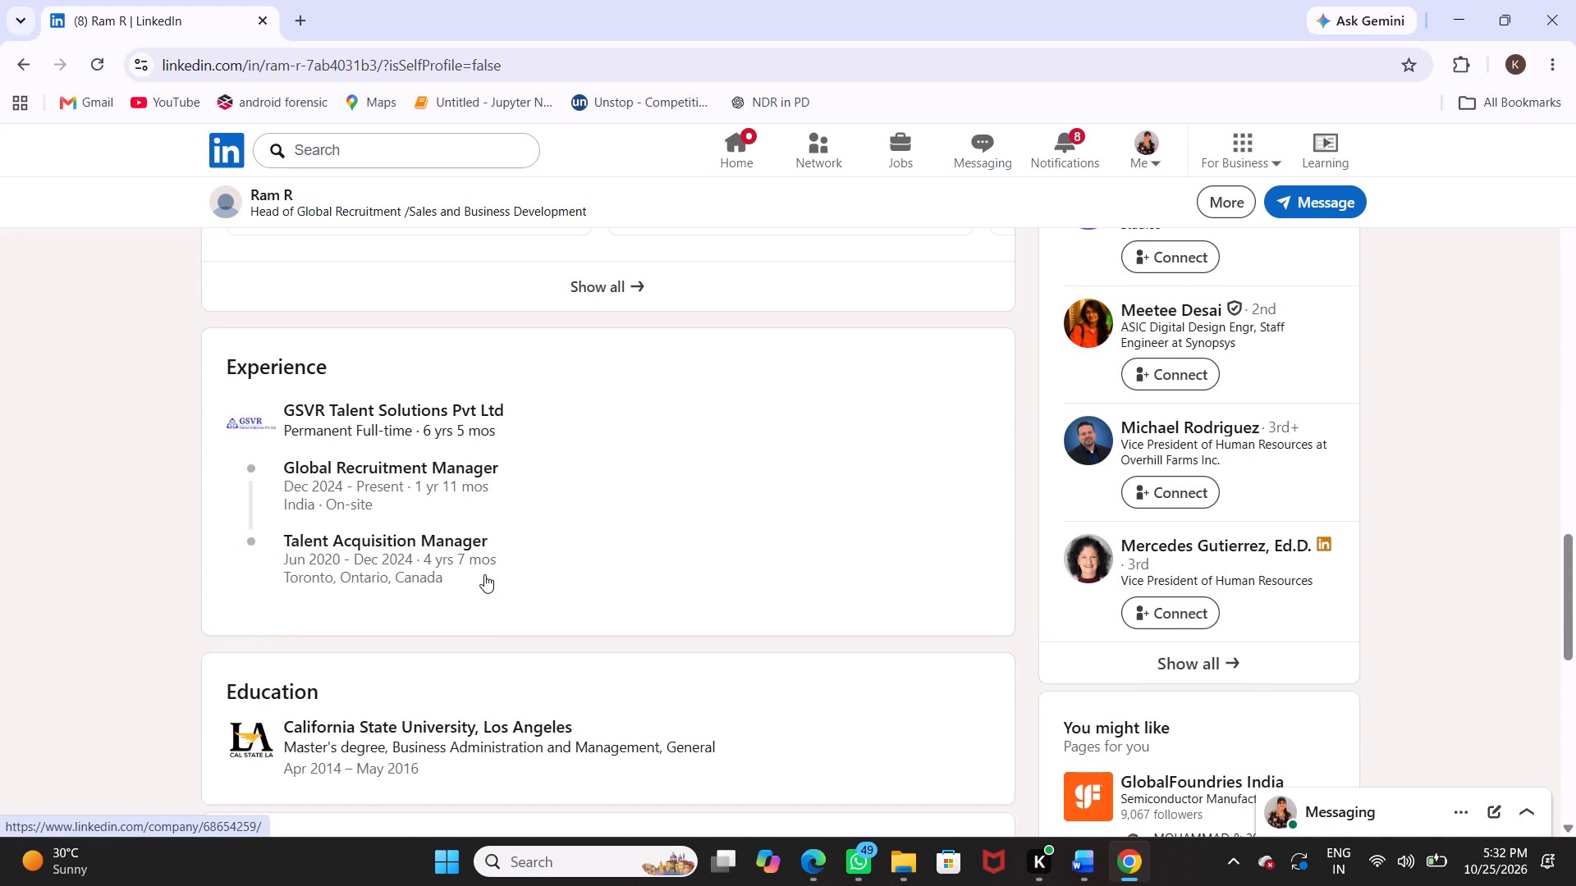
scroll(484, 574, "up", 3)
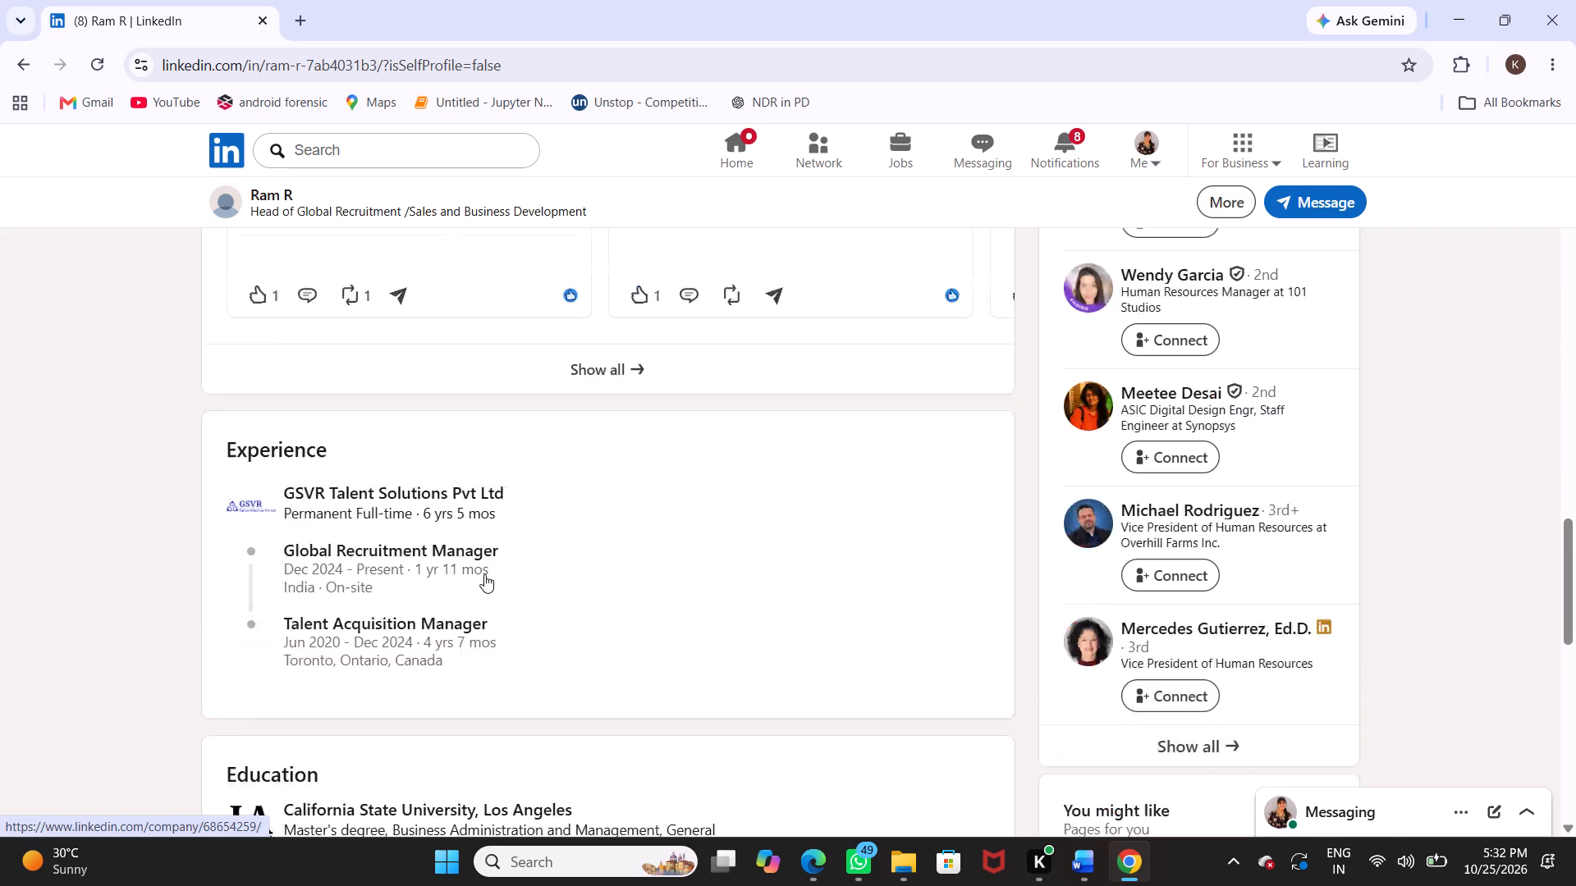
scroll(484, 574, "up", 2)
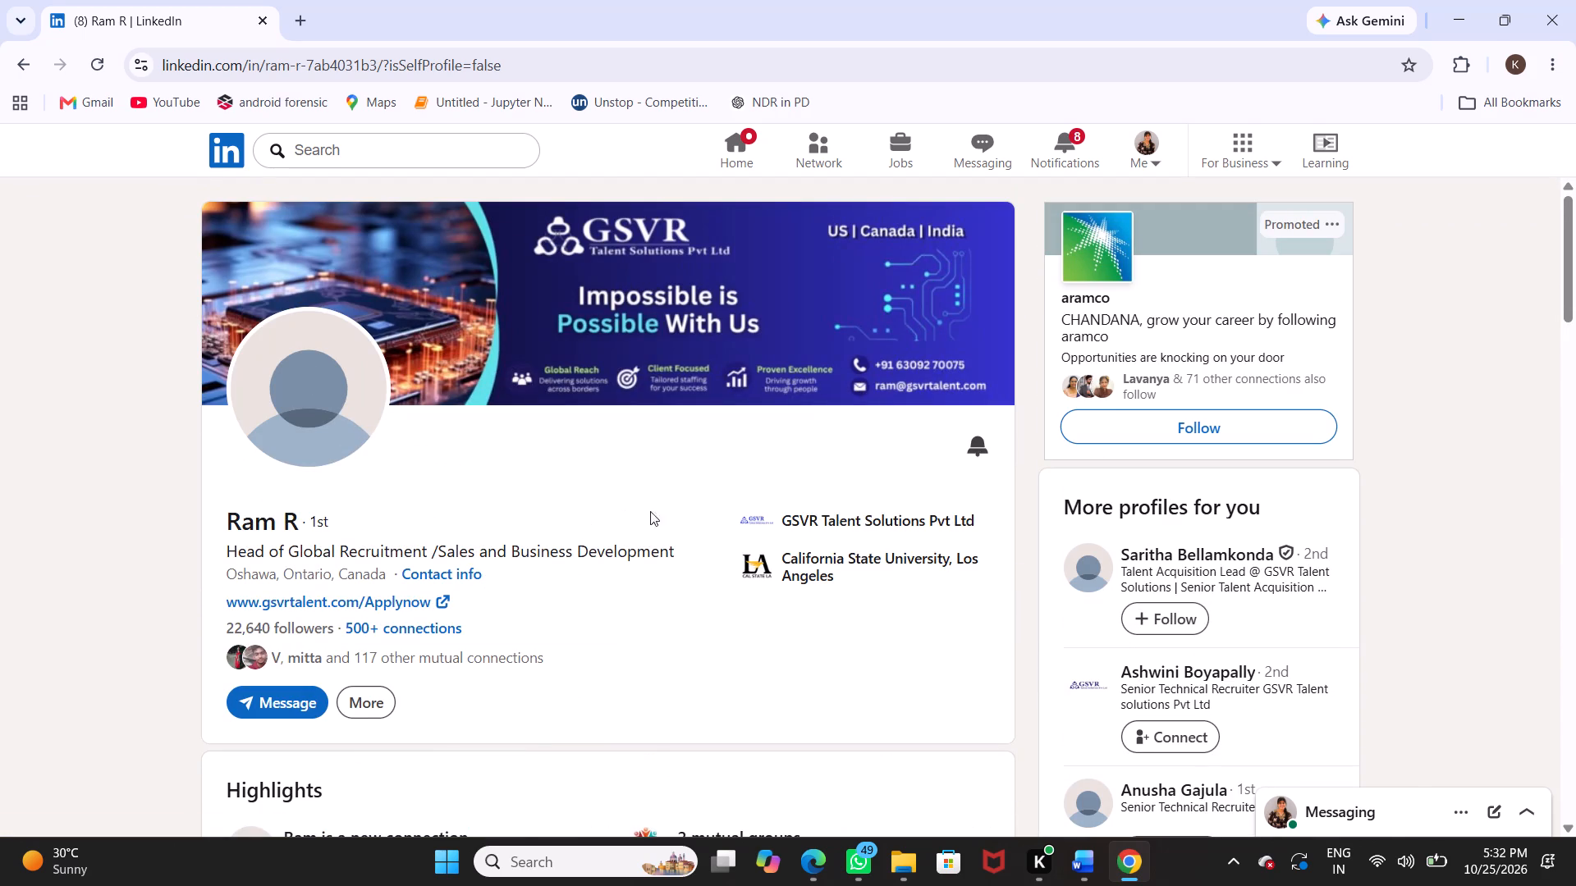
left_click(858, 520)
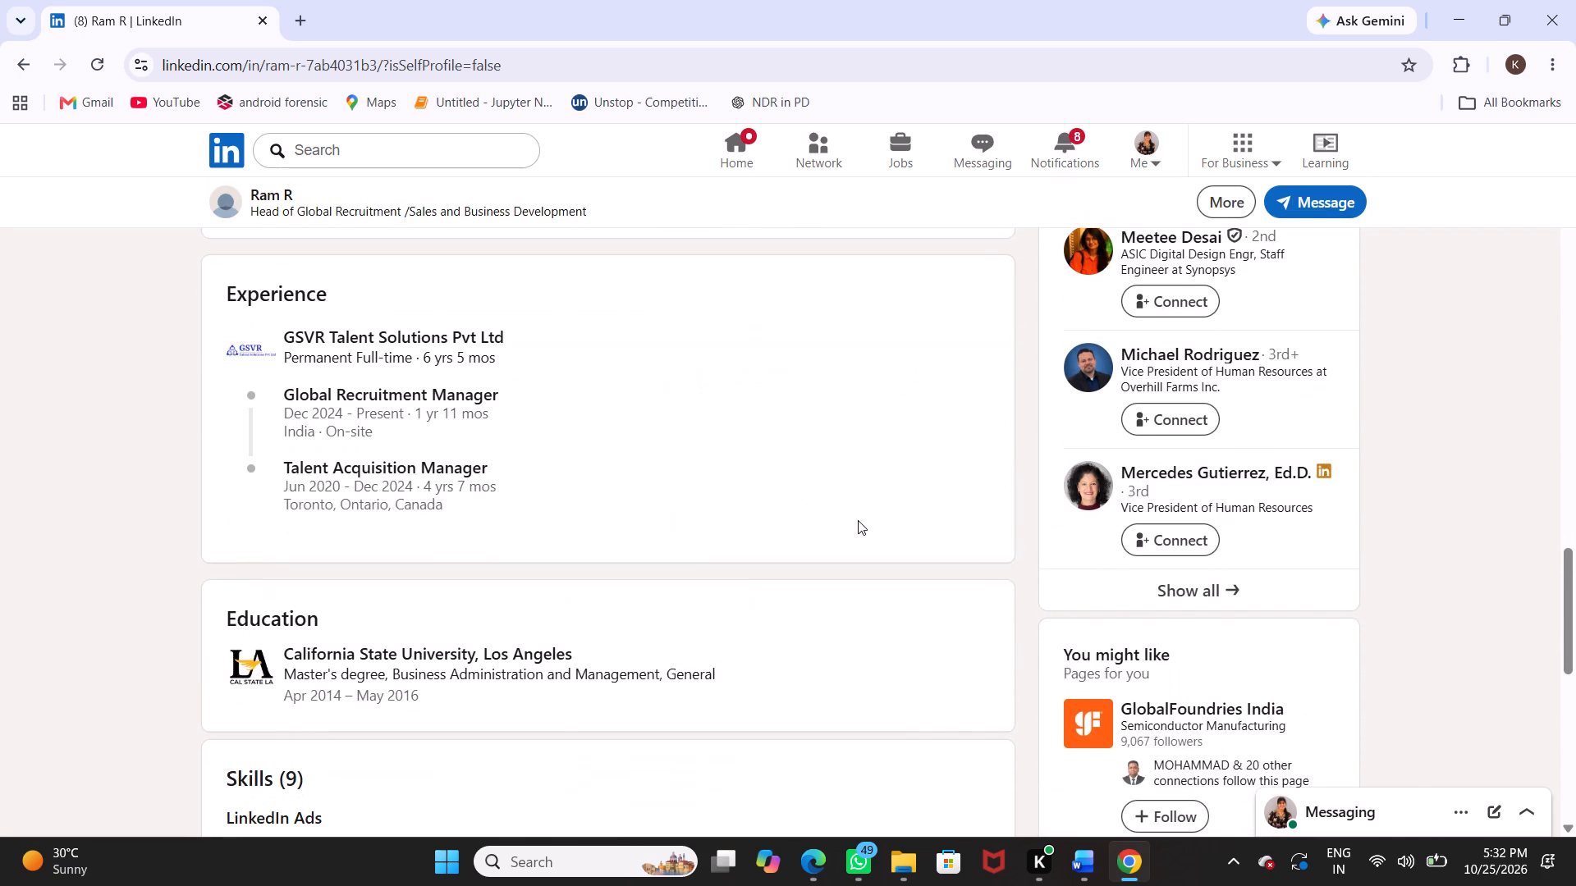
left_click(346, 334)
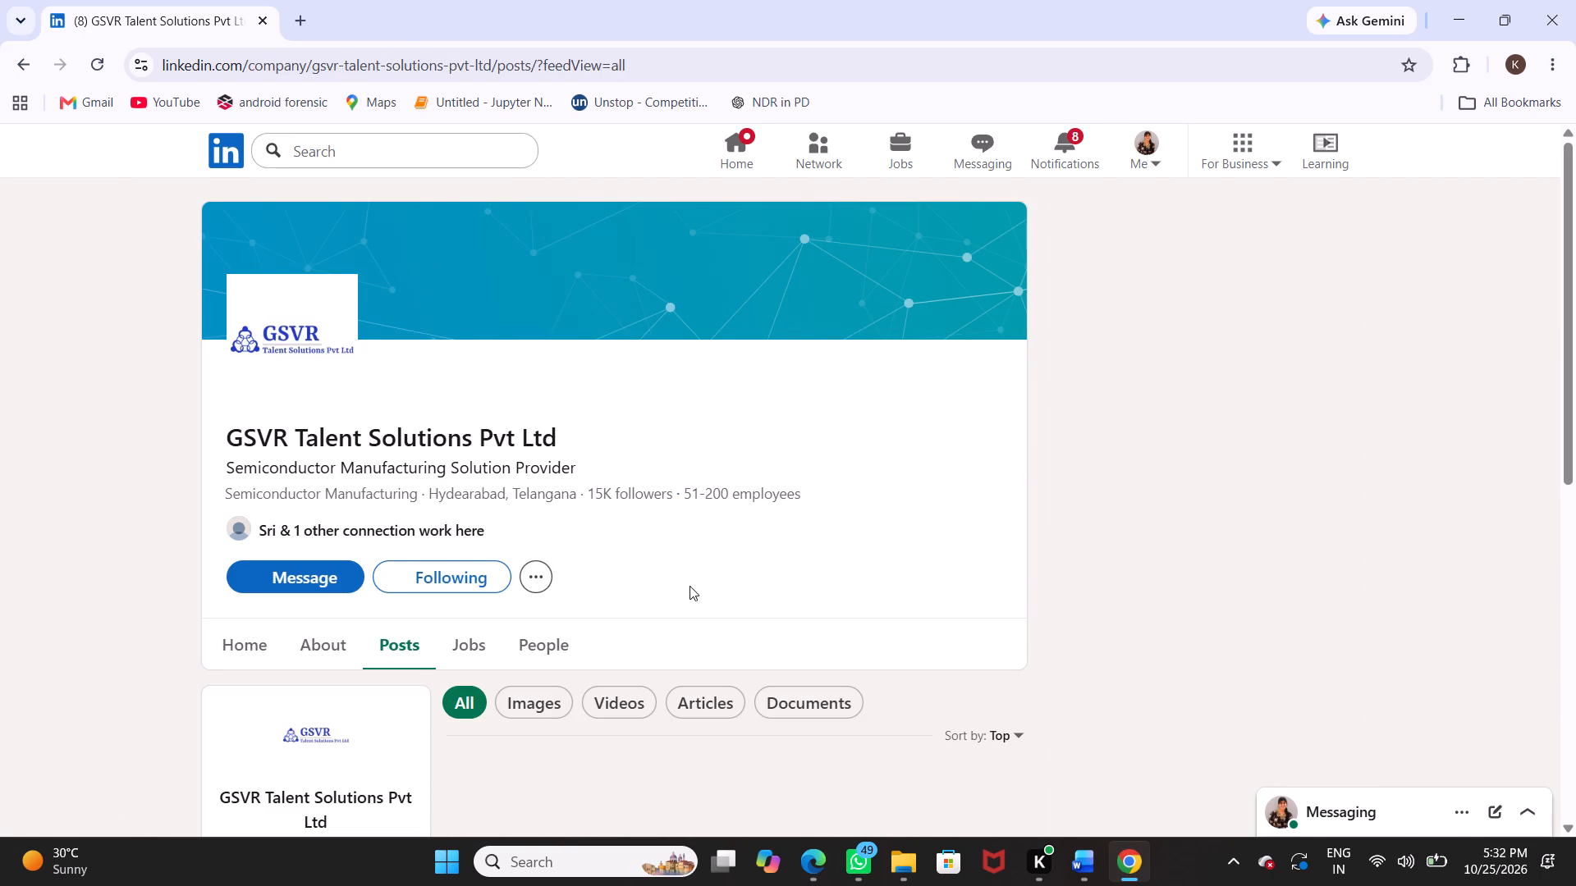
scroll(622, 468, "up", 3)
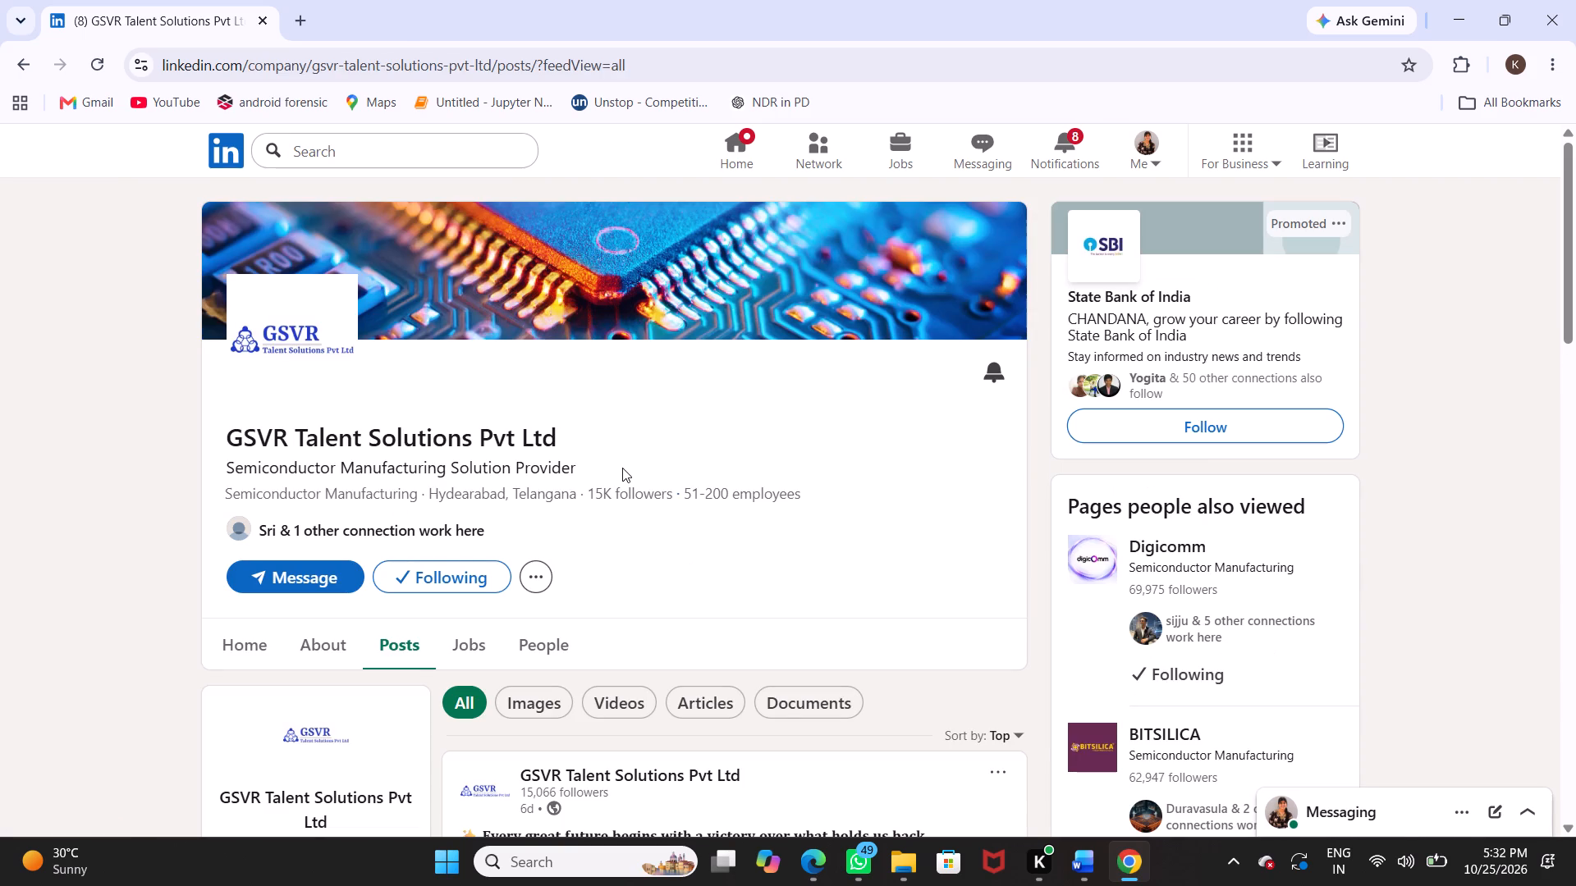
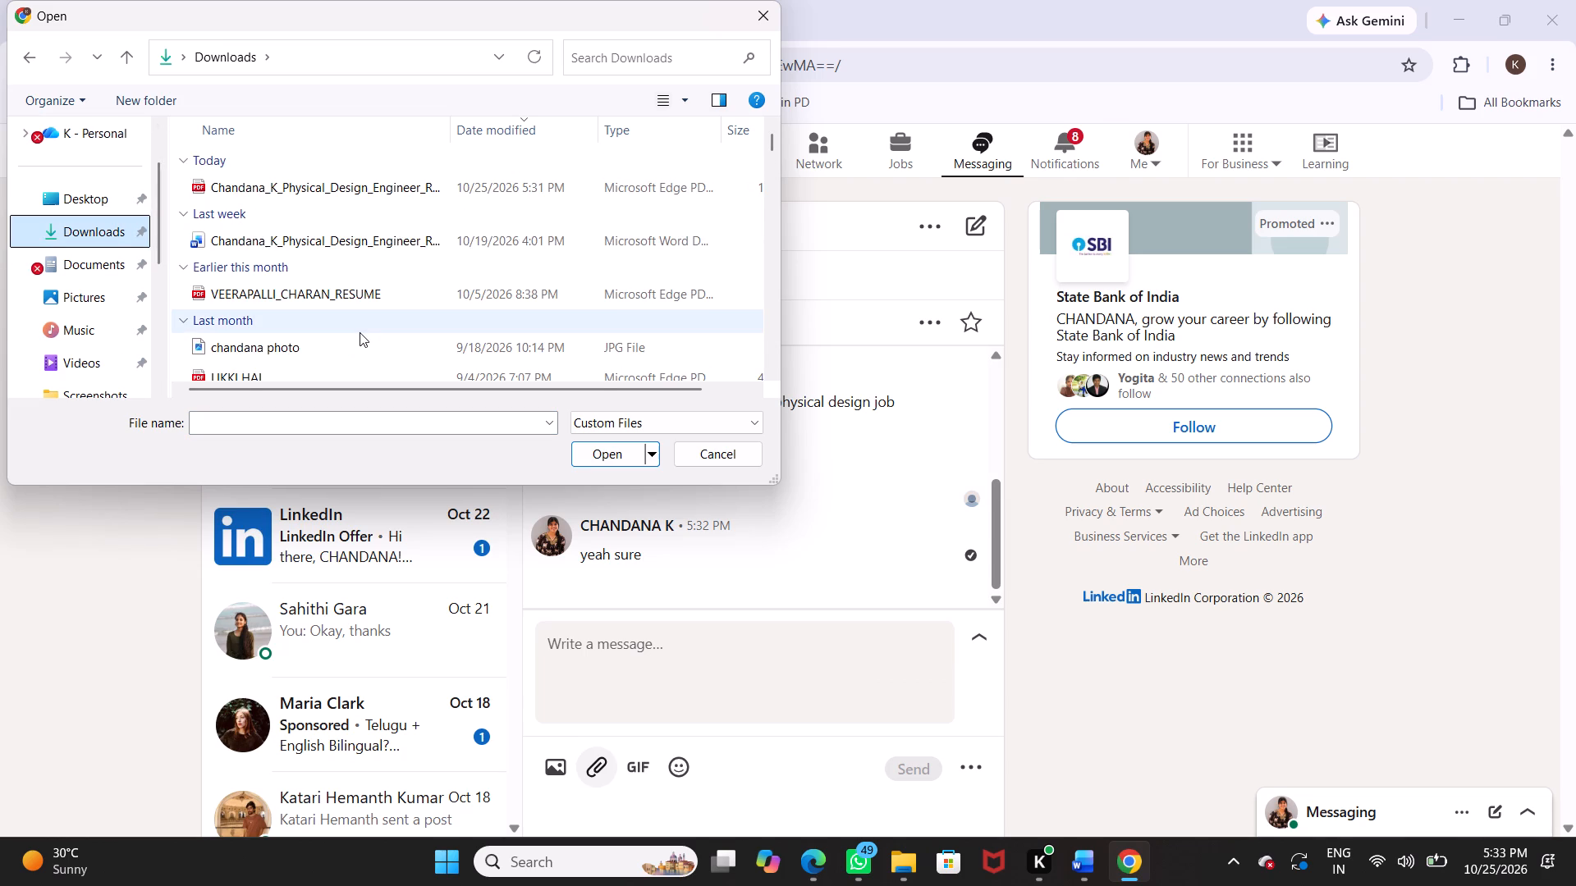
Look through the files in the Downloads folder for the attachment to the LinkedIn message.
scroll(360, 332, "down", 3)
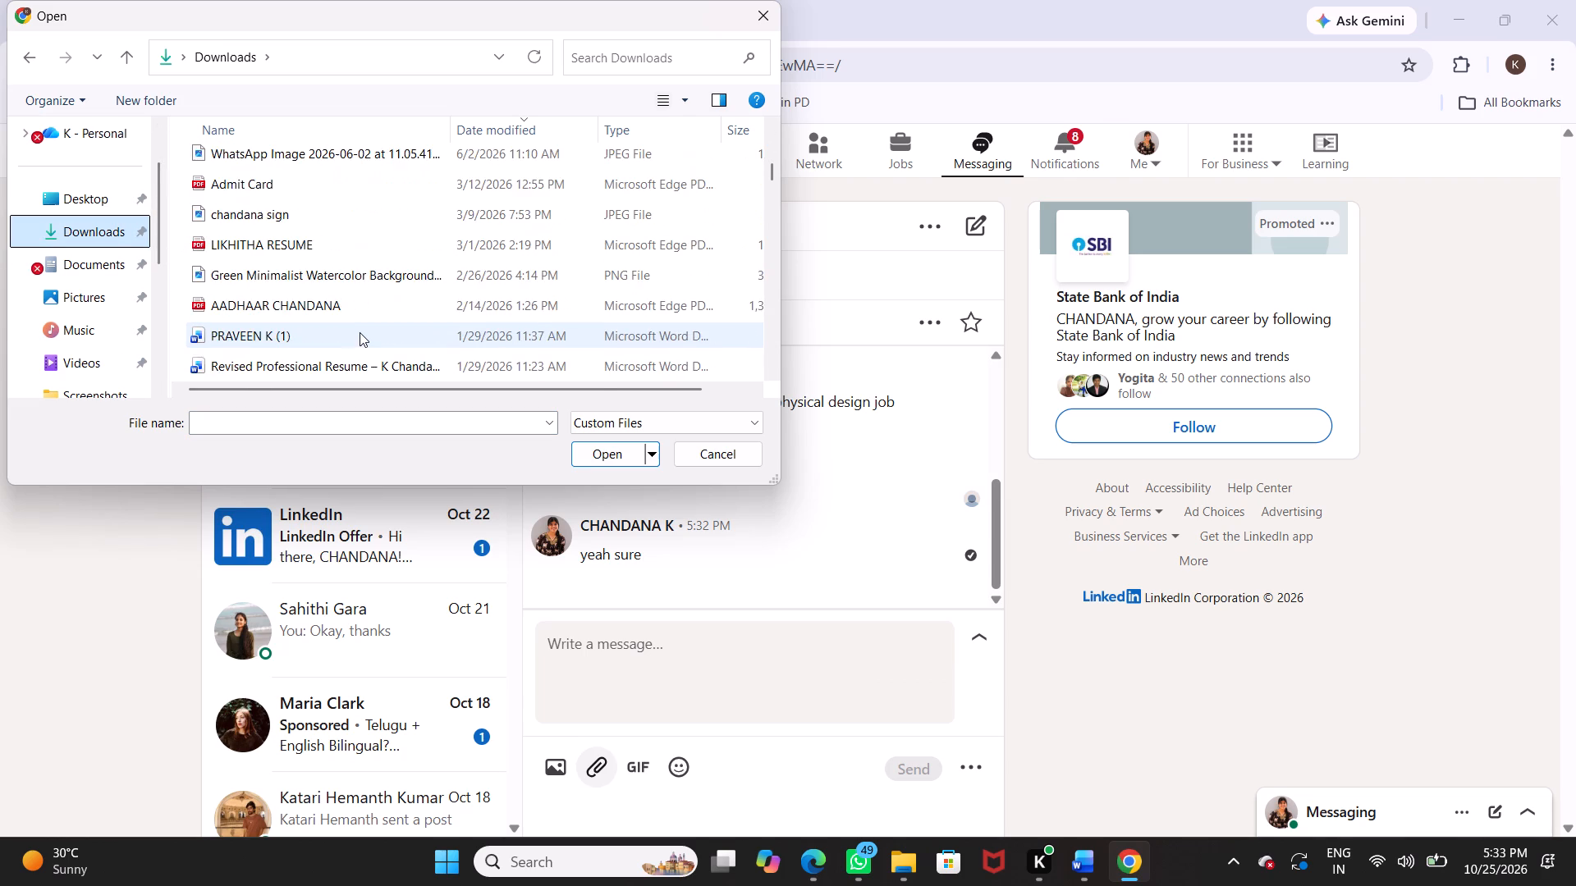
scroll(360, 332, "down", 10)
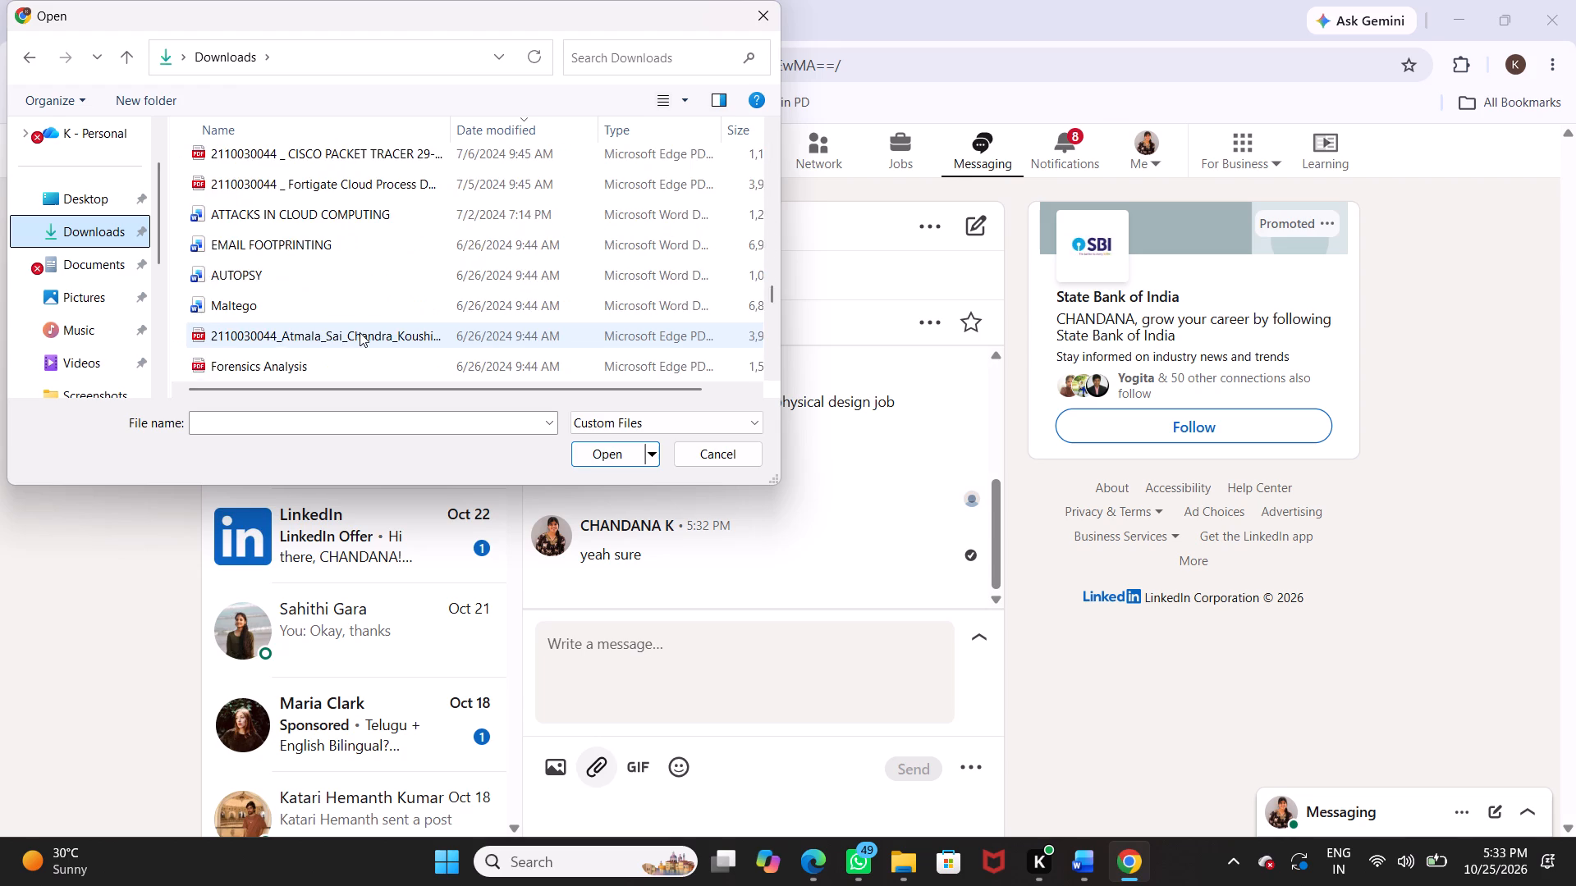
scroll(360, 332, "down", 2)
scroll(360, 332, "up", 7)
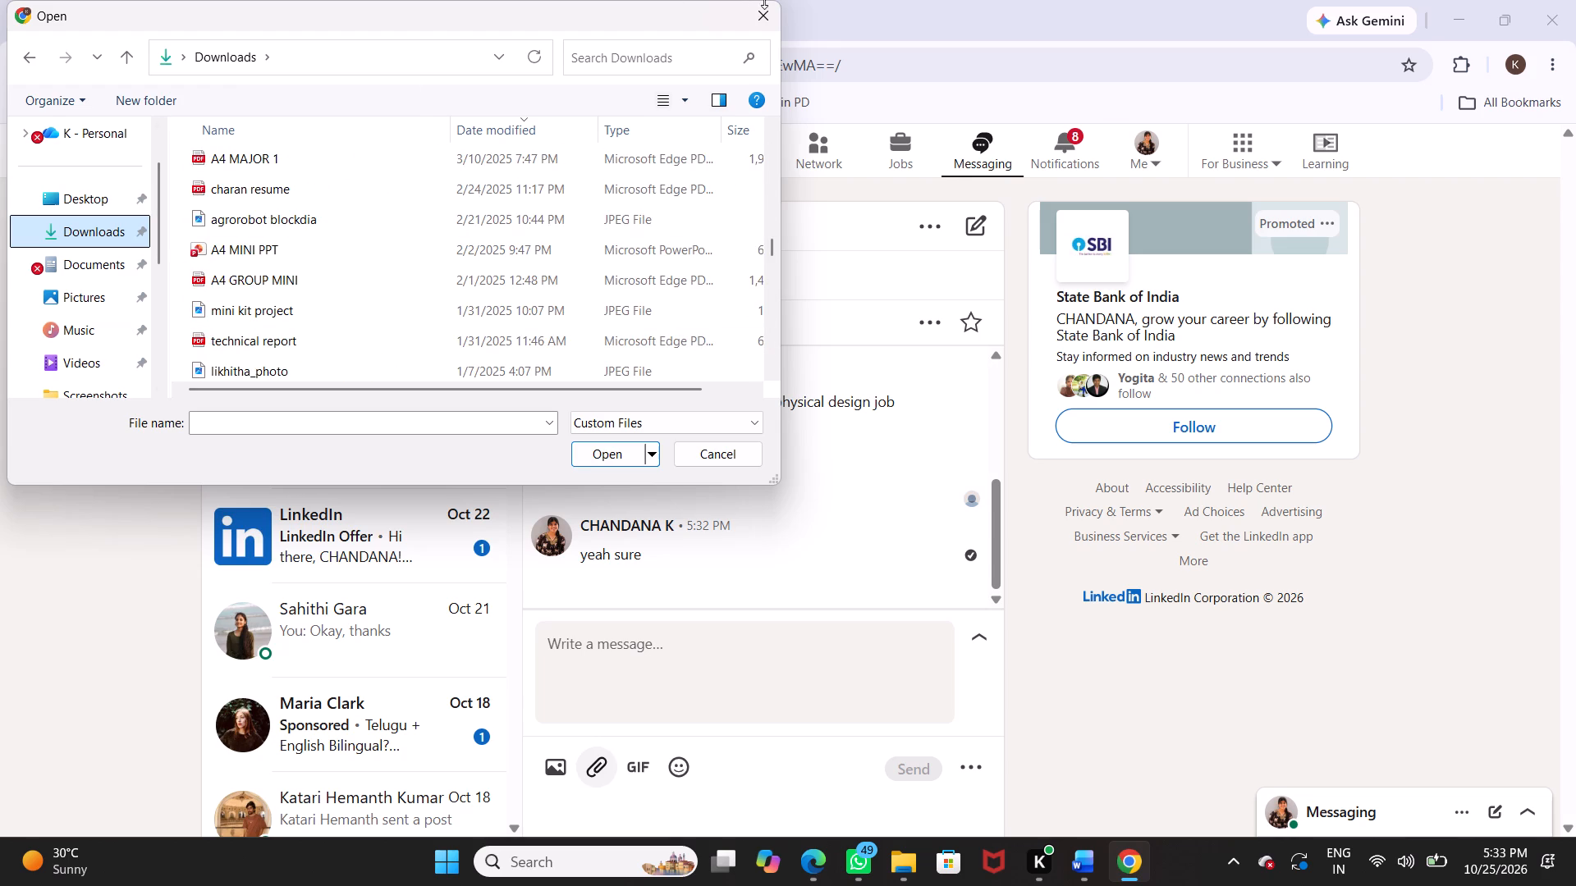
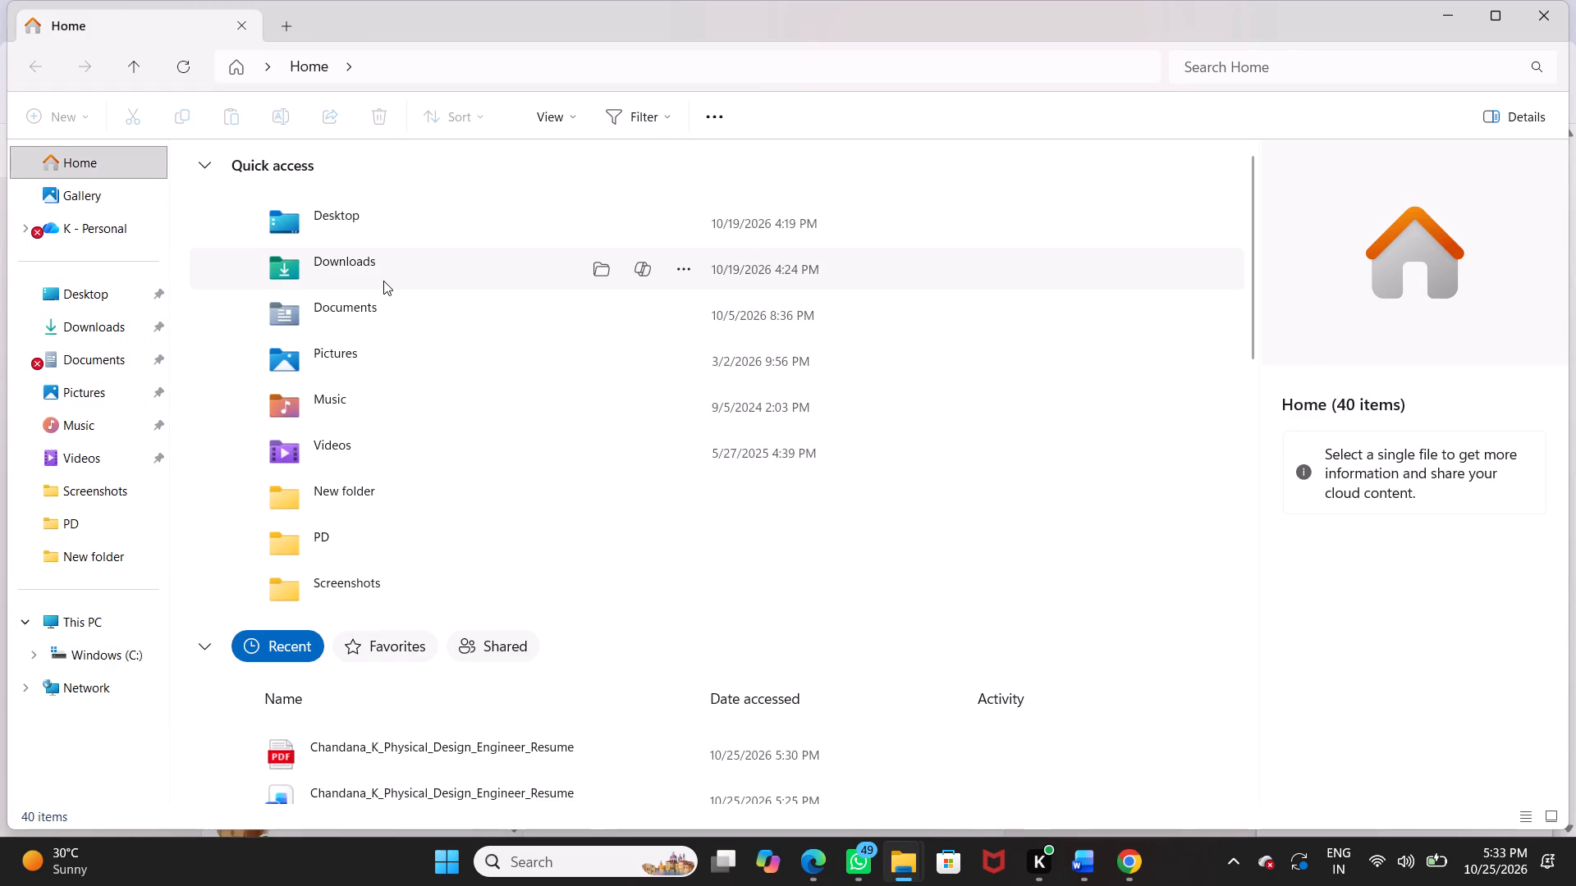
Look through the files in the Downloads folder for the resume documents.
left_click(383, 281)
double_click(383, 281)
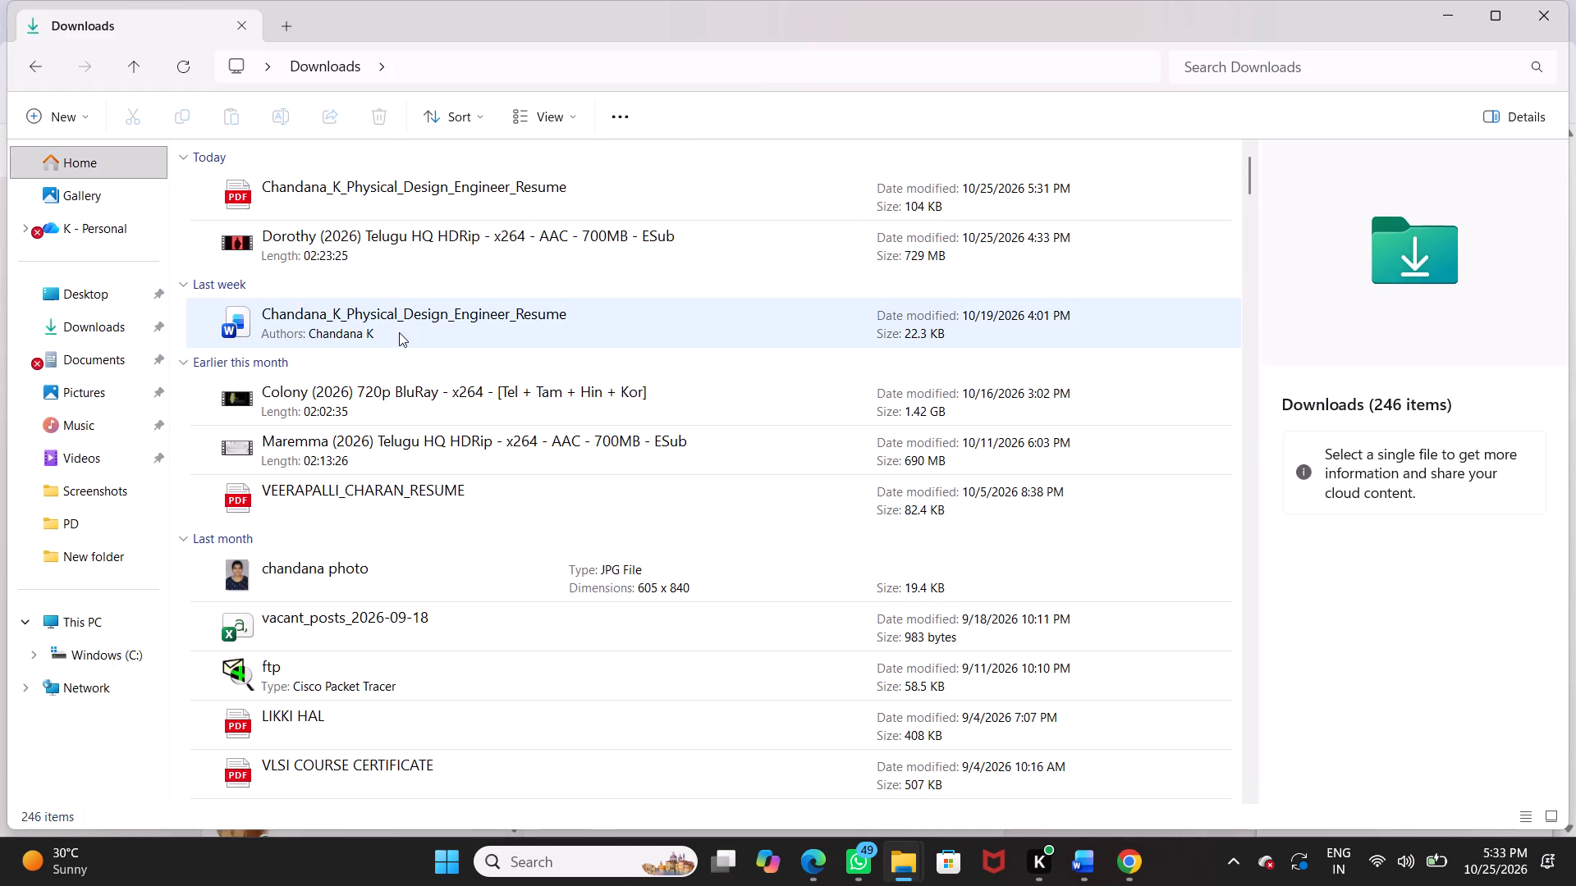
scroll(489, 582, "down", 6)
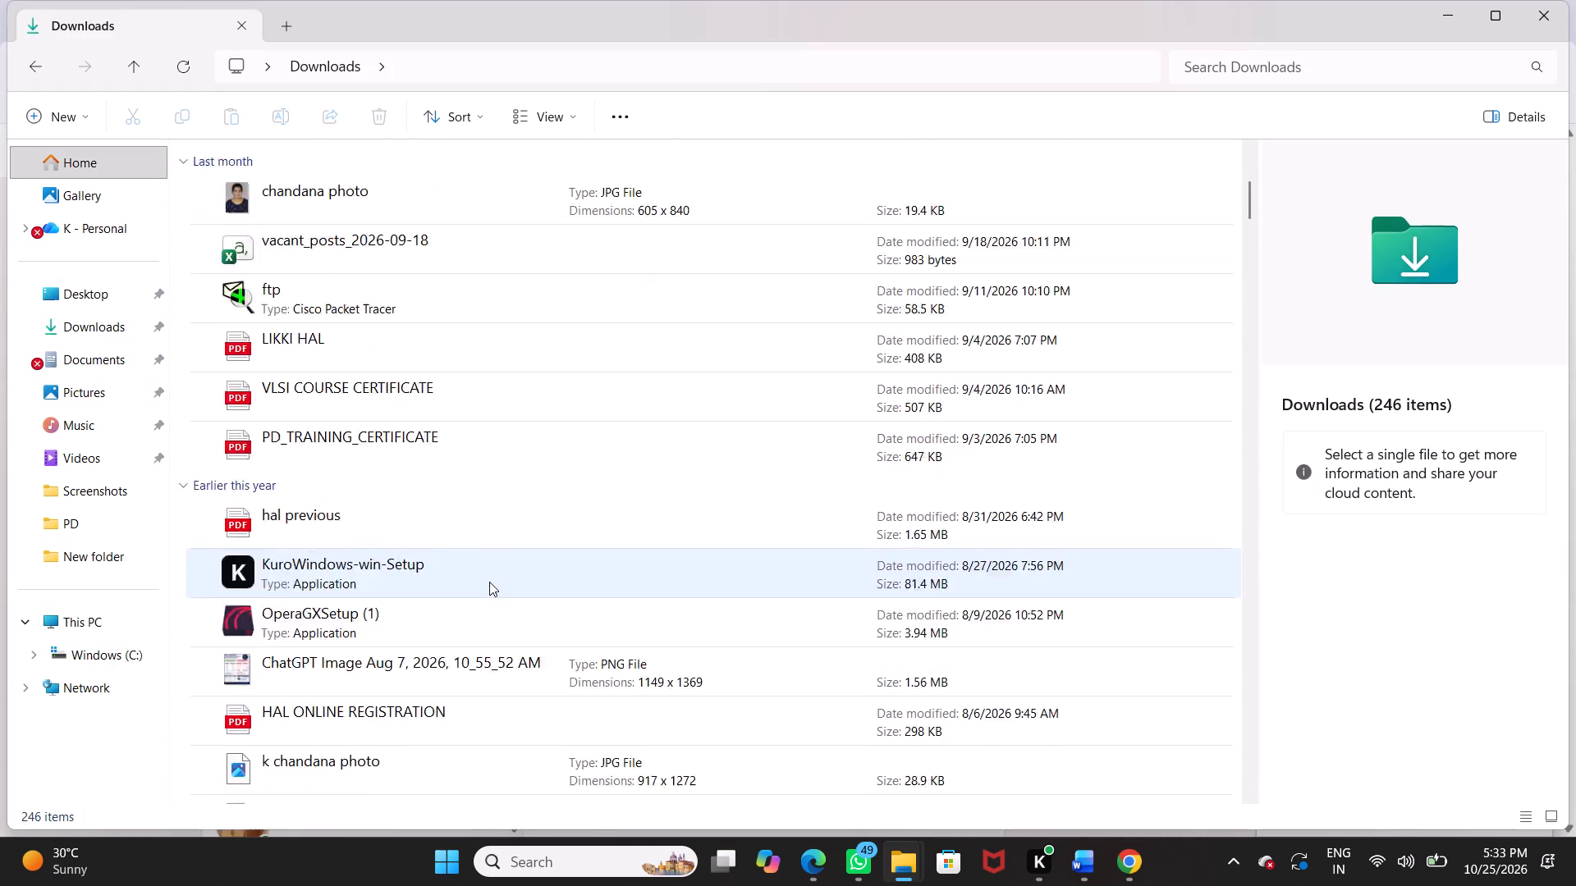
scroll(489, 582, "down", 1)
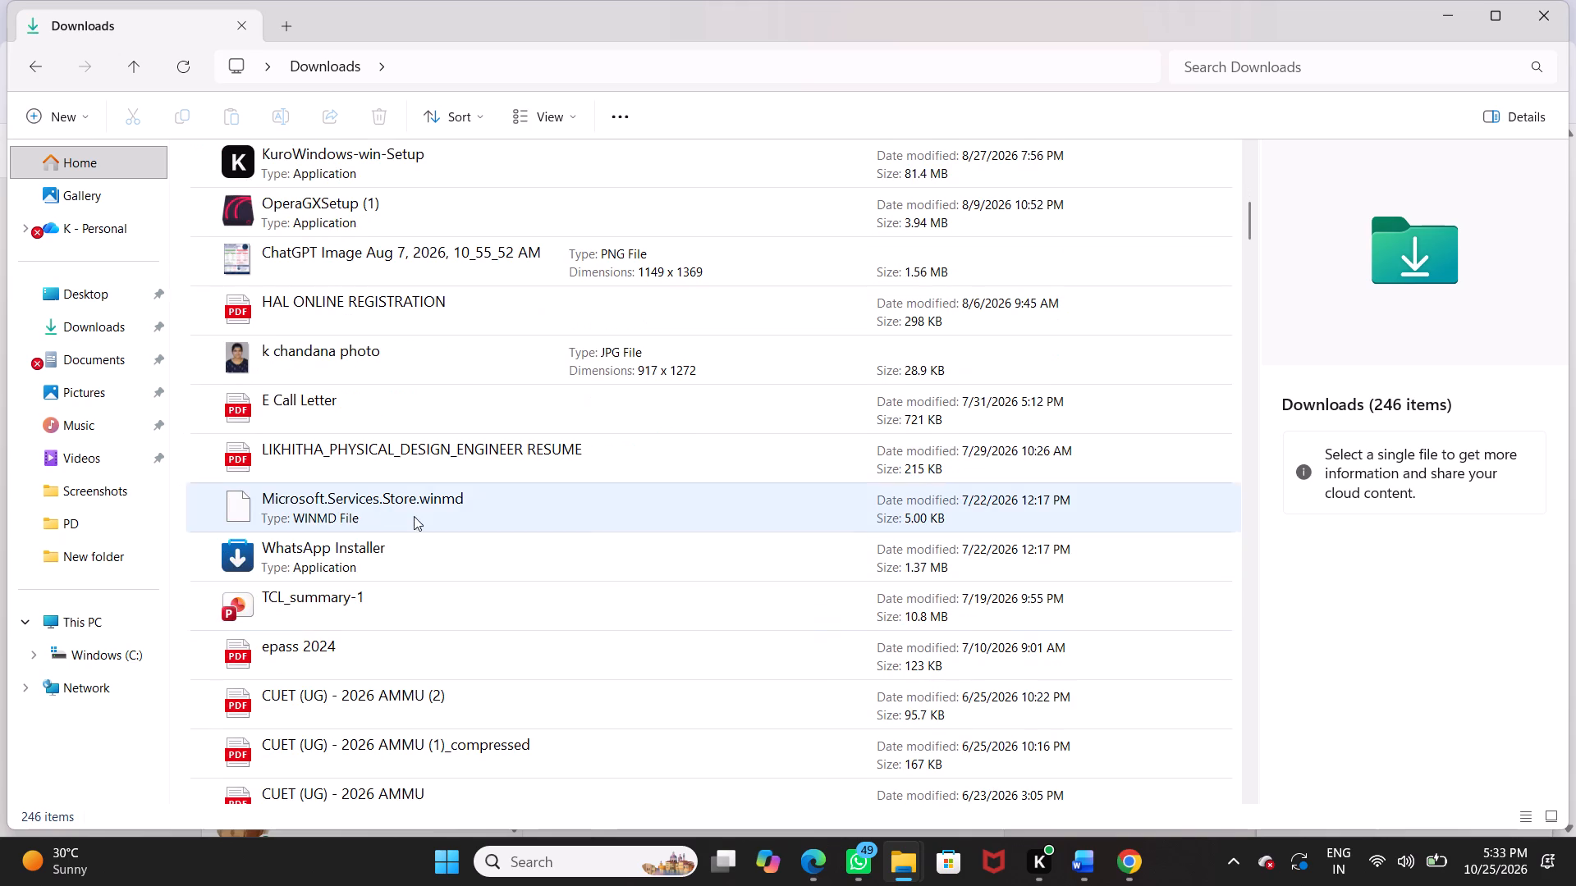
Open the older Physical Design Engineer resume Word document from New folder, look it over, and close it.
left_click(105, 556)
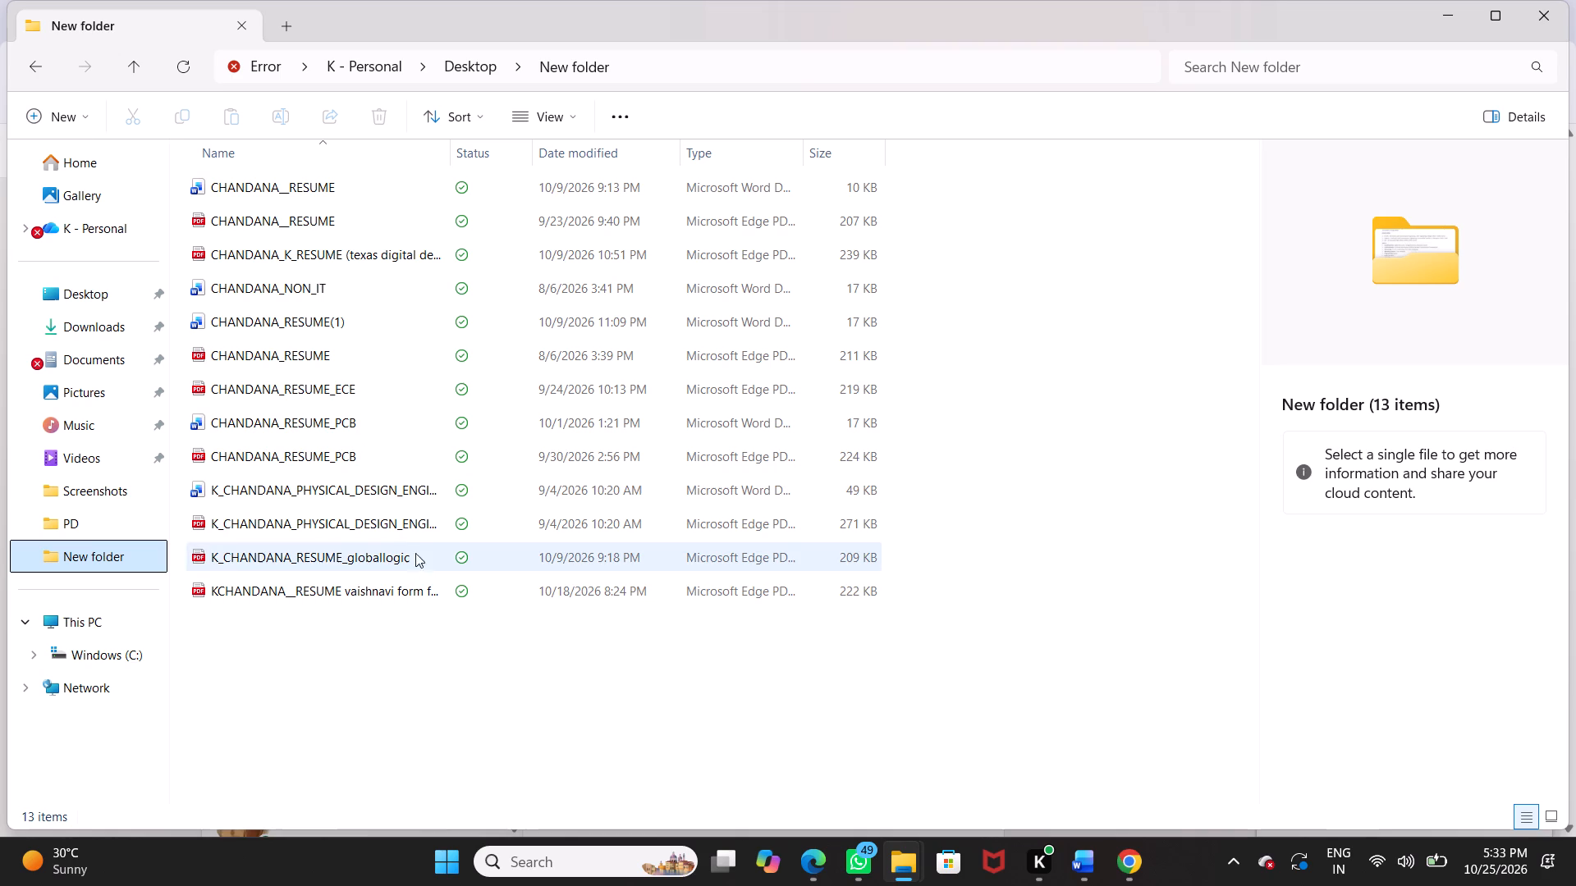
double_click(346, 492)
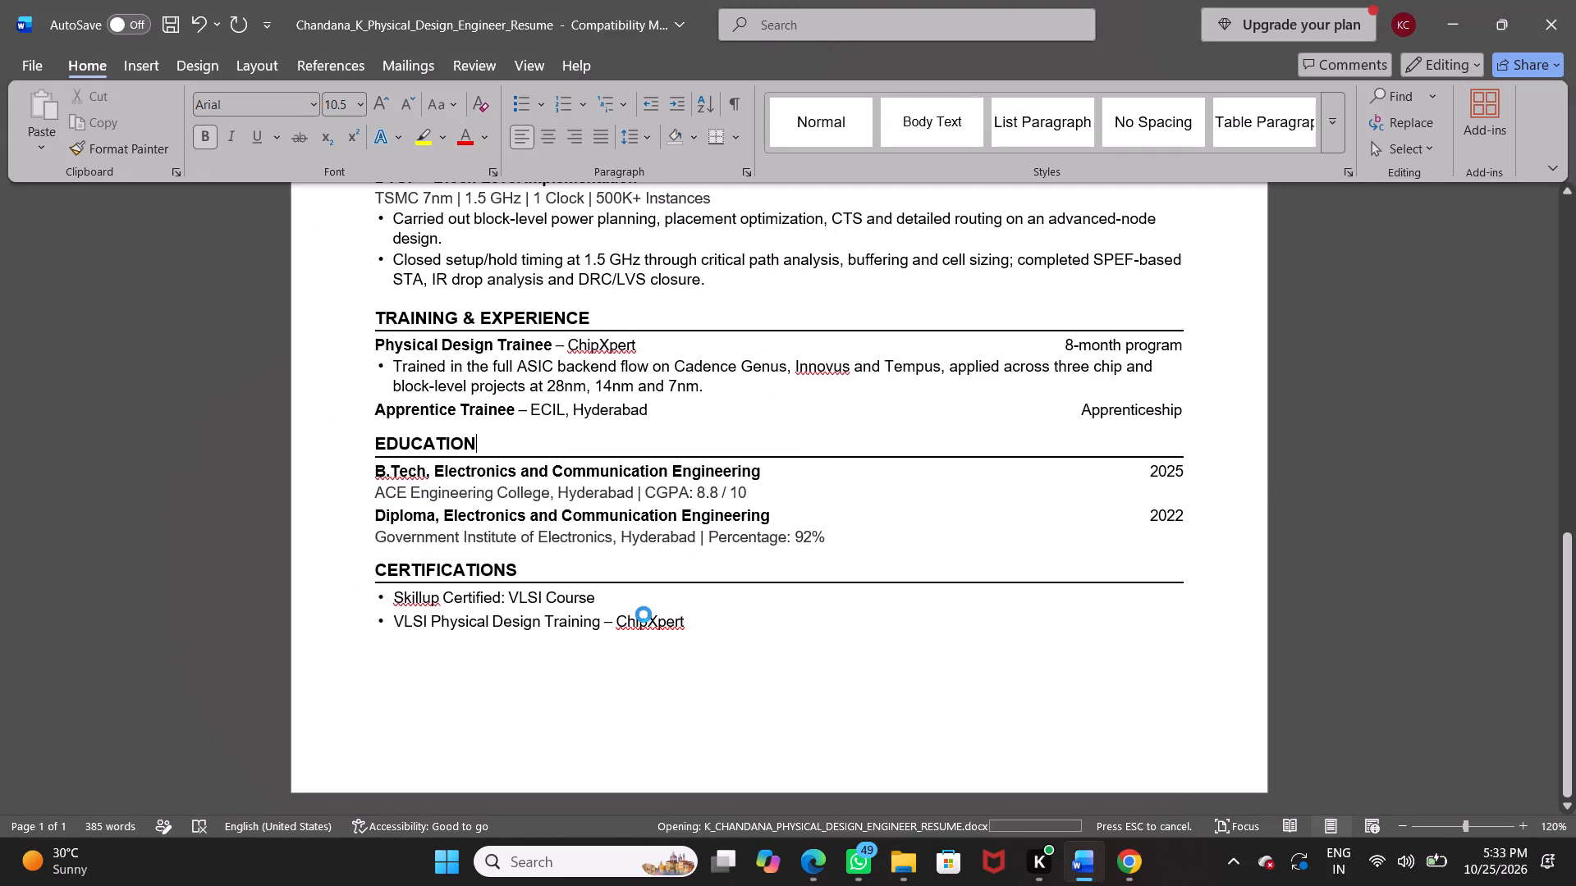
scroll(644, 614, "up", 10)
scroll(644, 614, "up", 20)
scroll(644, 614, "up", 20)
scroll(644, 614, "up", 16)
scroll(644, 614, "up", 20)
scroll(644, 614, "up", 17)
scroll(790, 426, "up", 4)
scroll(790, 426, "down", 7)
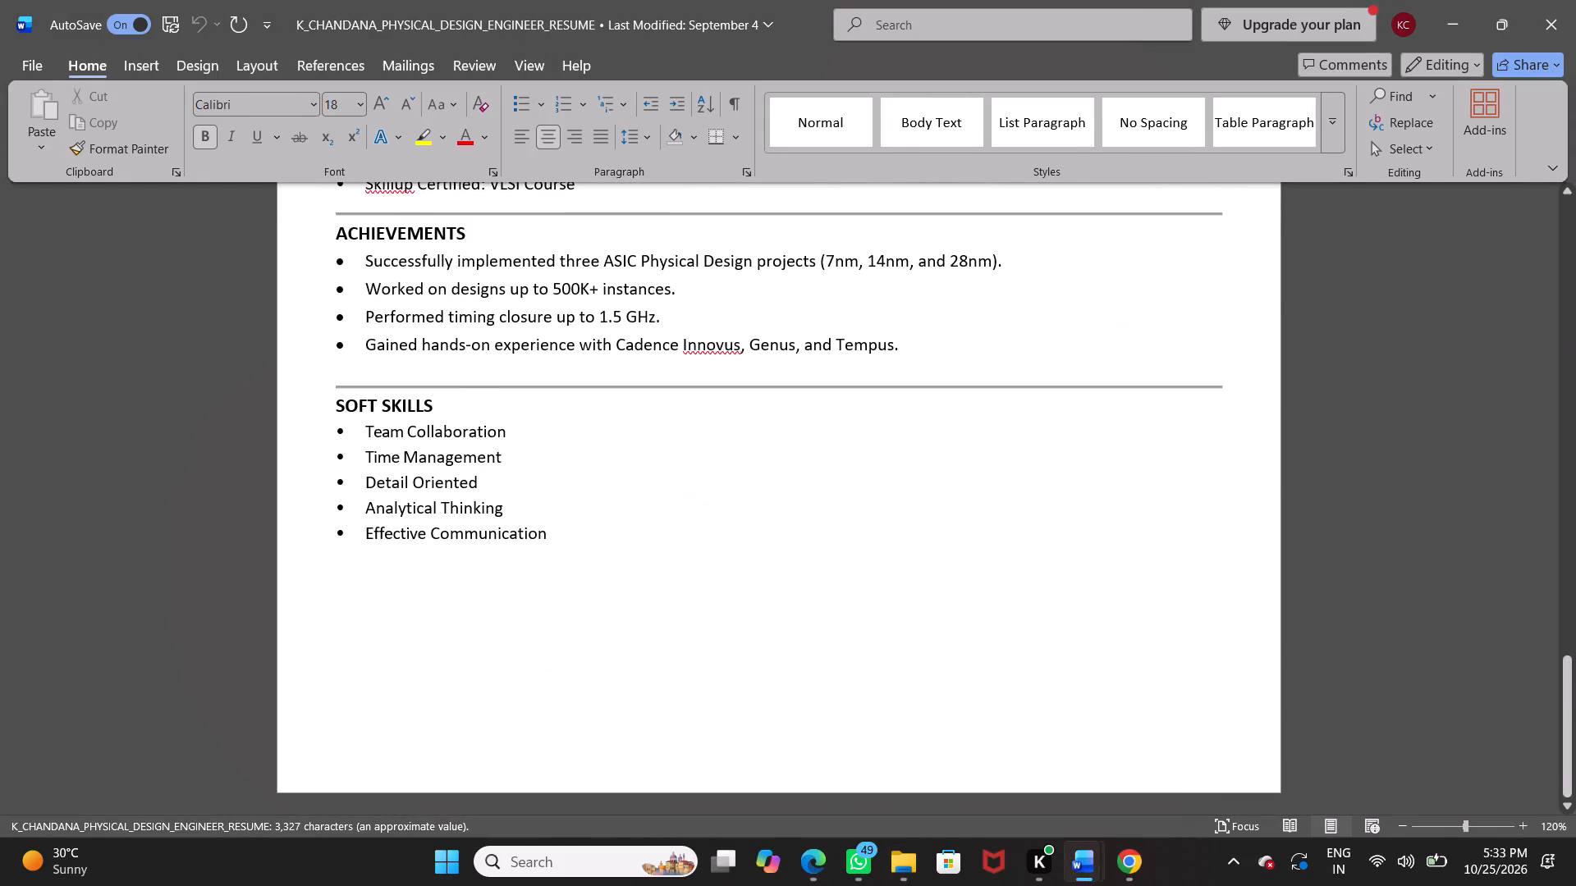
scroll(790, 426, "down", 1)
scroll(790, 426, "up", 7)
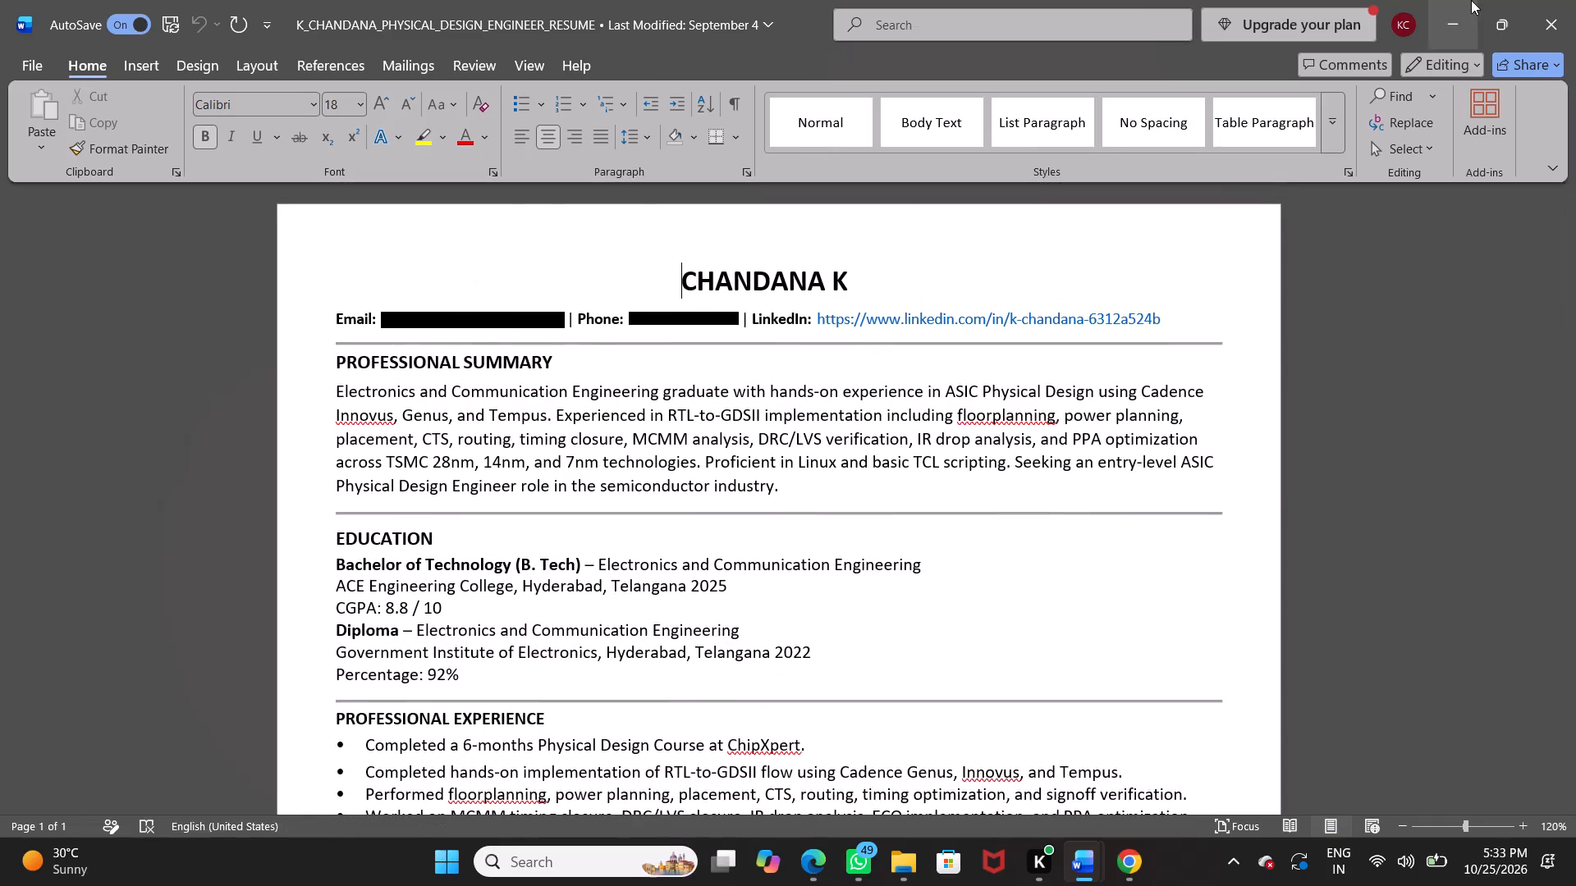
left_click(1550, 15)
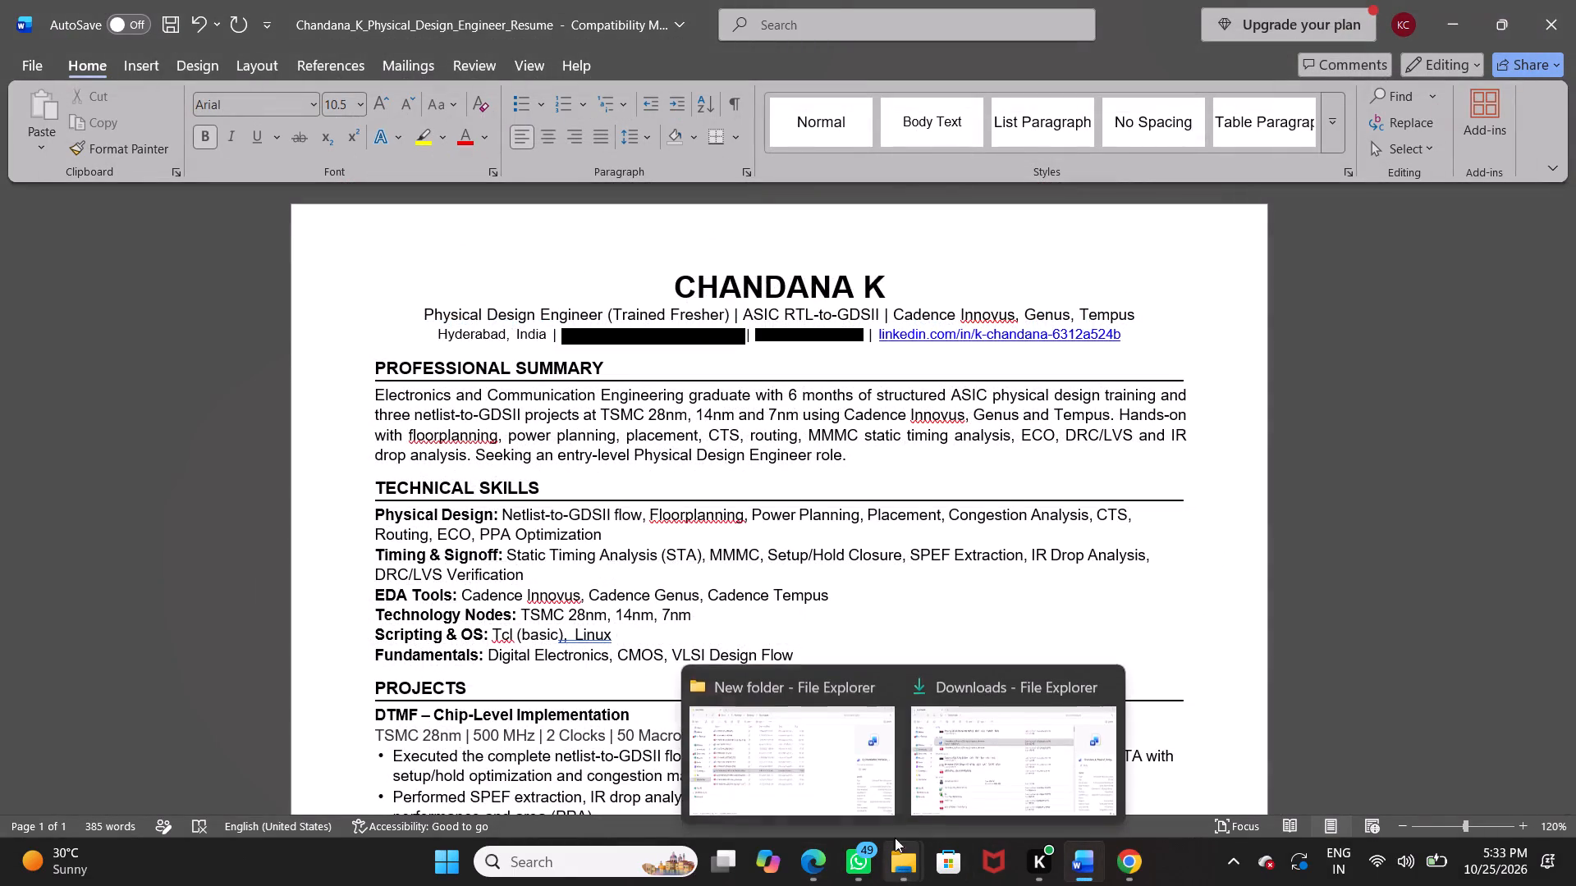
Check over the edited Physical Design Engineer resume and close it, saving the changes to the Downloads folder.
scroll(657, 569, "down", 5)
scroll(657, 569, "up", 3)
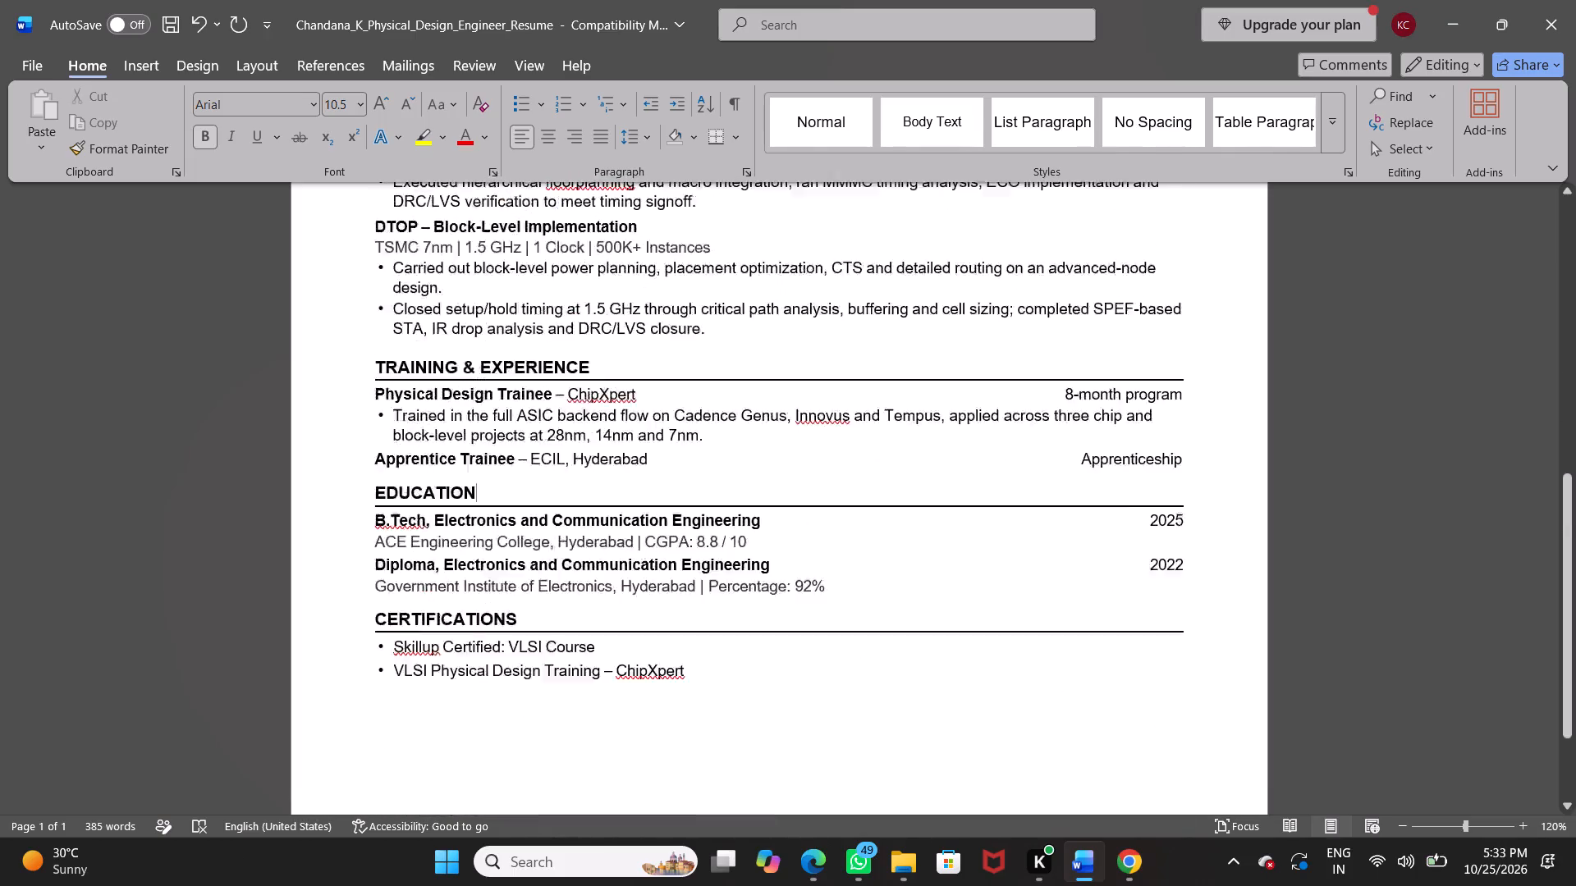
scroll(657, 569, "up", 13)
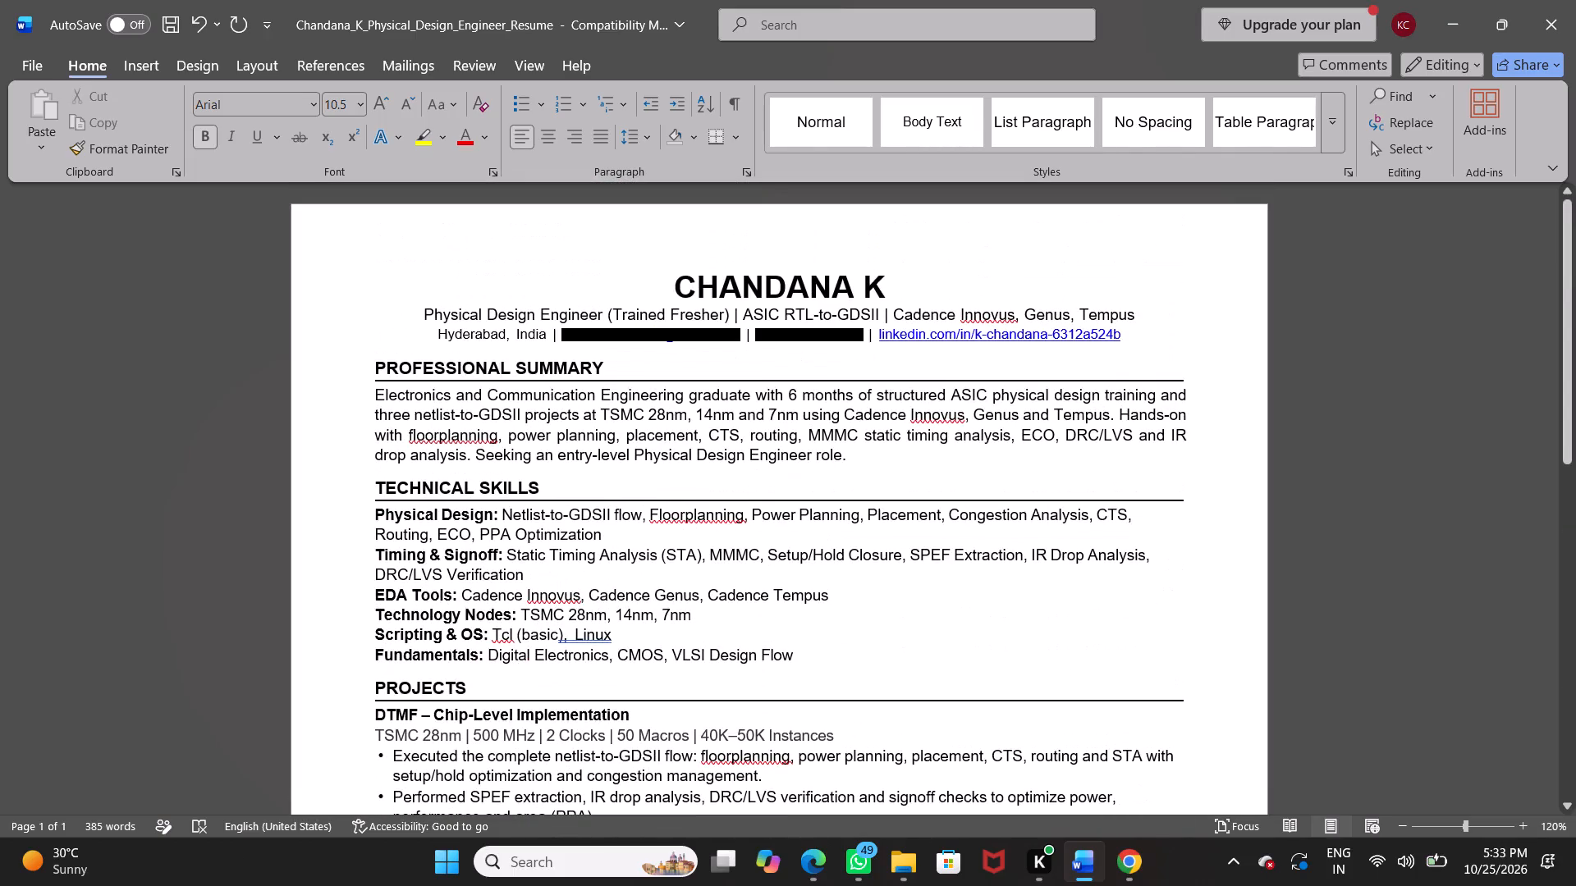
left_click(1528, 0)
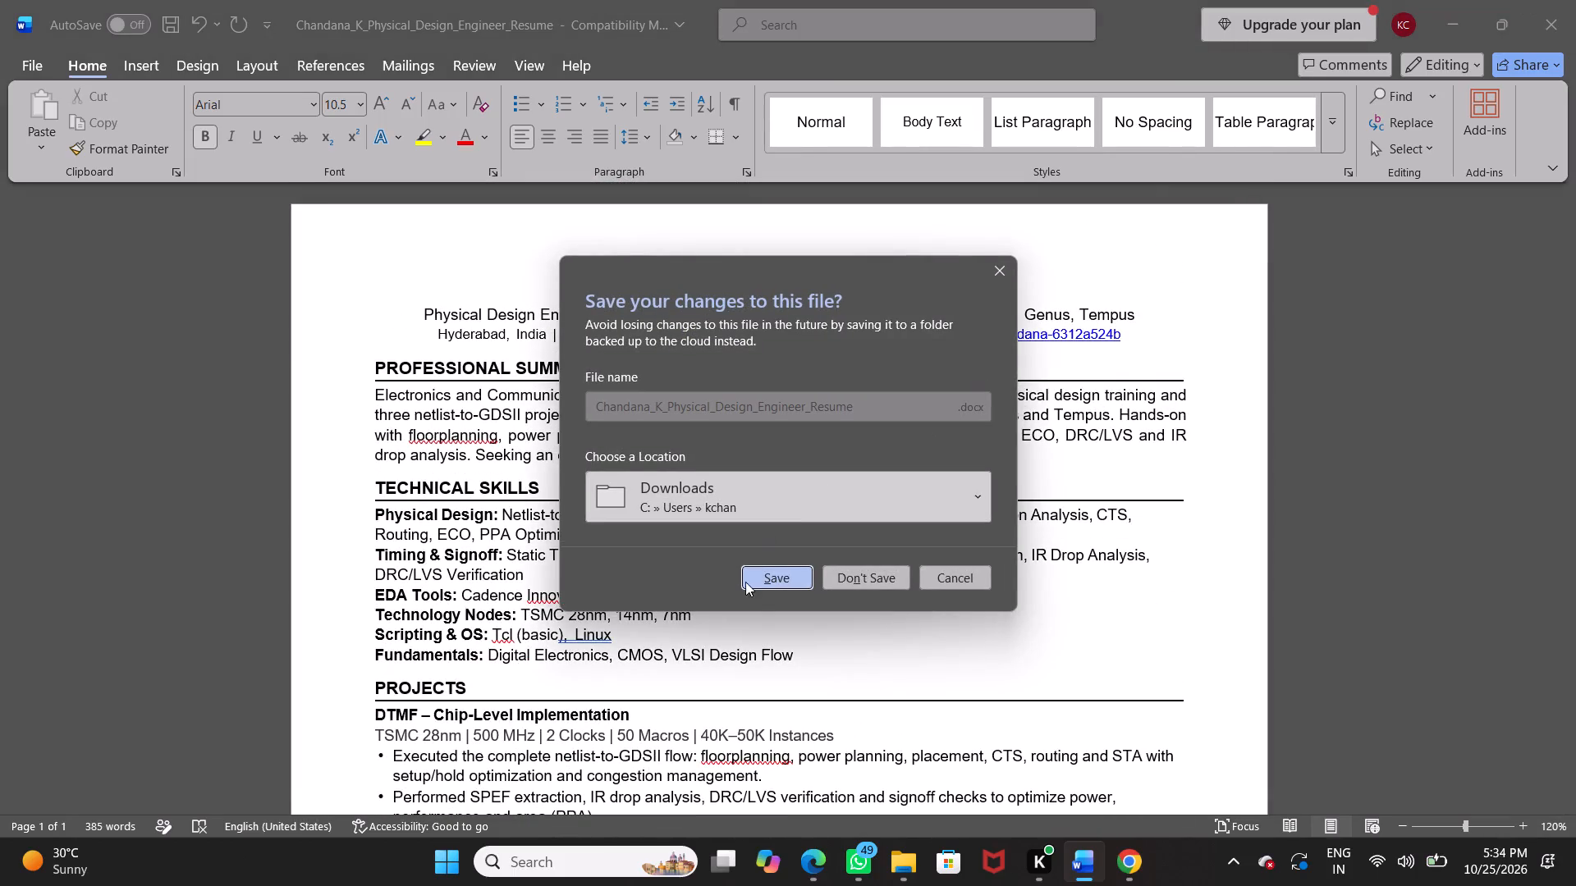
left_click(768, 588)
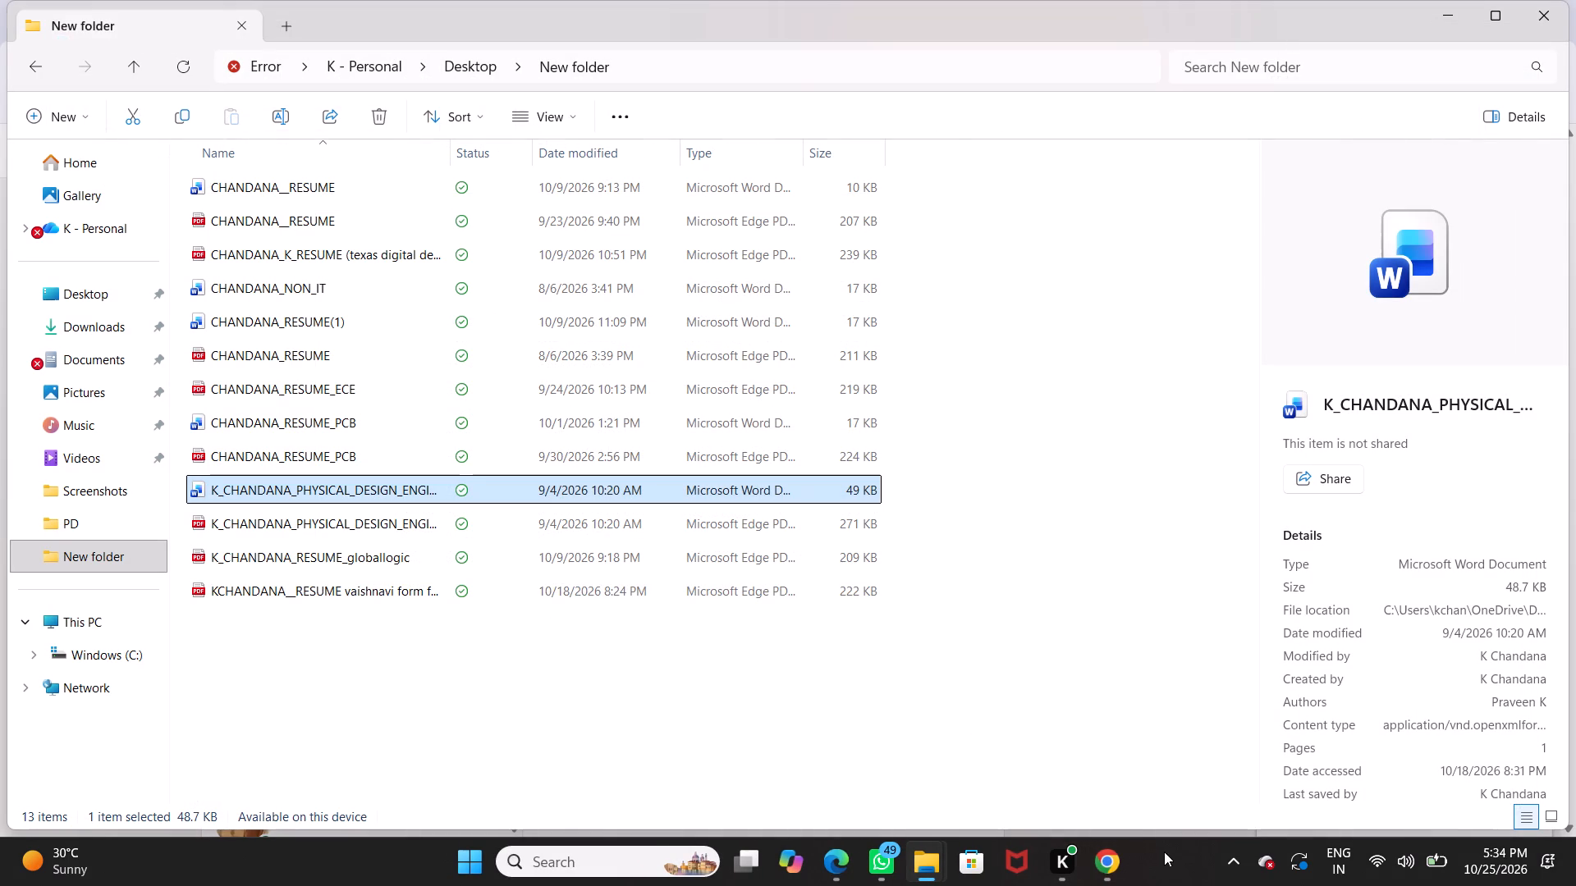
Open the Physical Design Engineer resume PDF from the Downloads folder and review its content.
left_click(846, 870)
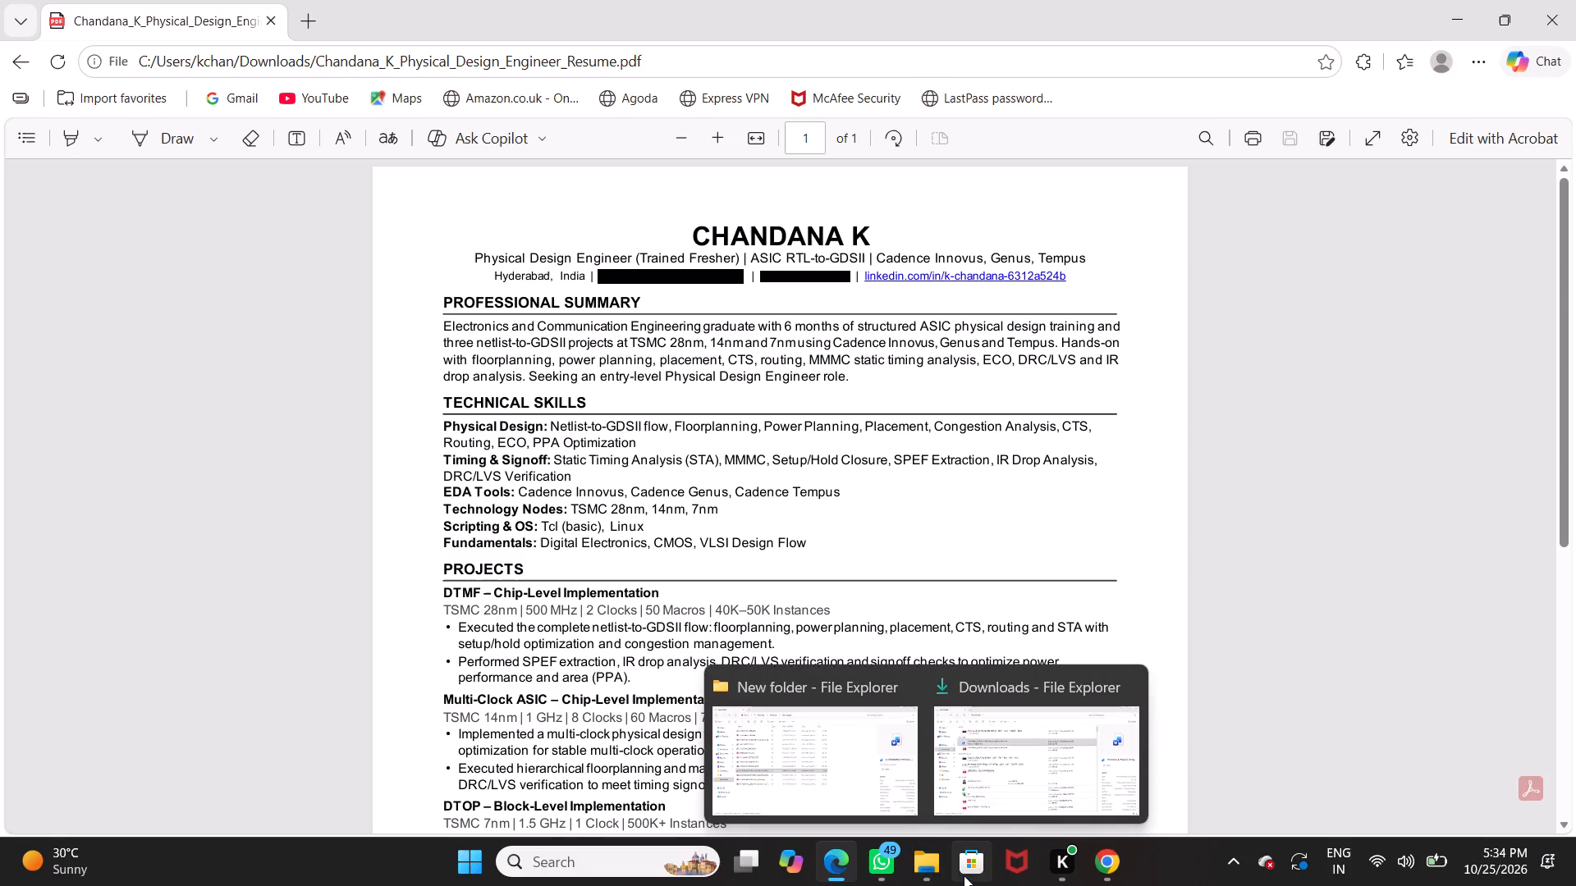
left_click(912, 868)
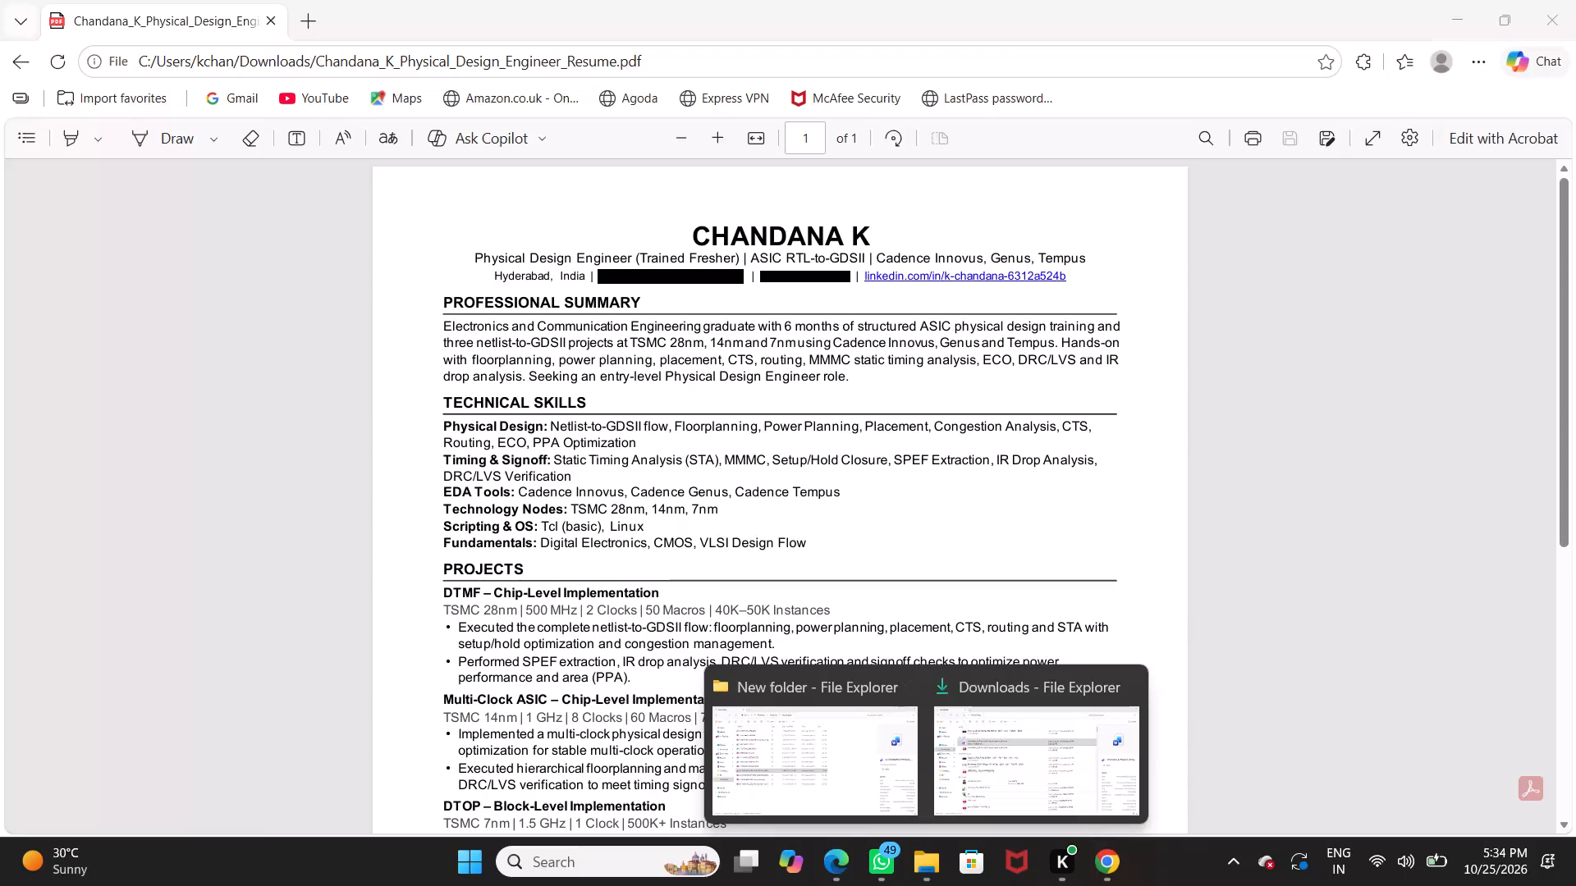
left_click(1034, 784)
scroll(534, 342, "up", 15)
double_click(362, 324)
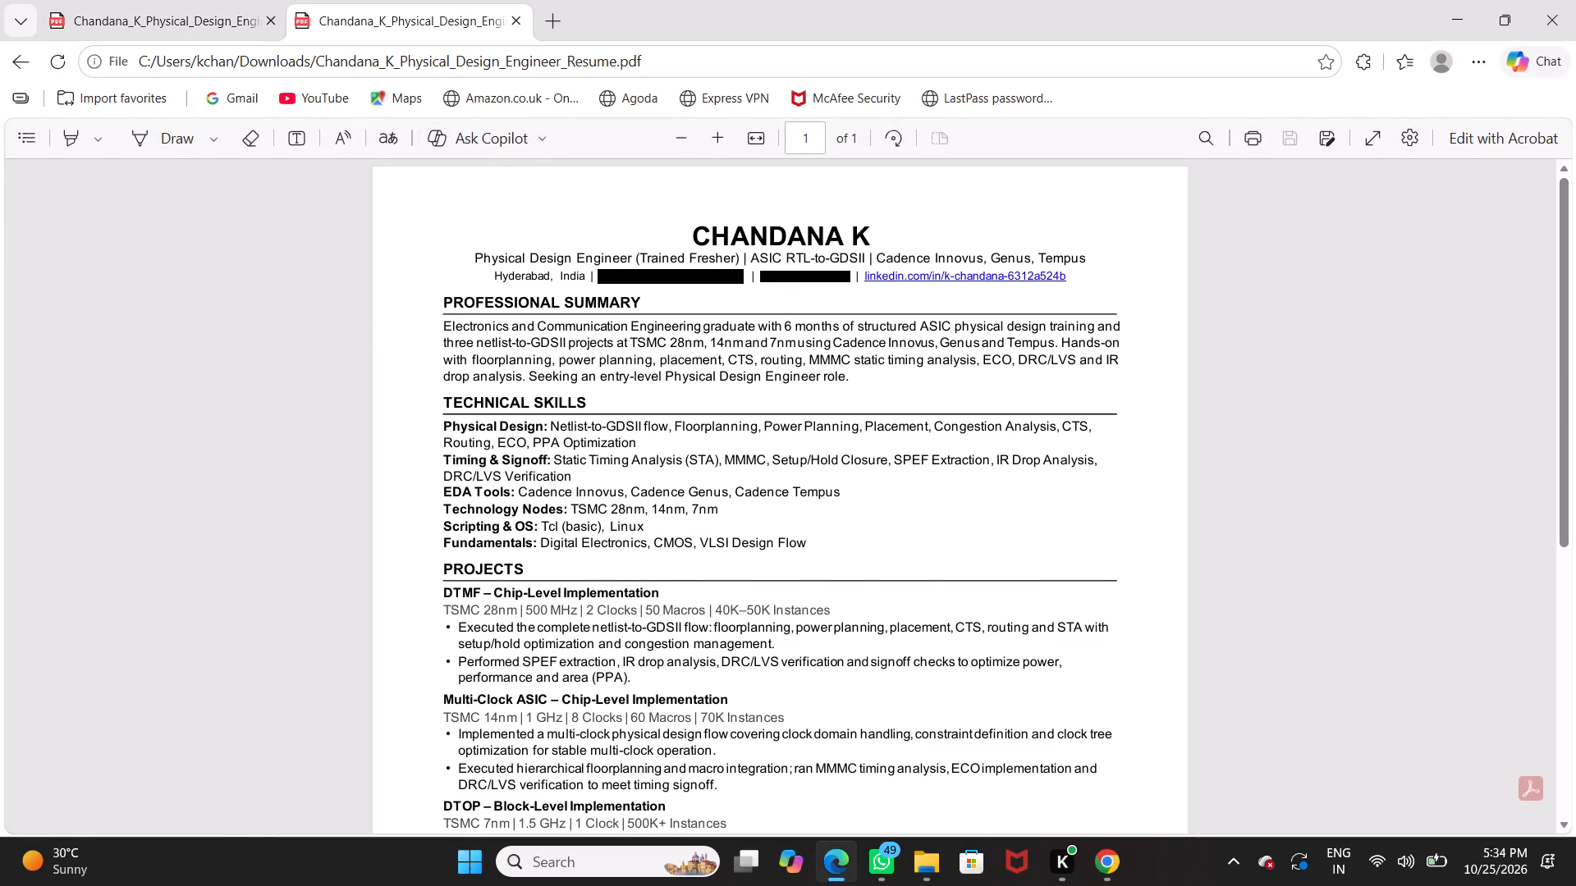
scroll(780, 639, "down", 5)
scroll(780, 639, "up", 6)
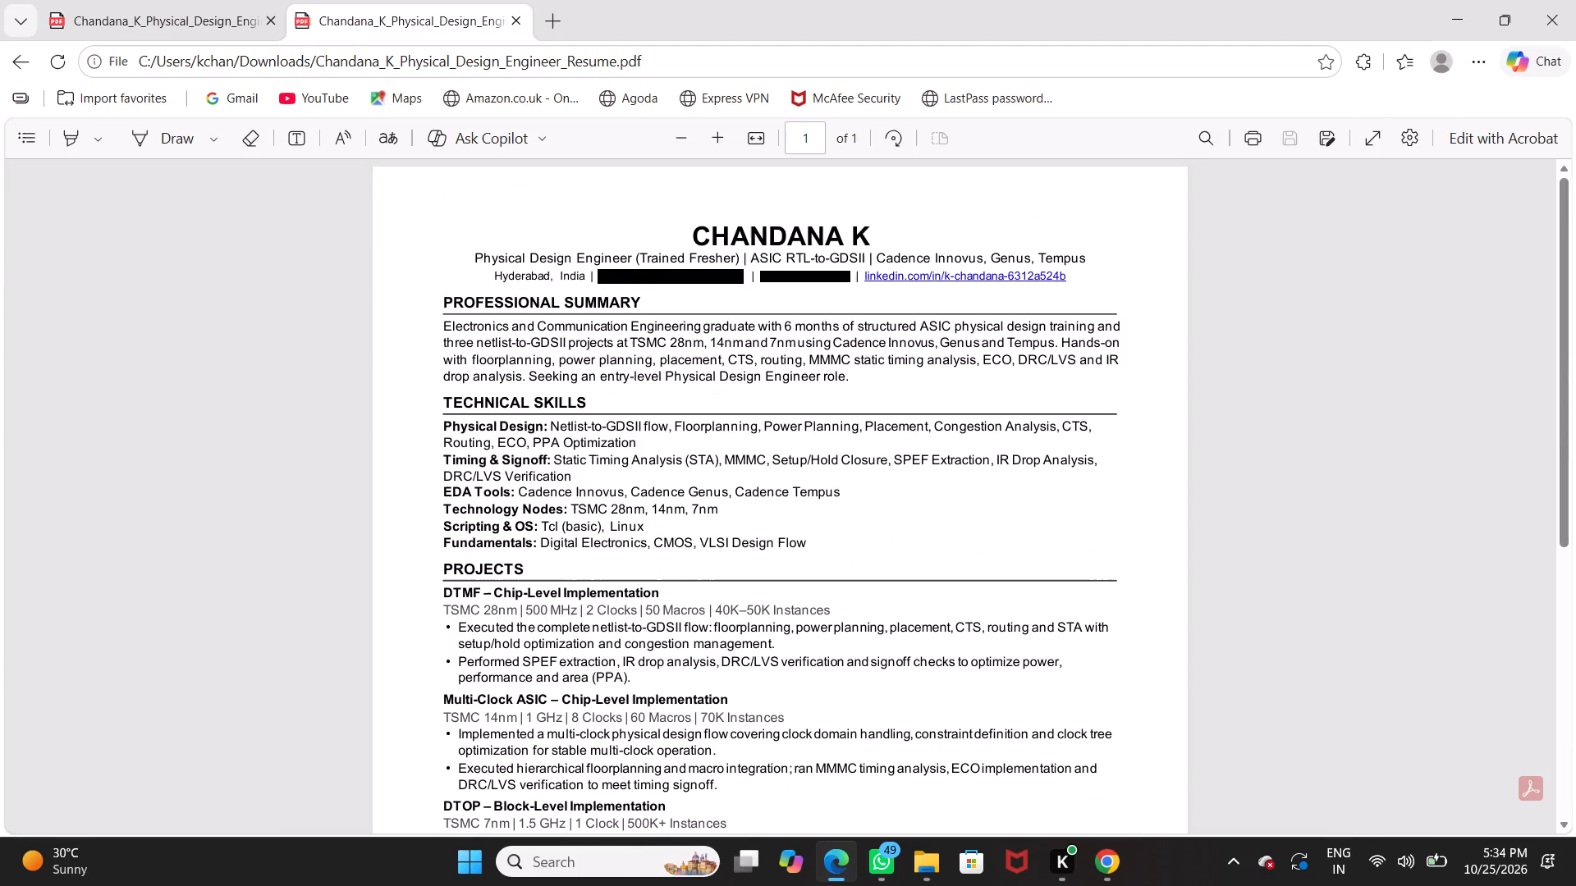
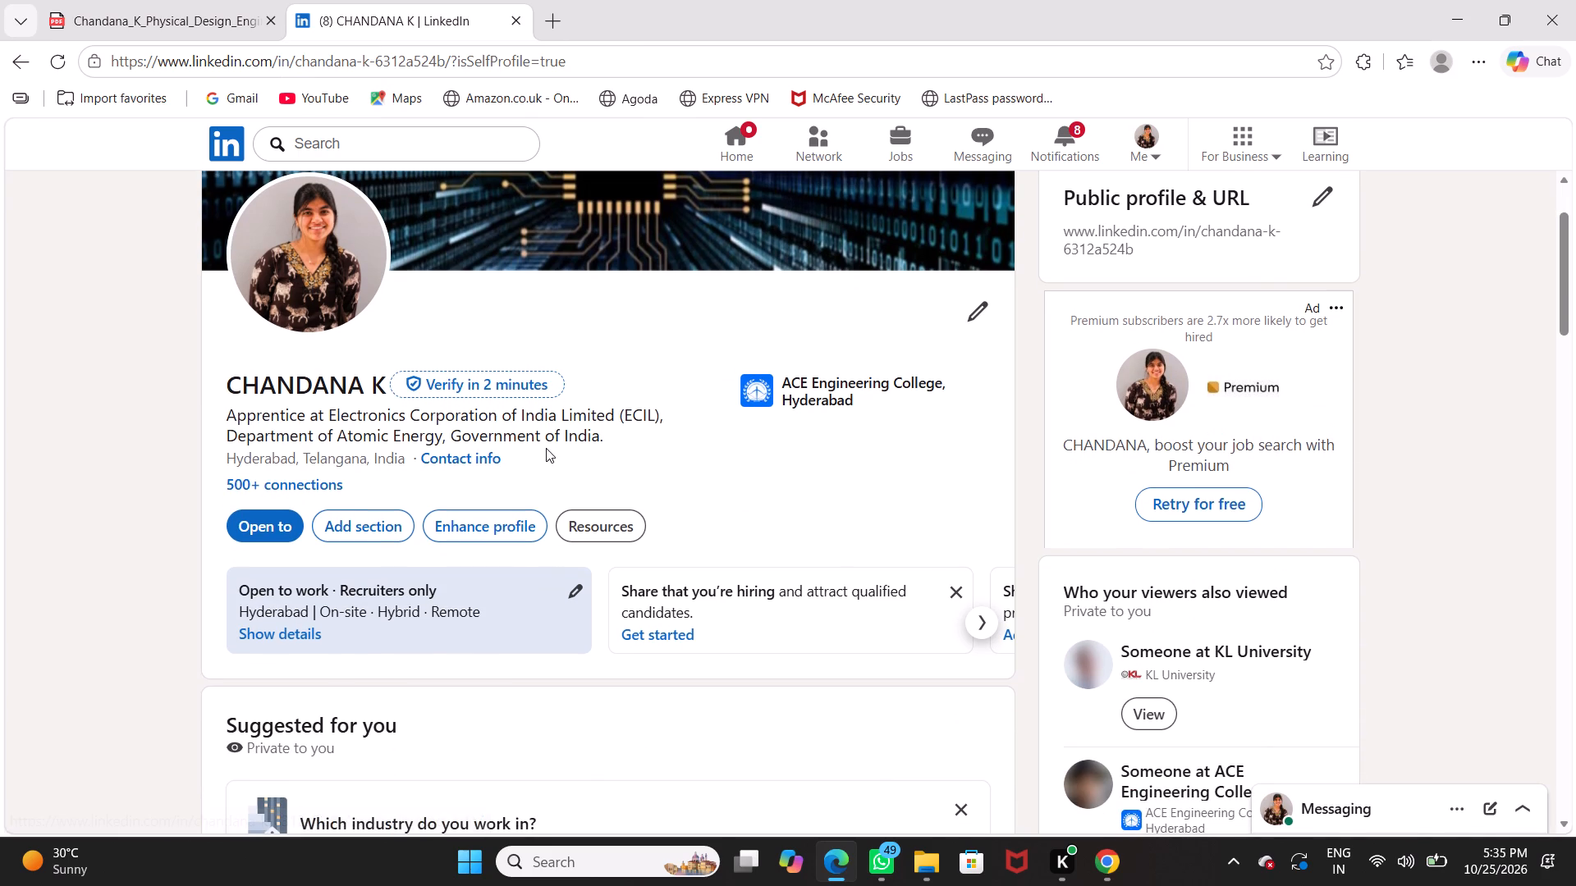
Open the LinkedIn profile's intro for editing and look over its name, headline, location, education and industry fields.
left_click(973, 310)
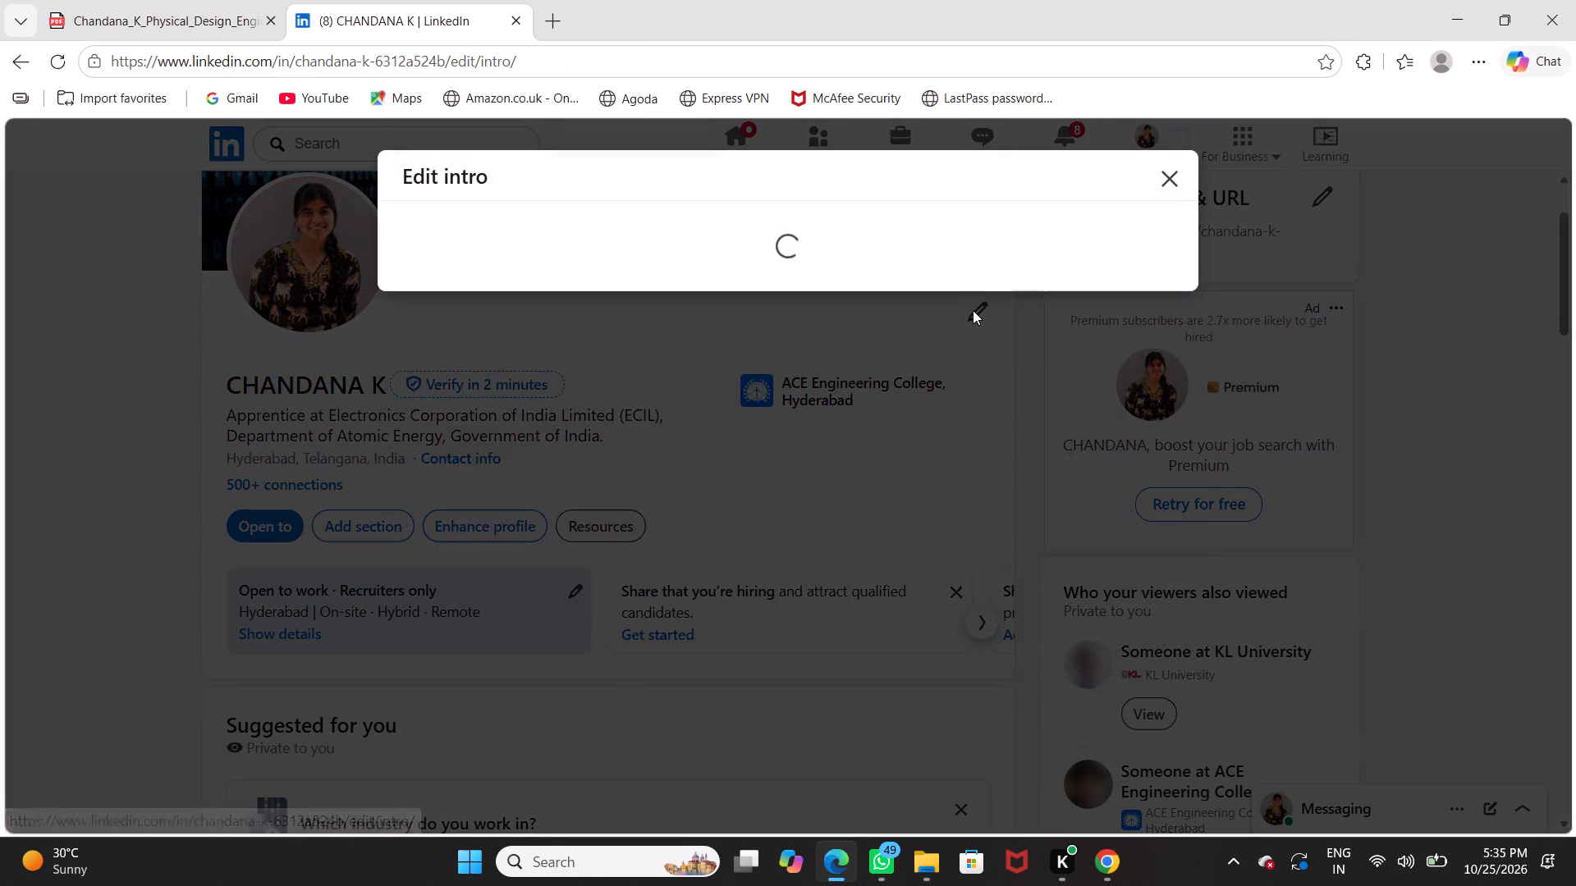
scroll(772, 634, "down", 5)
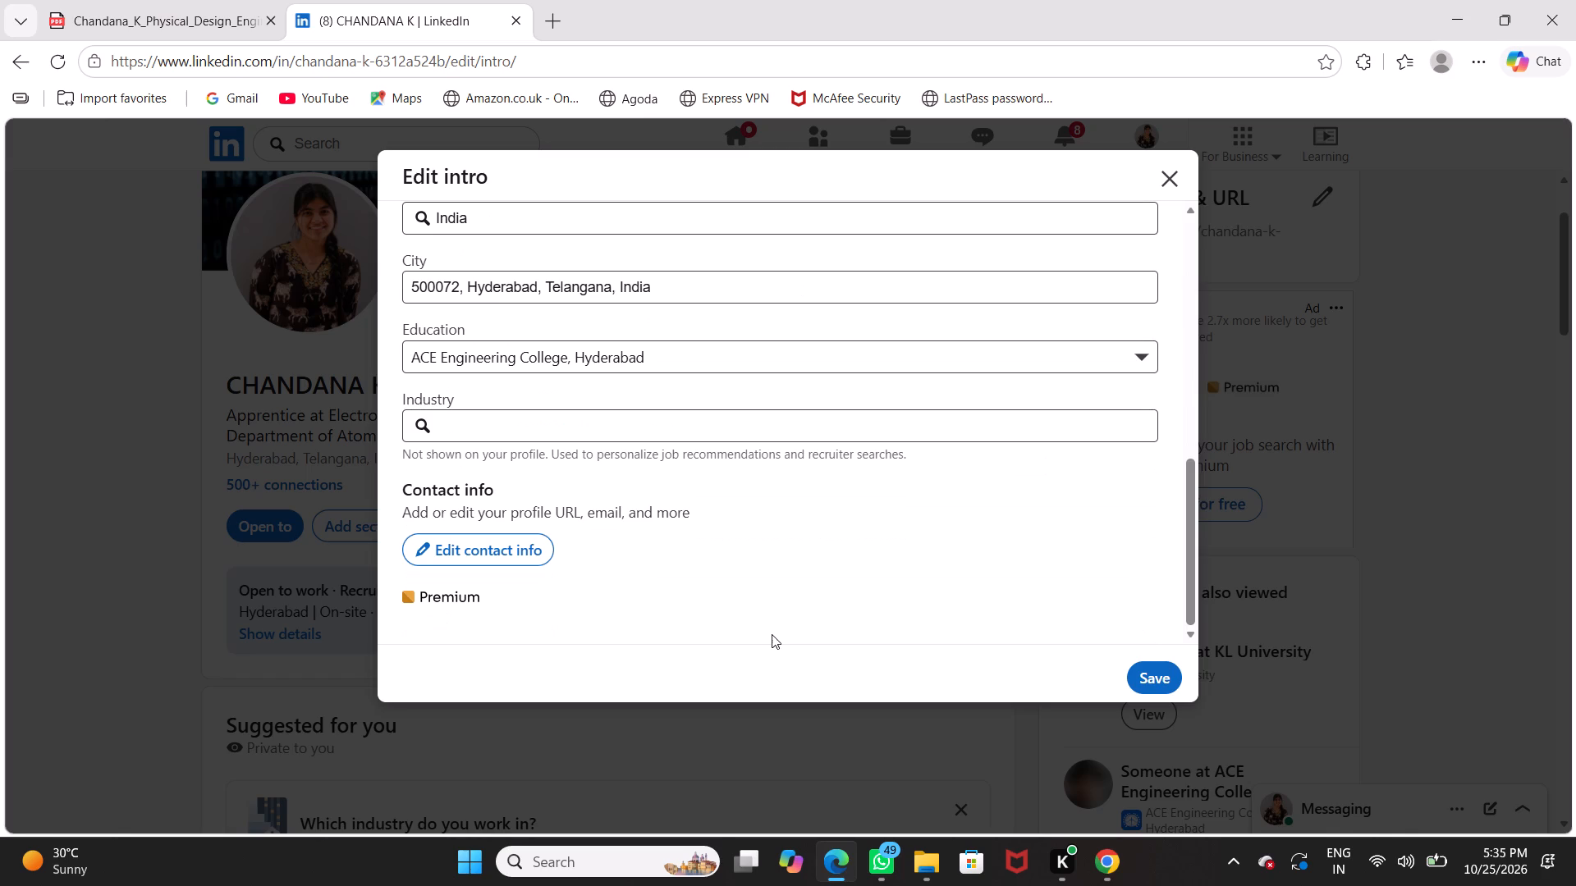
scroll(799, 525, "up", 2)
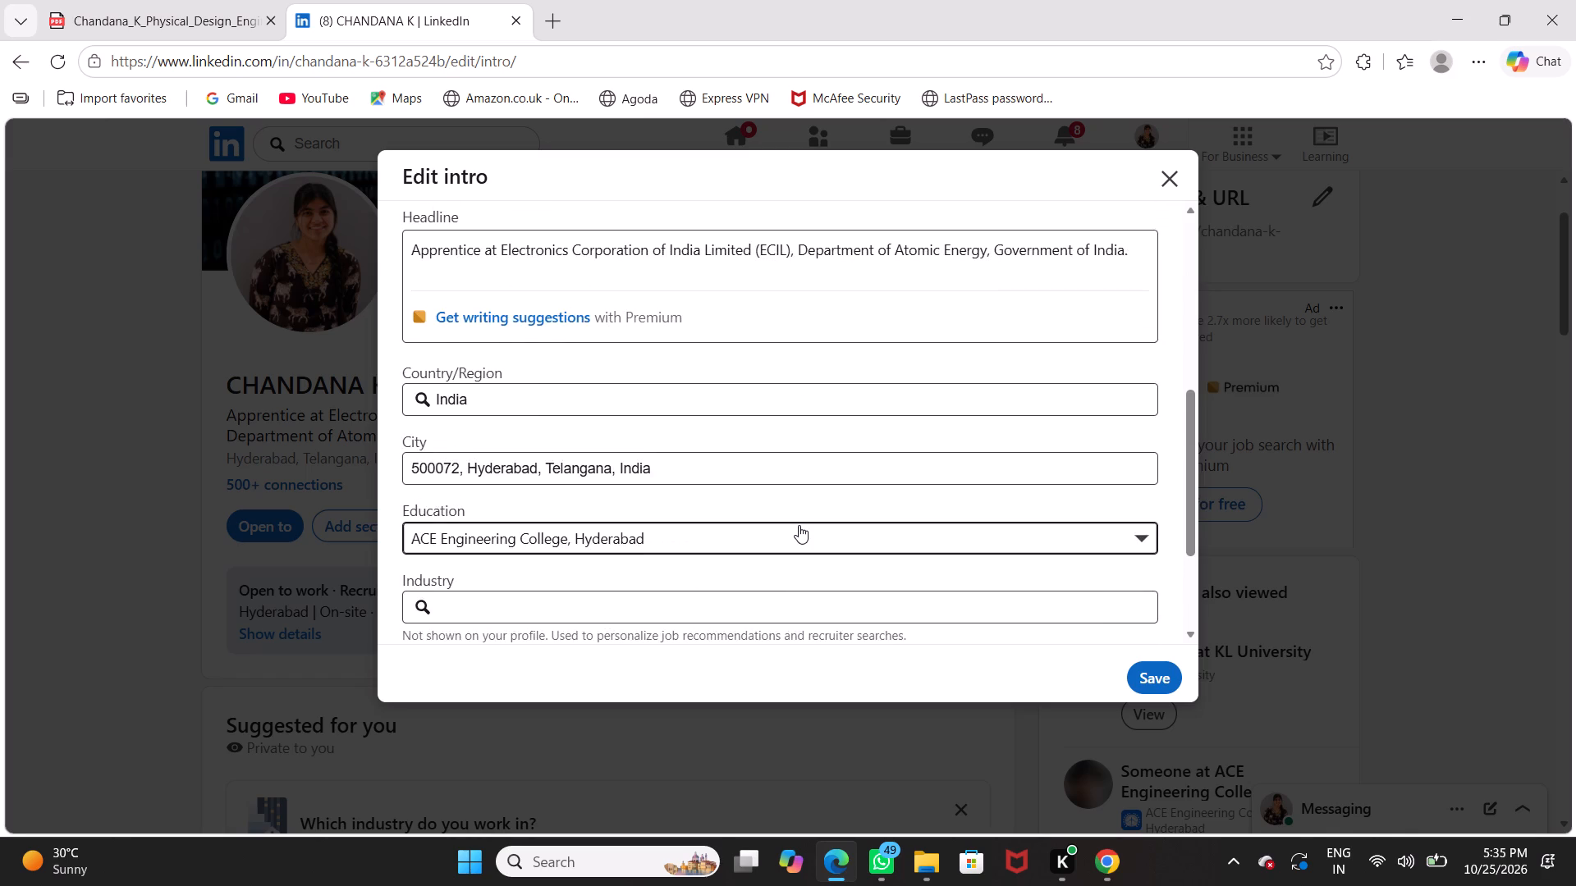
scroll(799, 525, "up", 3)
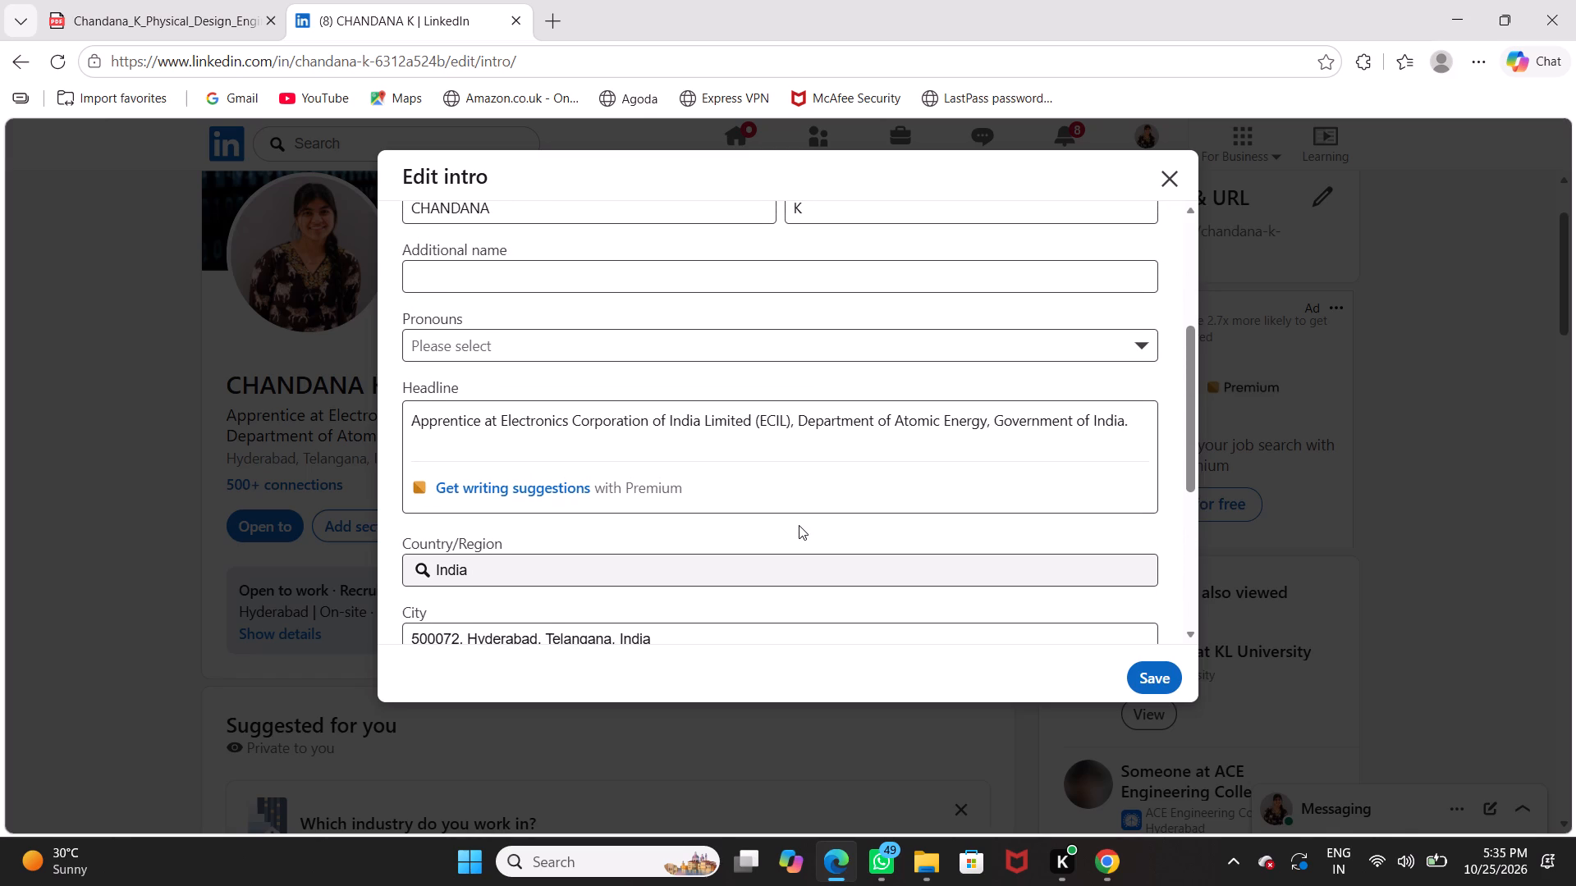
scroll(799, 525, "up", 1)
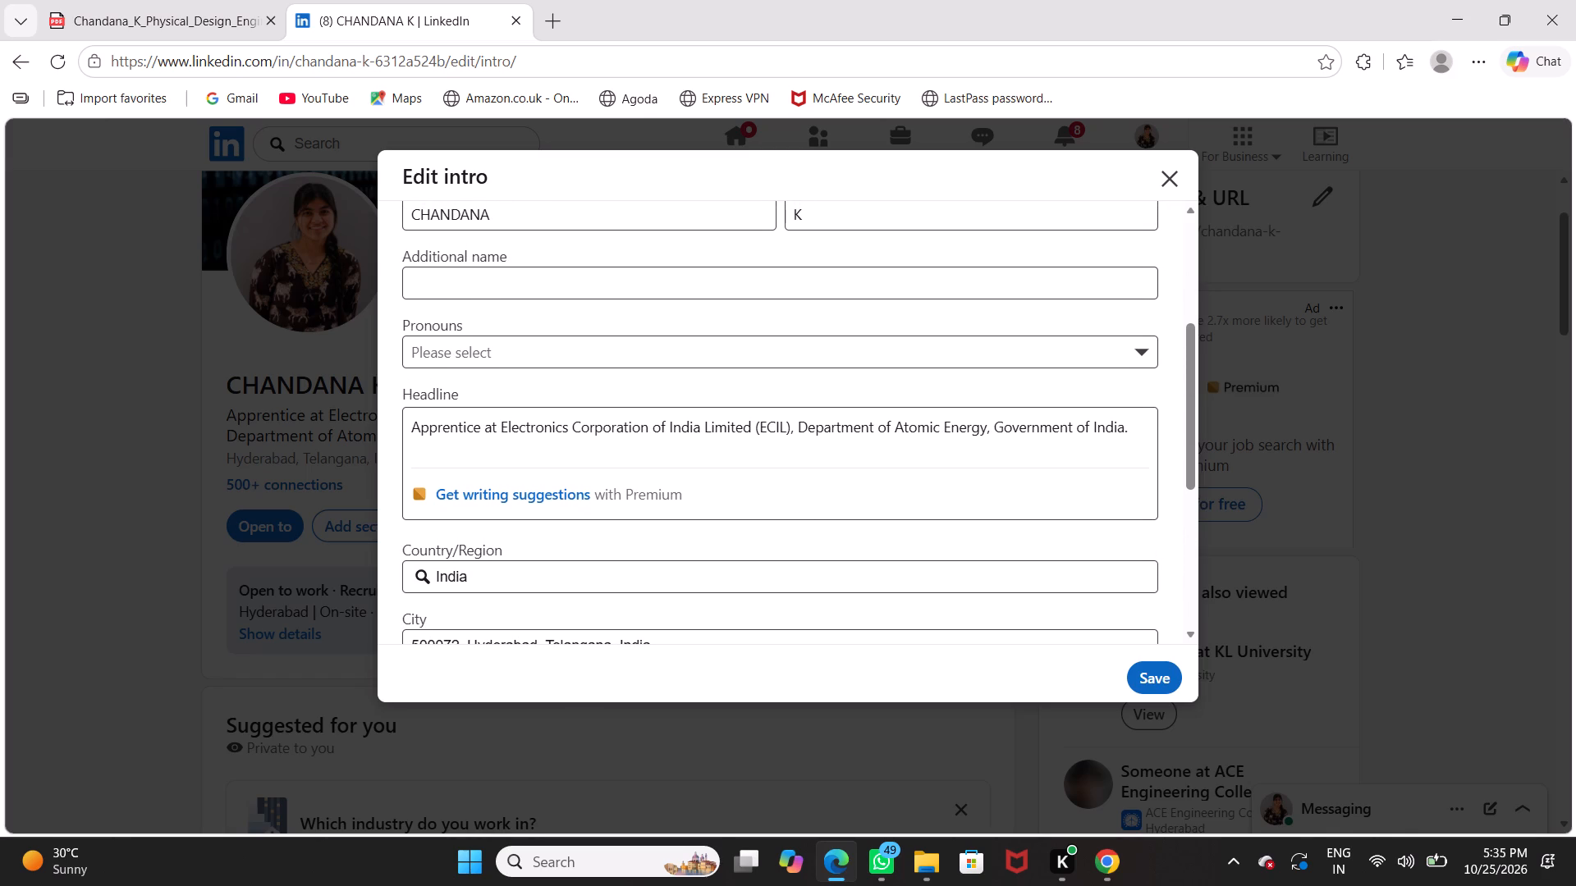
left_click(673, 442)
scroll(606, 437, "down", 3)
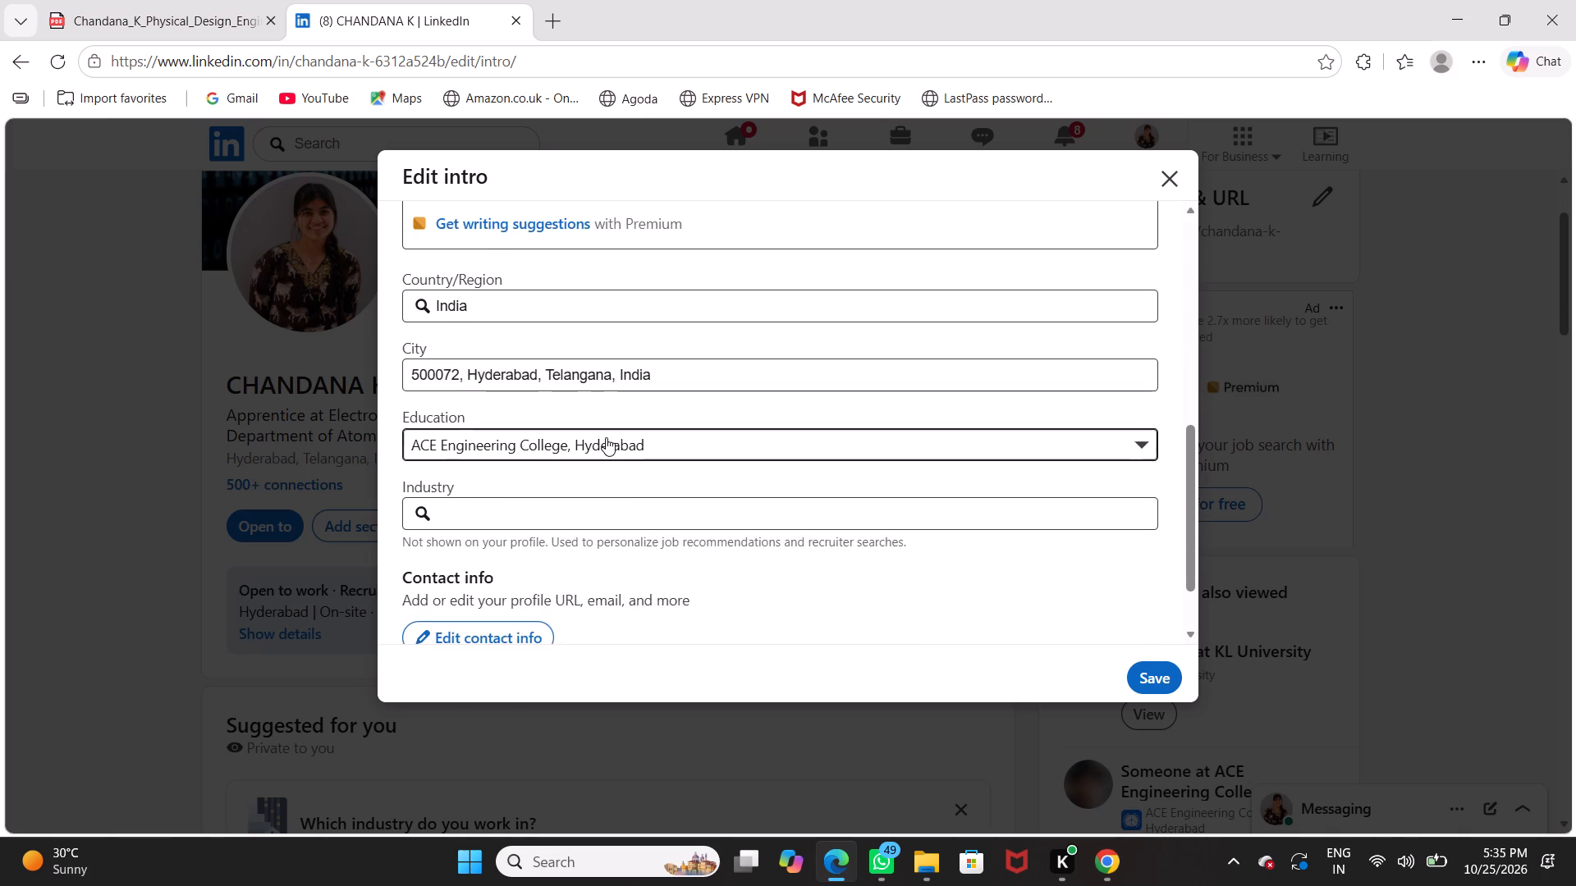
scroll(606, 437, "up", 4)
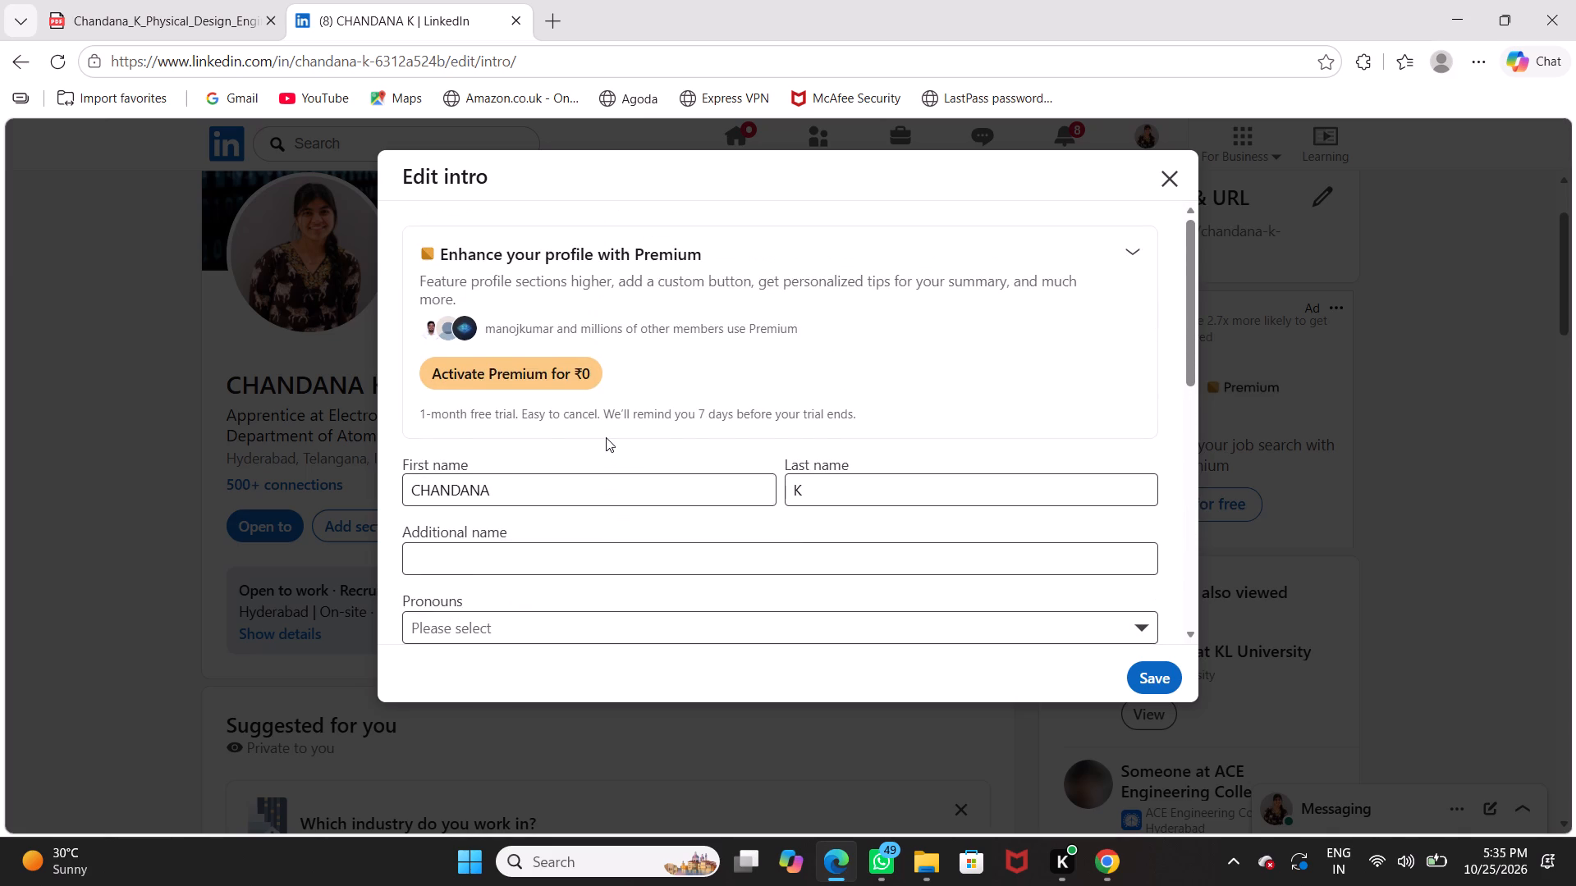
scroll(606, 437, "down", 1)
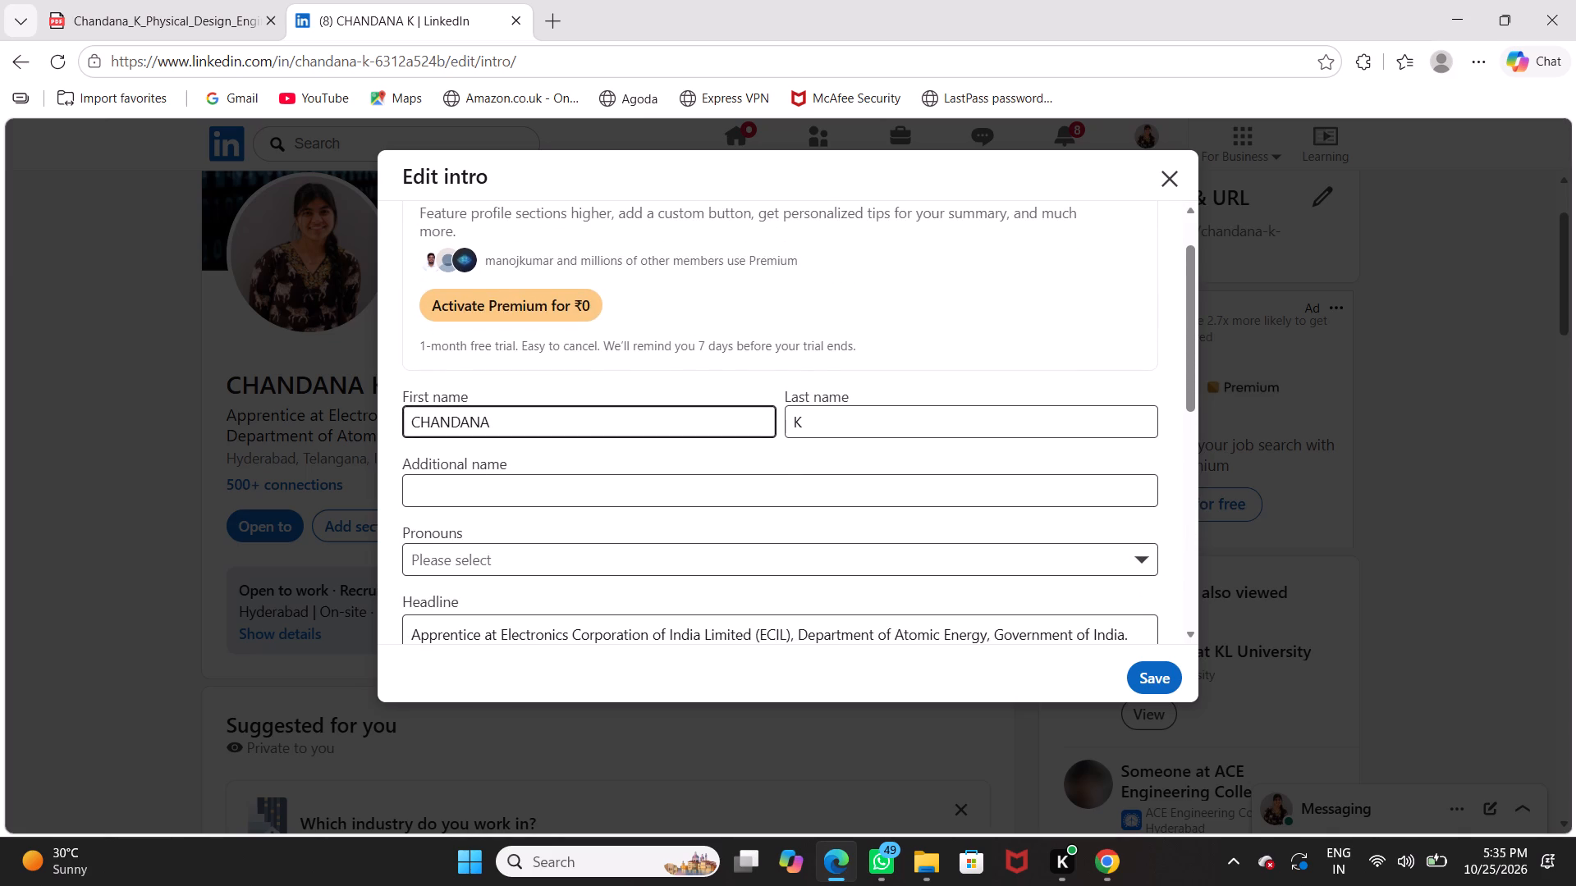
scroll(967, 459, "up", 2)
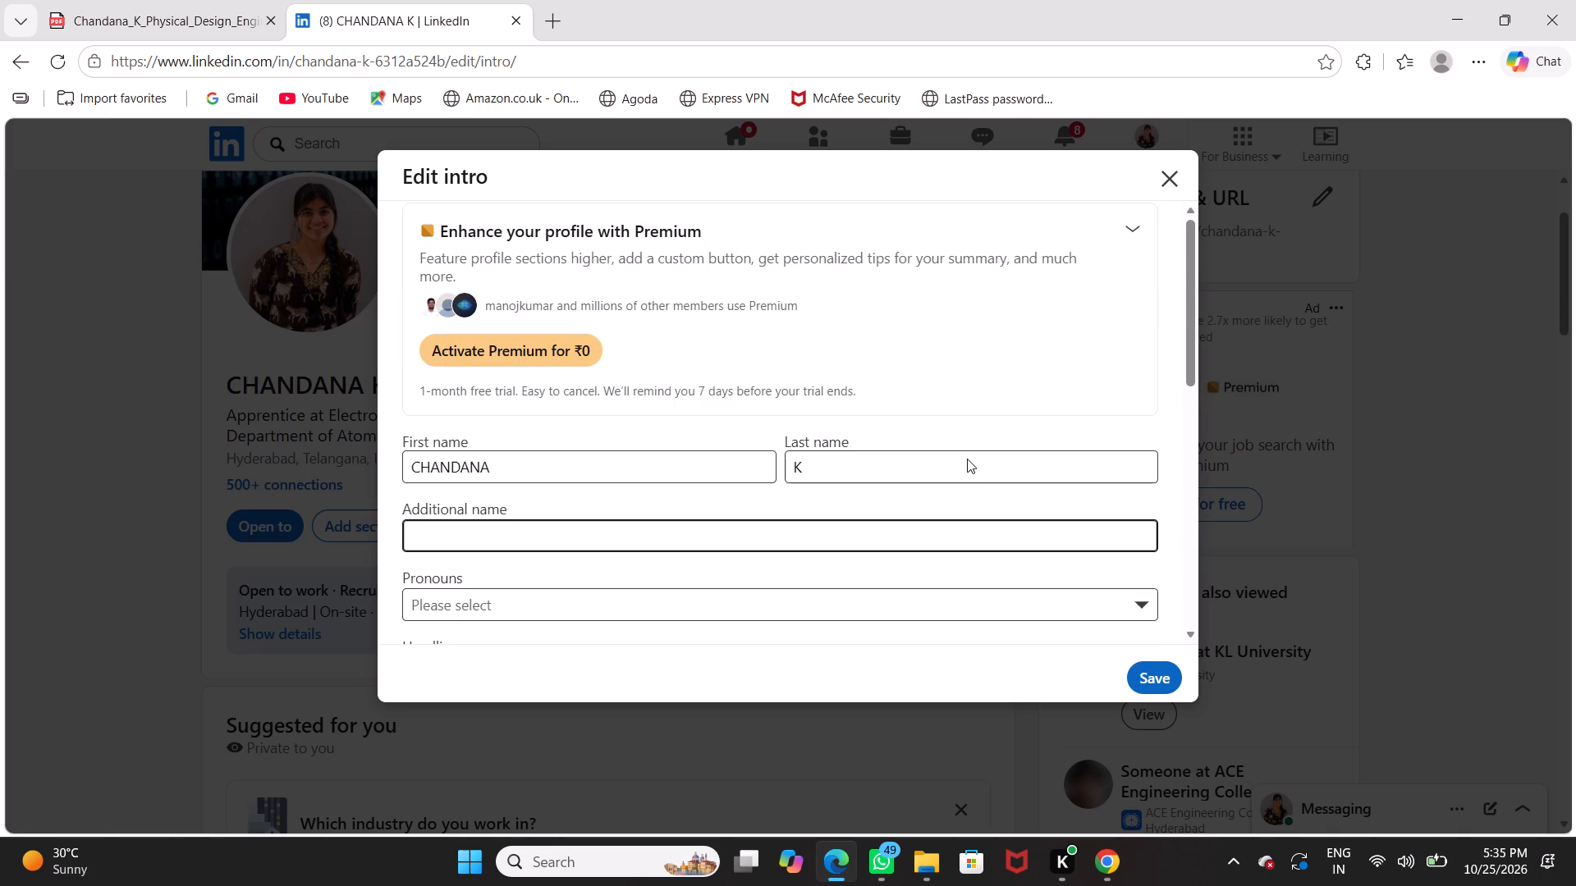
scroll(967, 459, "up", 1)
scroll(967, 459, "down", 6)
scroll(837, 406, "up", 2)
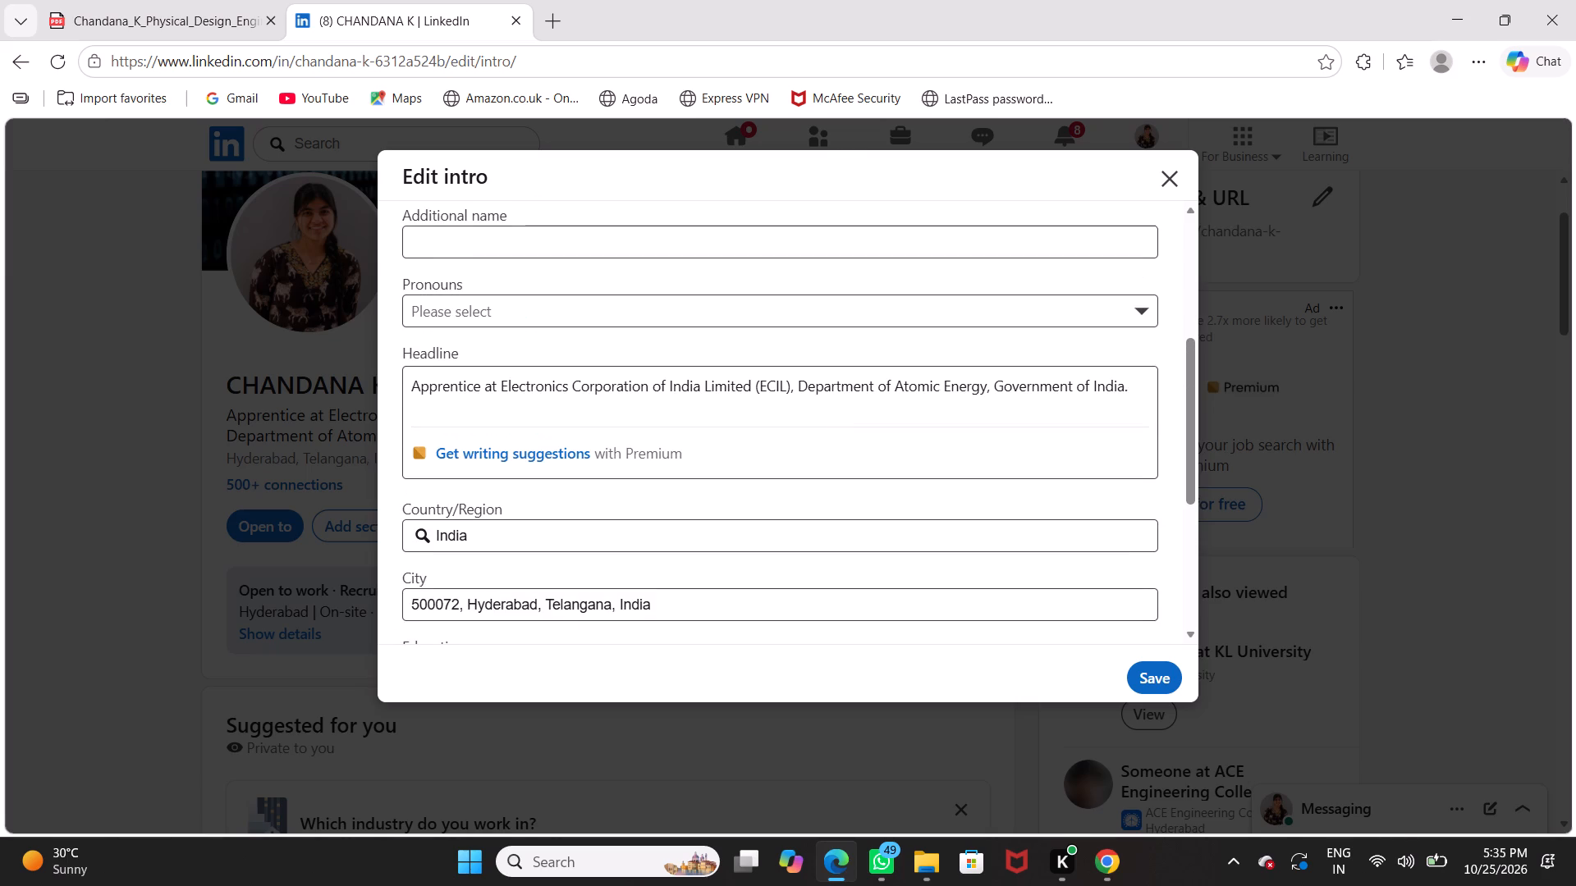
left_click(1019, 420)
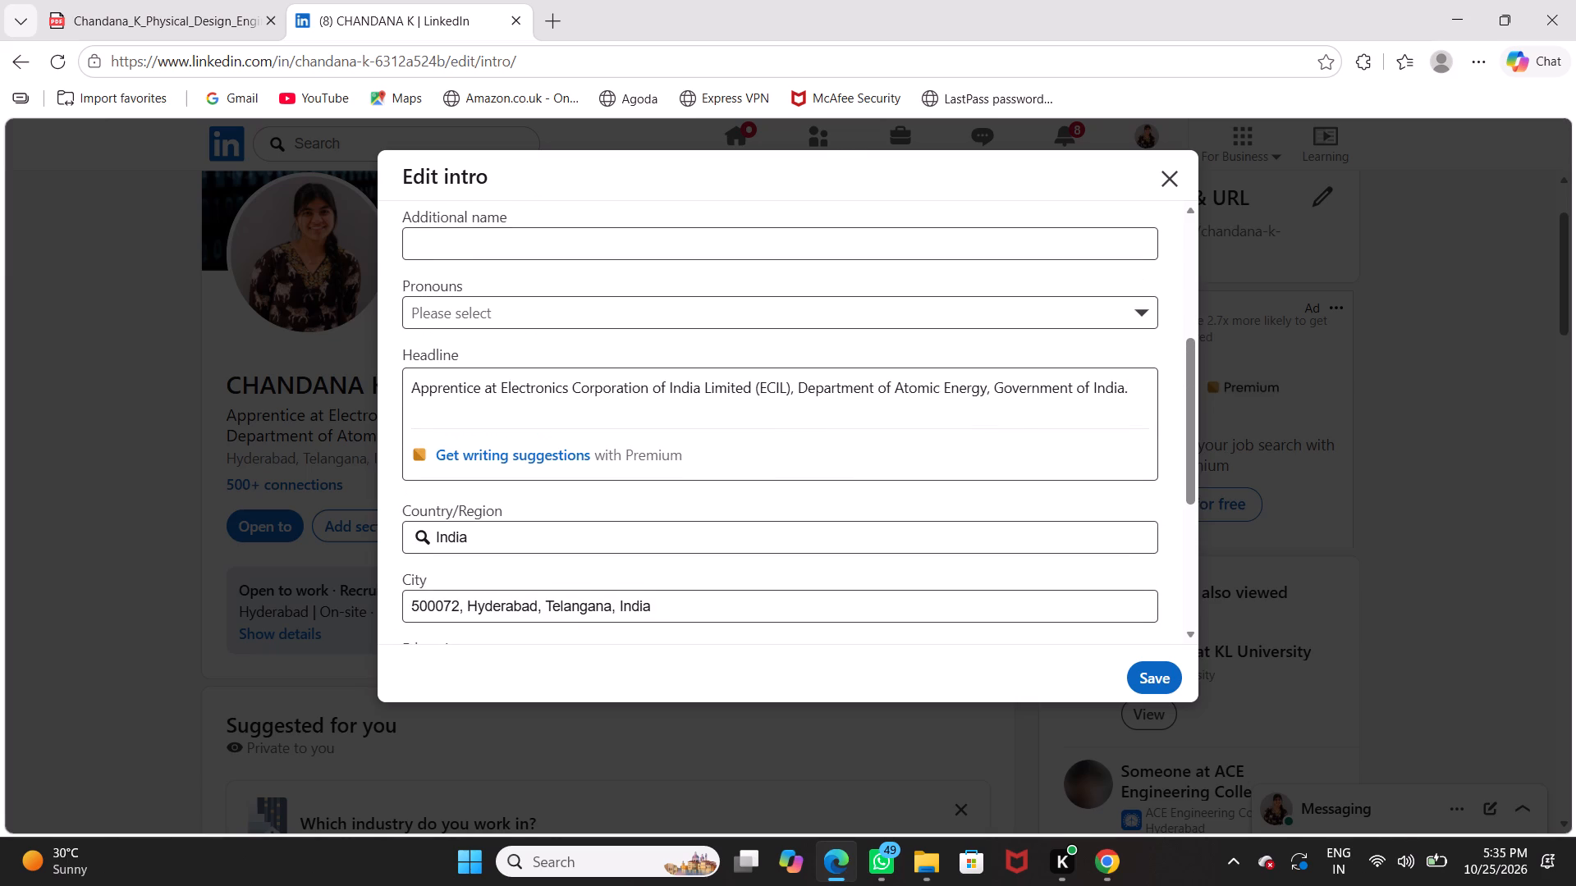
scroll(923, 419, "down", 1)
scroll(923, 419, "up", 2)
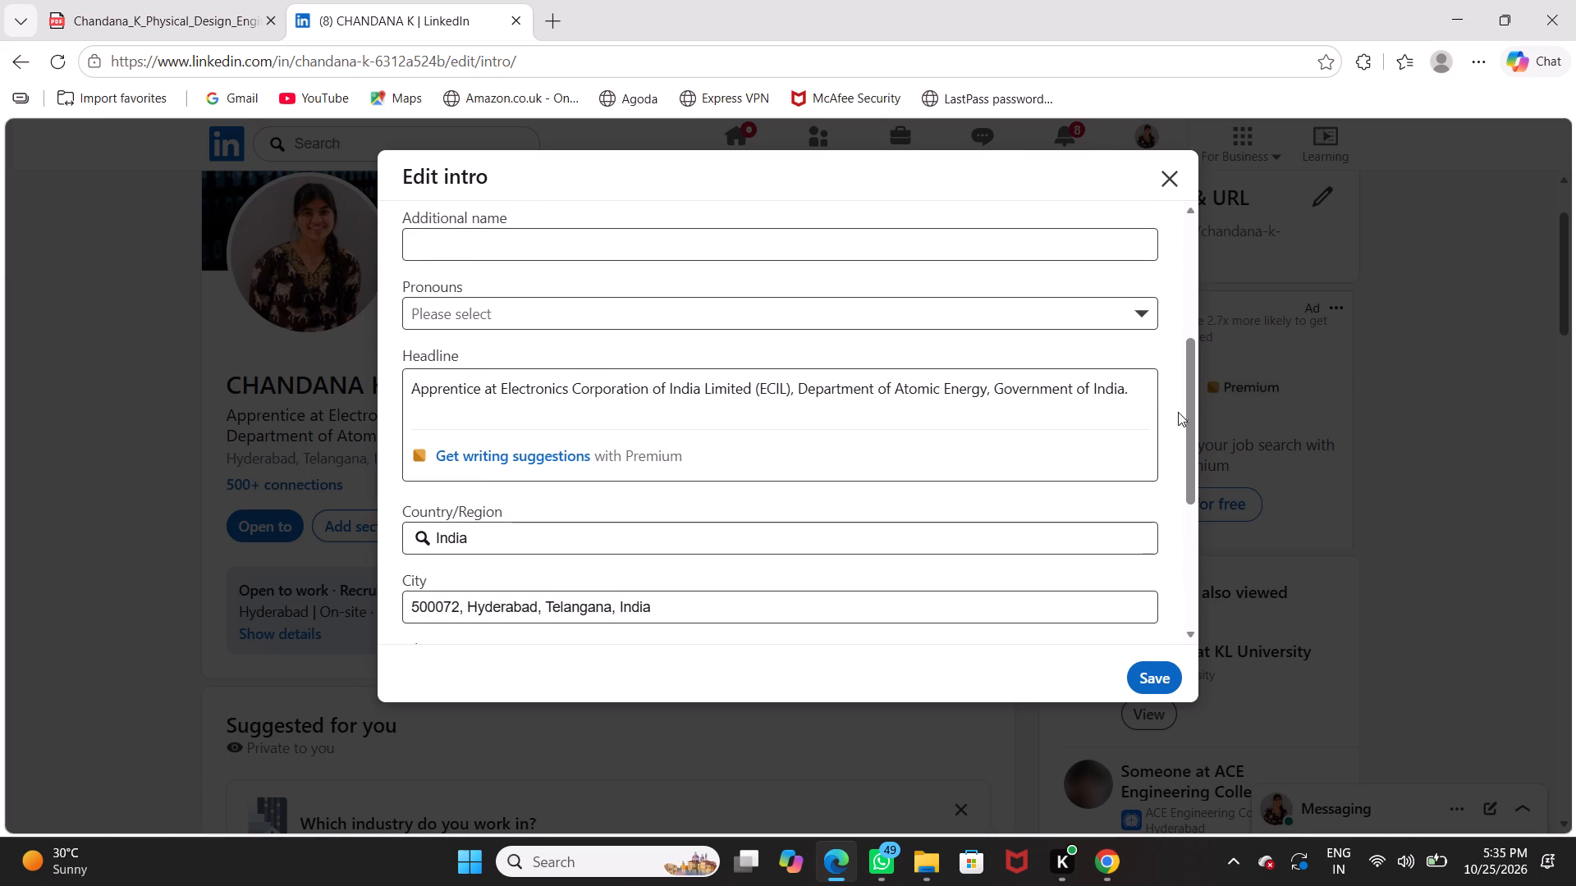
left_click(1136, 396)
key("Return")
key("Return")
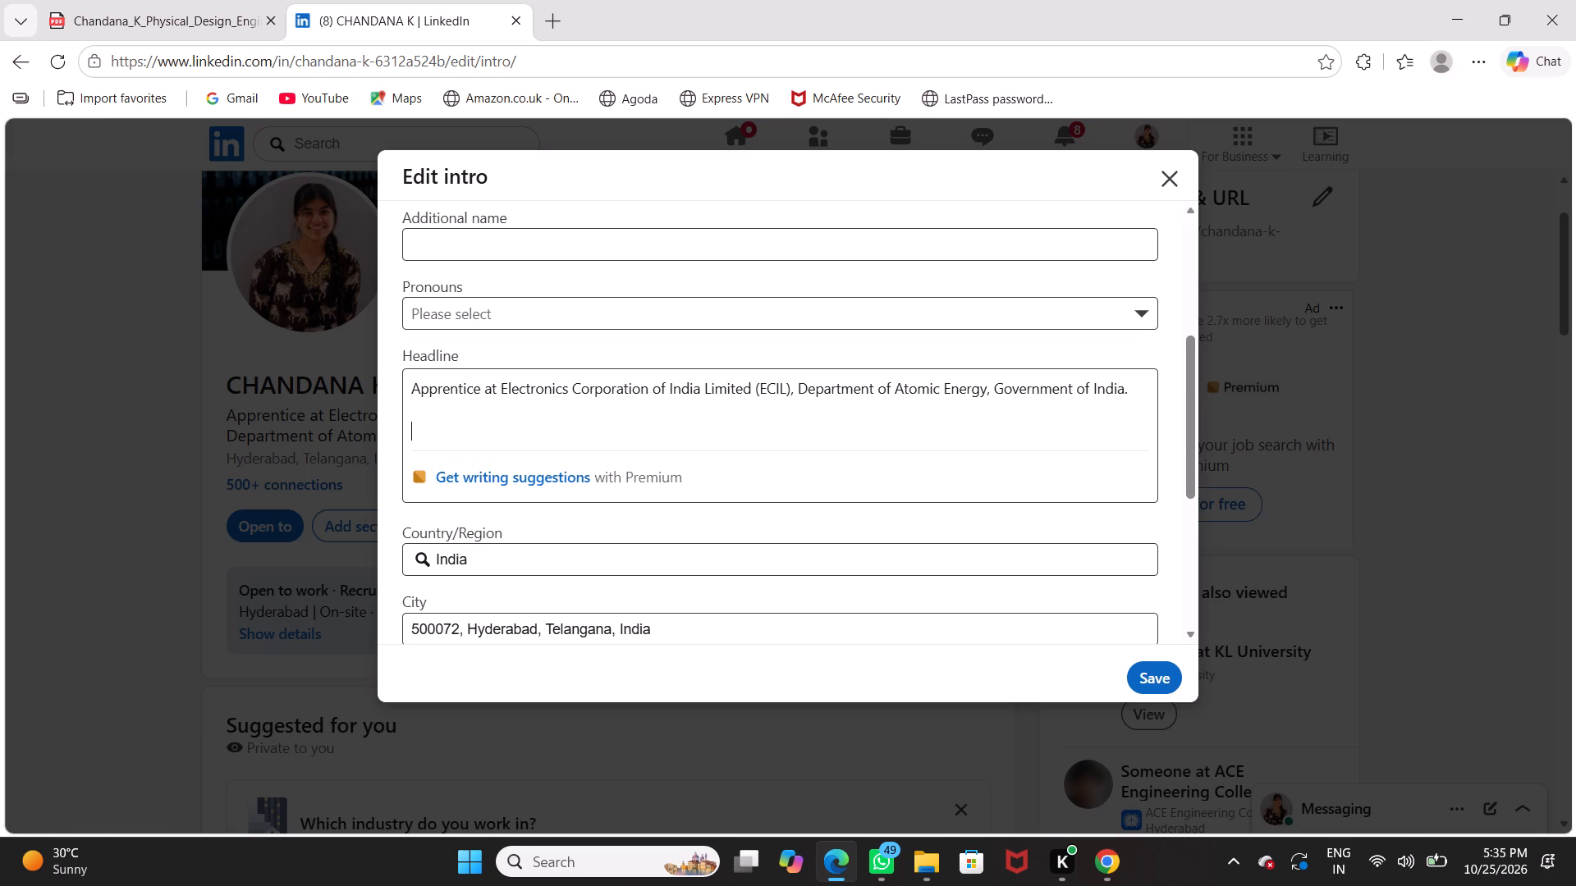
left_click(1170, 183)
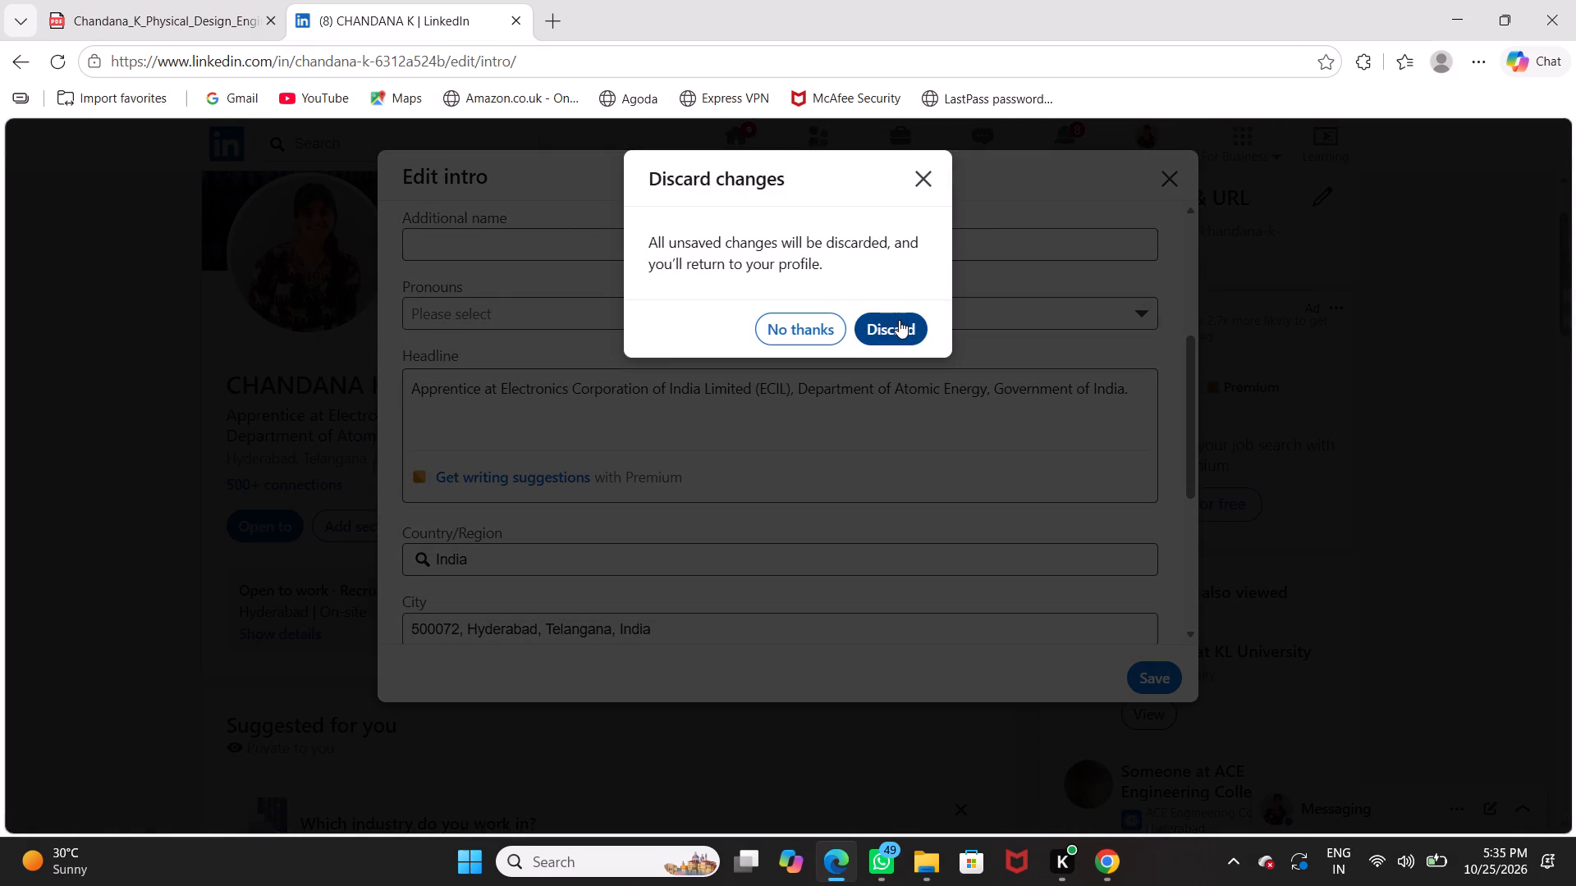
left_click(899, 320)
Take a screen snip of the profile header covering the name, headline, location and college.
scroll(686, 317, "up", 1)
scroll(686, 317, "left", 1)
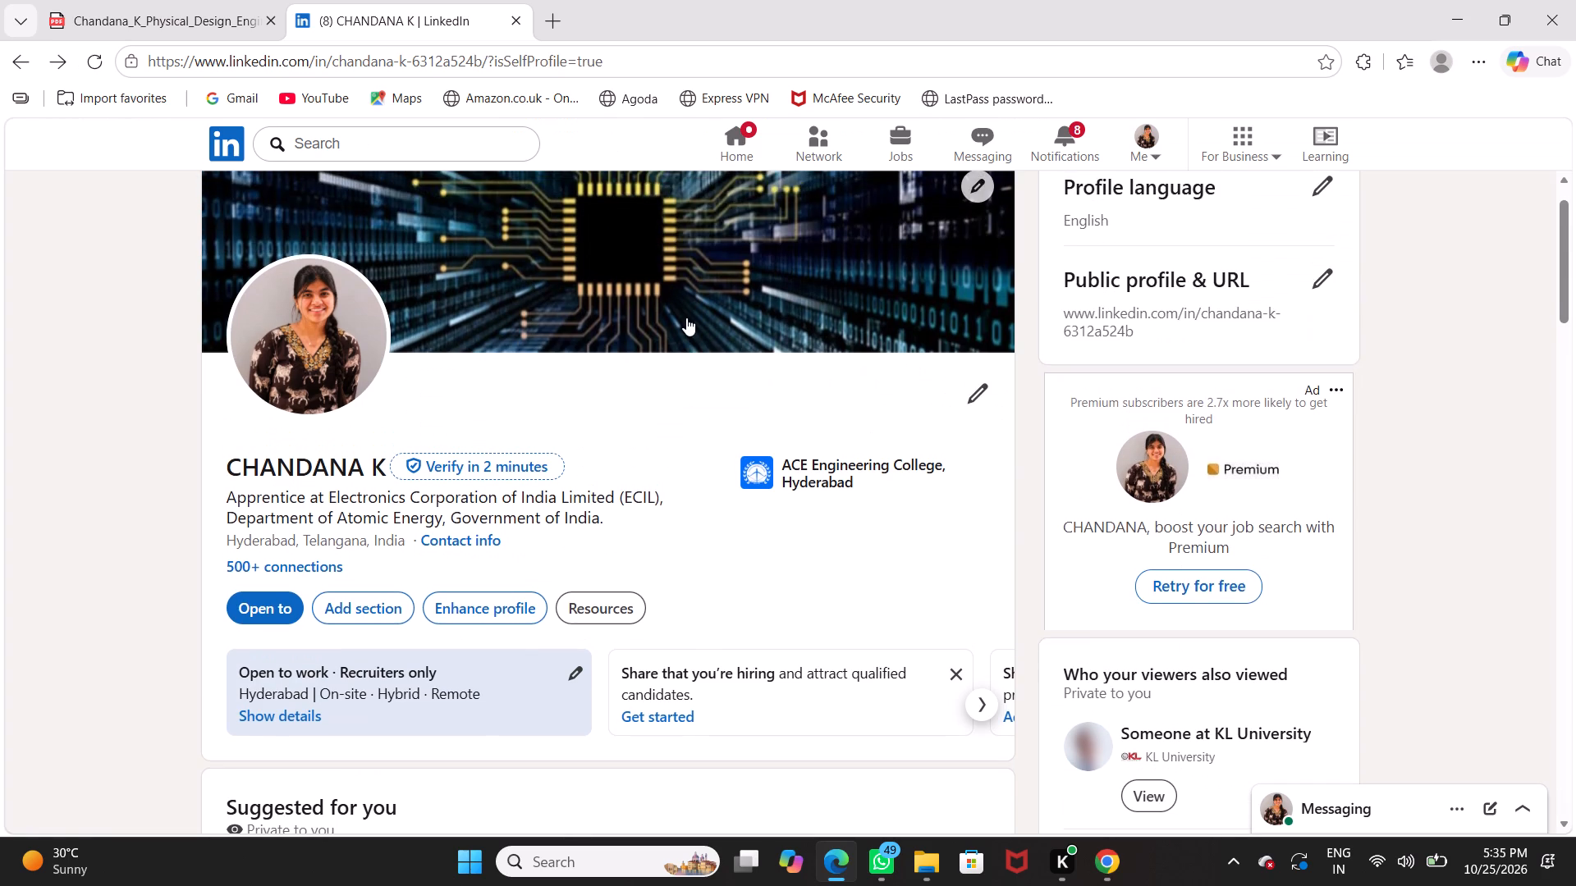
scroll(686, 317, "left", 1)
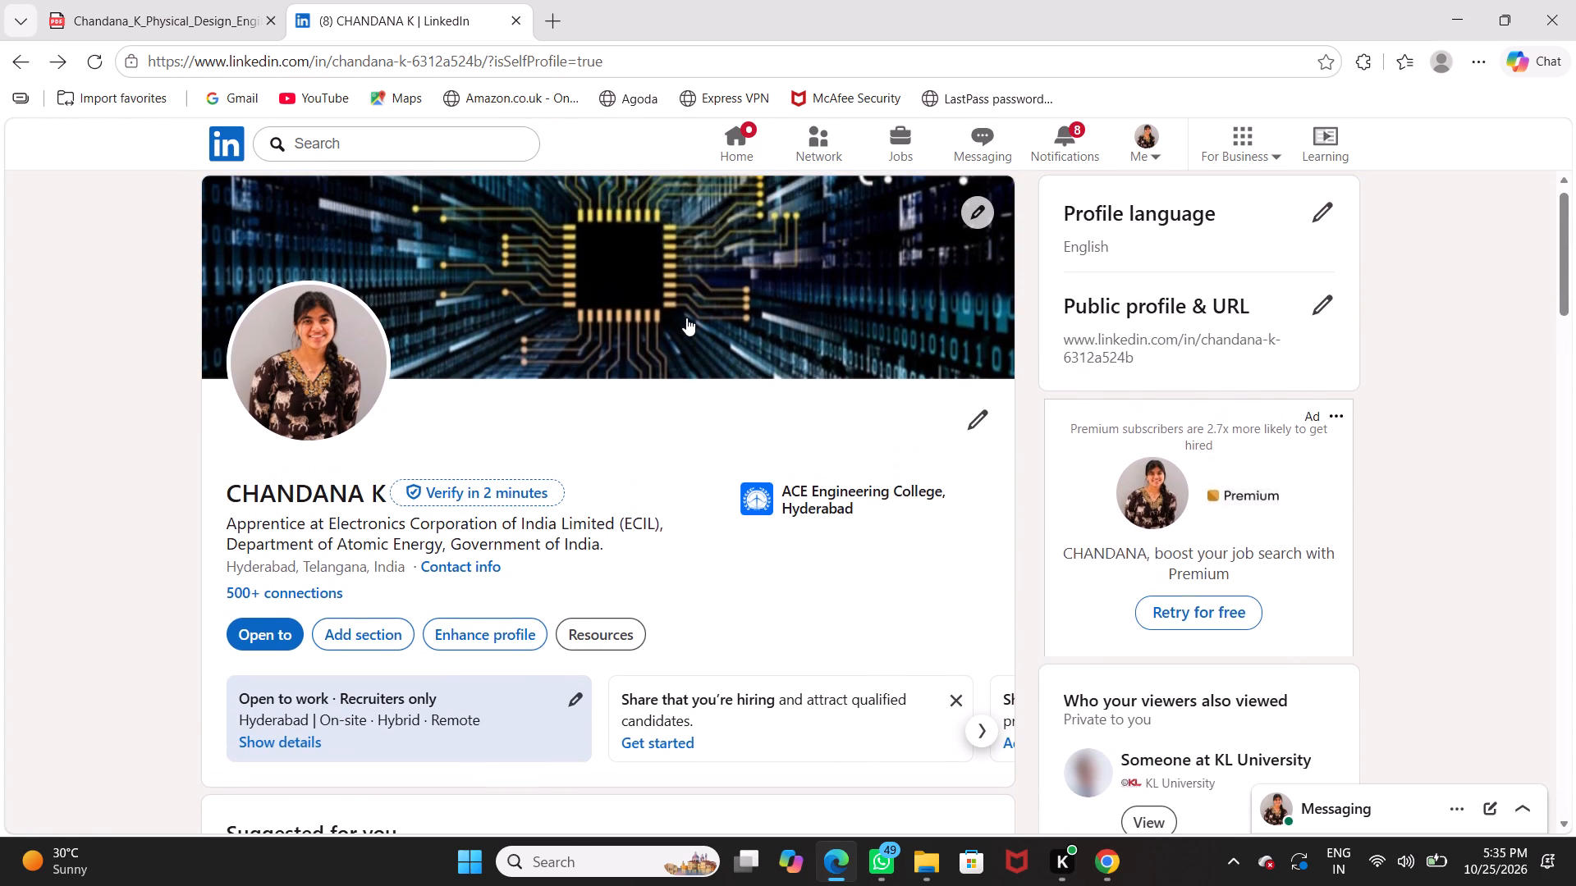
key("Print")
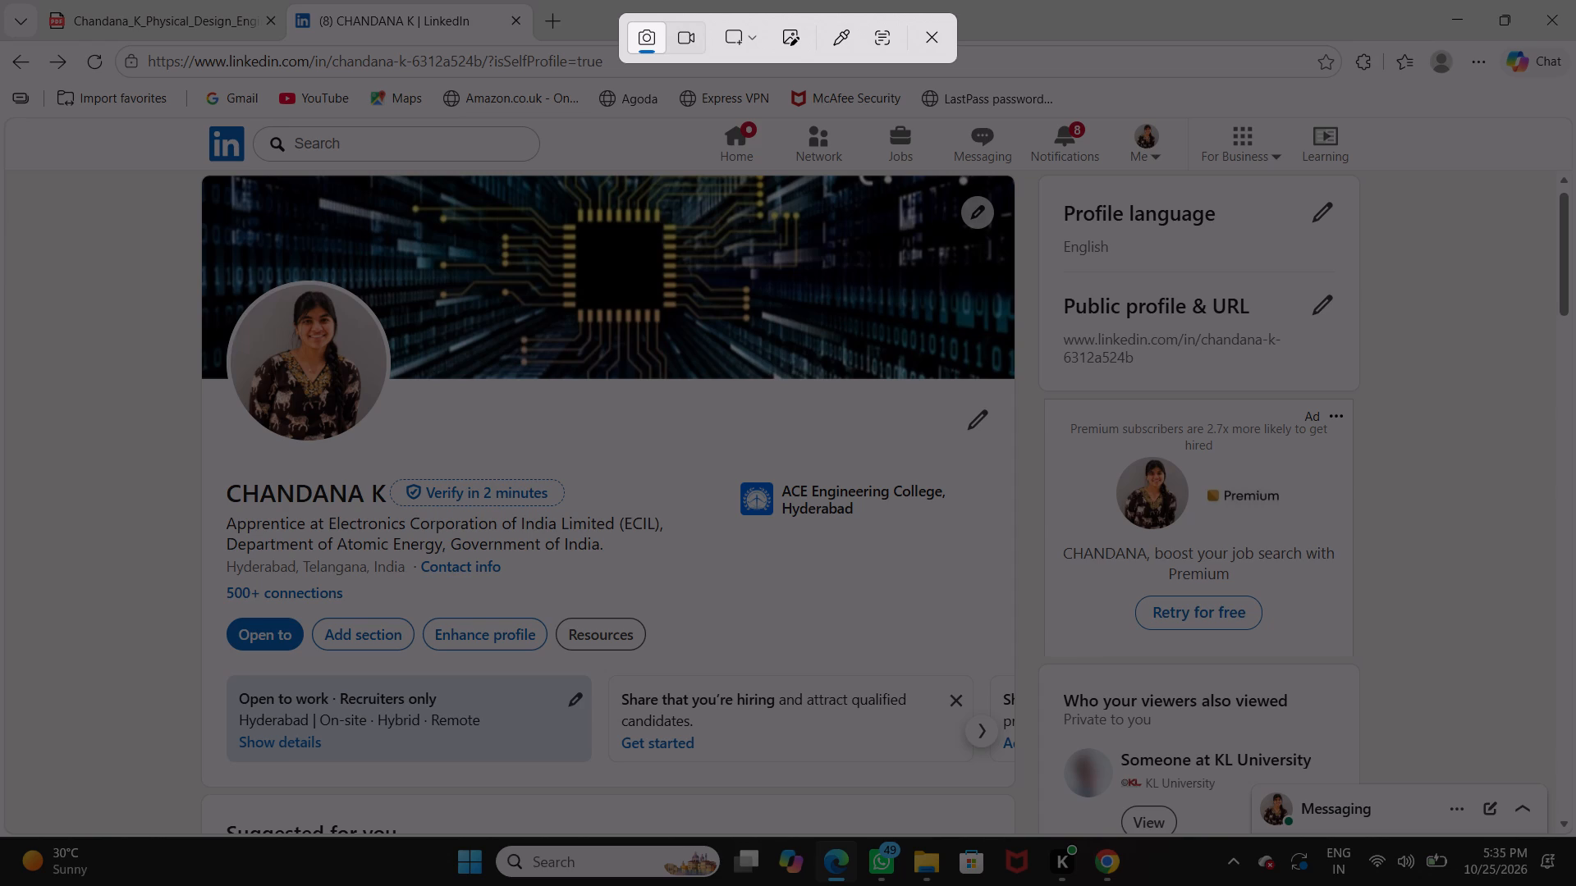
left_click_drag(208, 438, 789, 582)
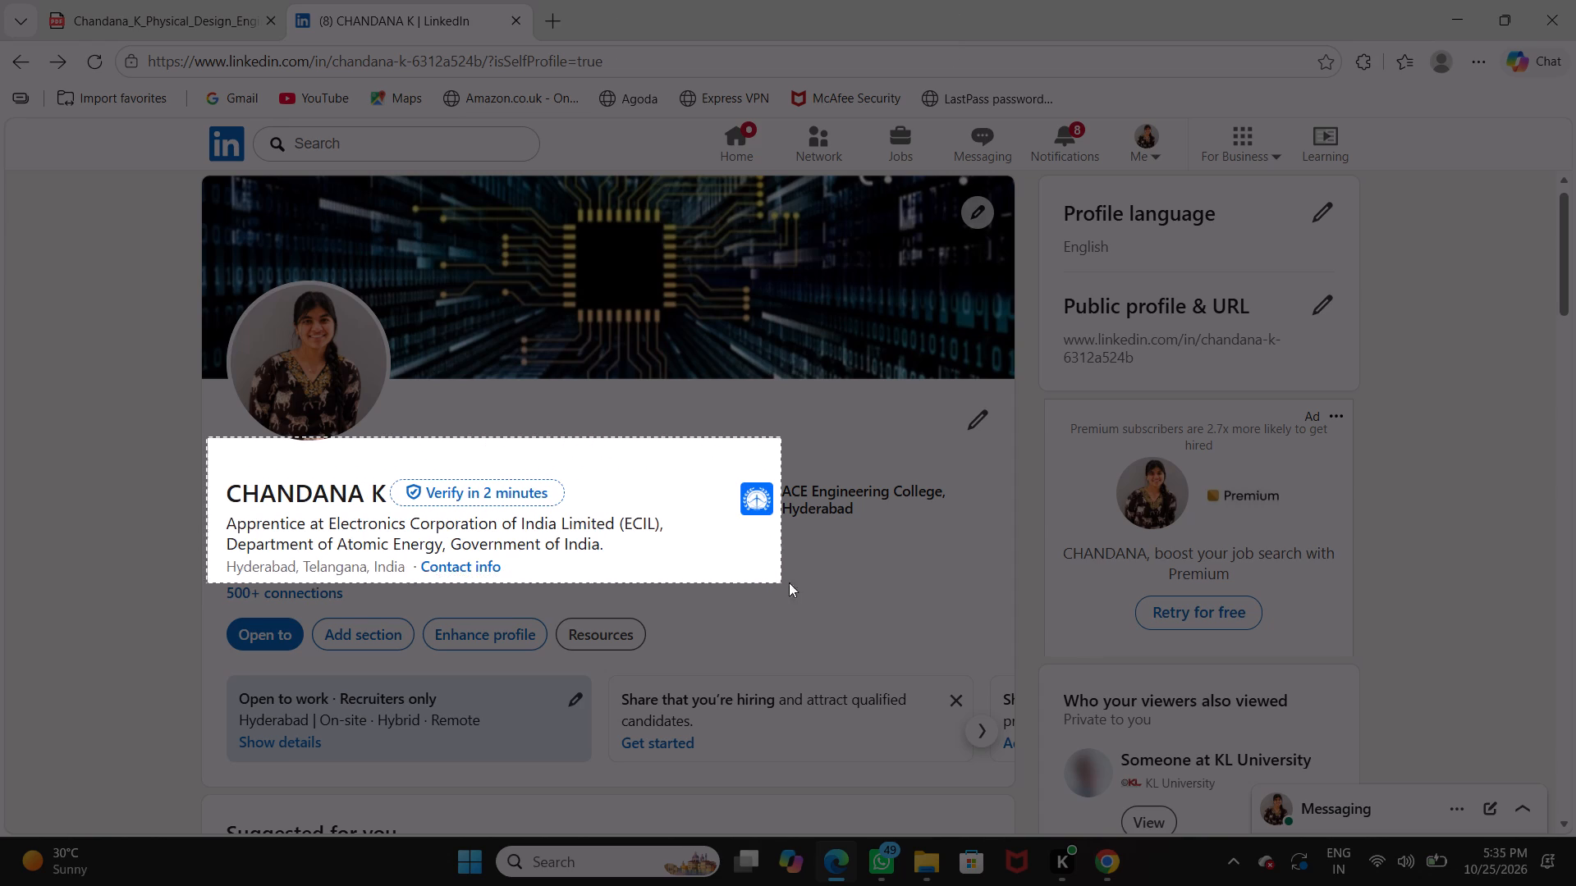
left_click_drag(789, 582, 983, 589)
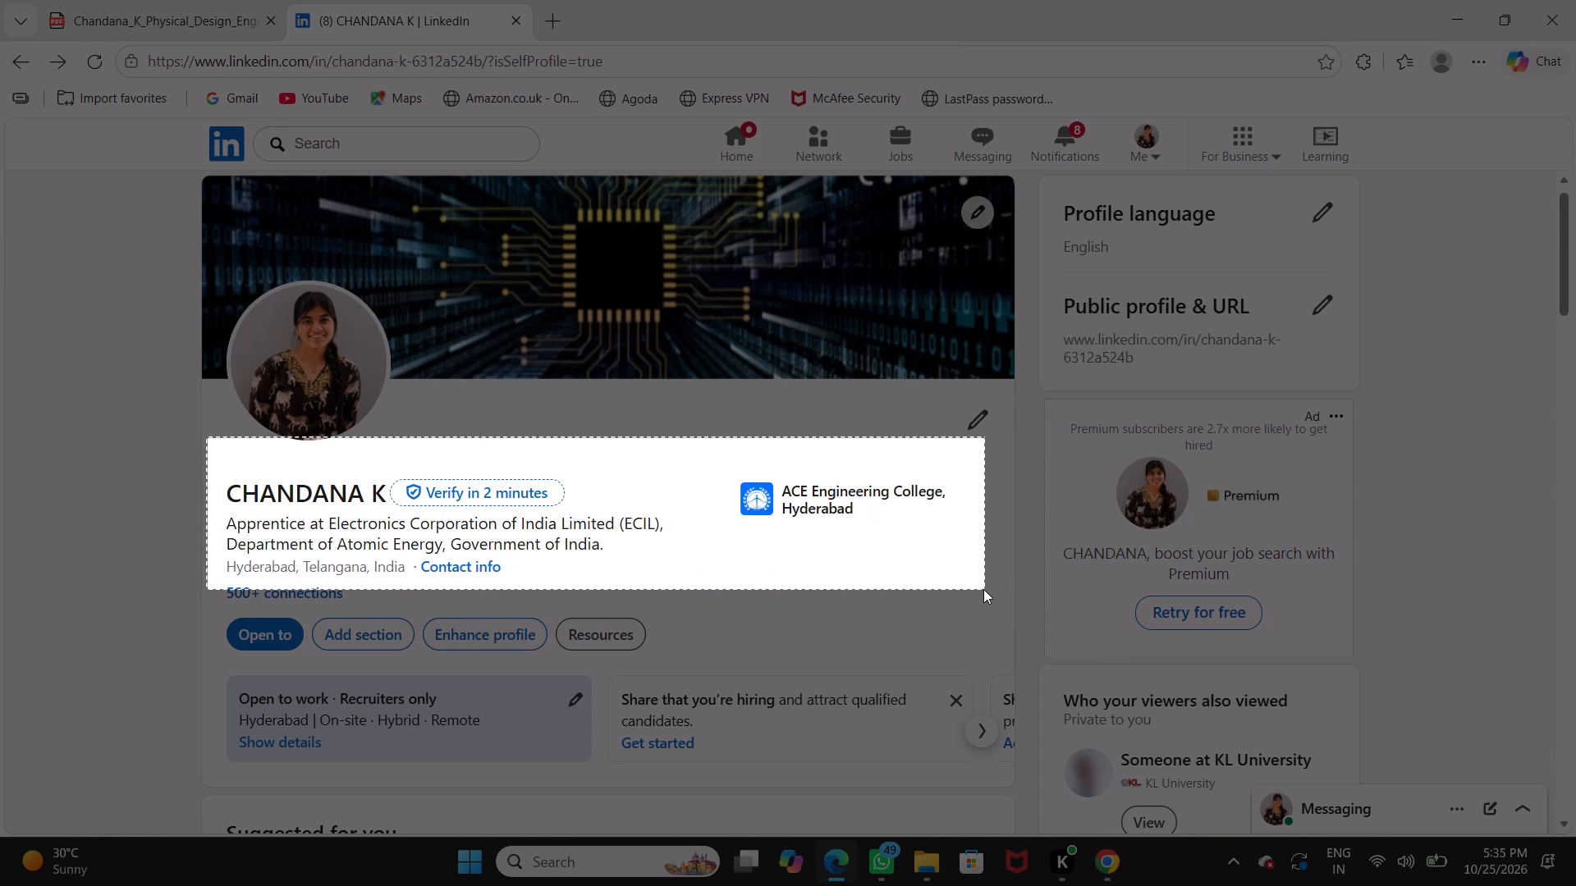
left_click_drag(983, 589, 995, 588)
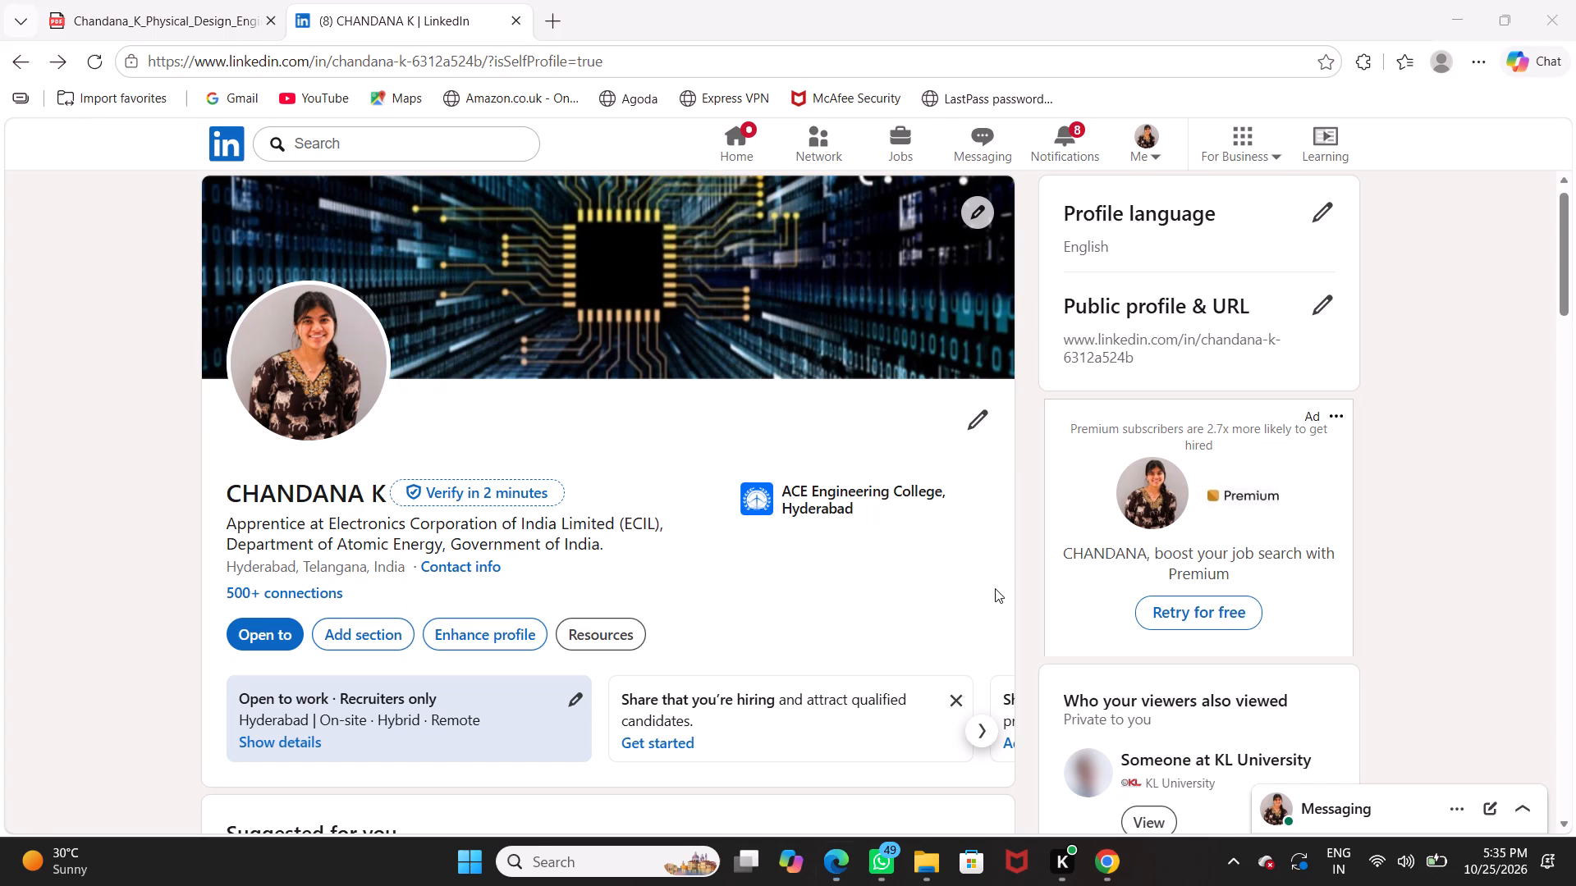
Reopen the profile intro for editing, look through its fields down to the contact info, and close it without changes.
left_click(978, 426)
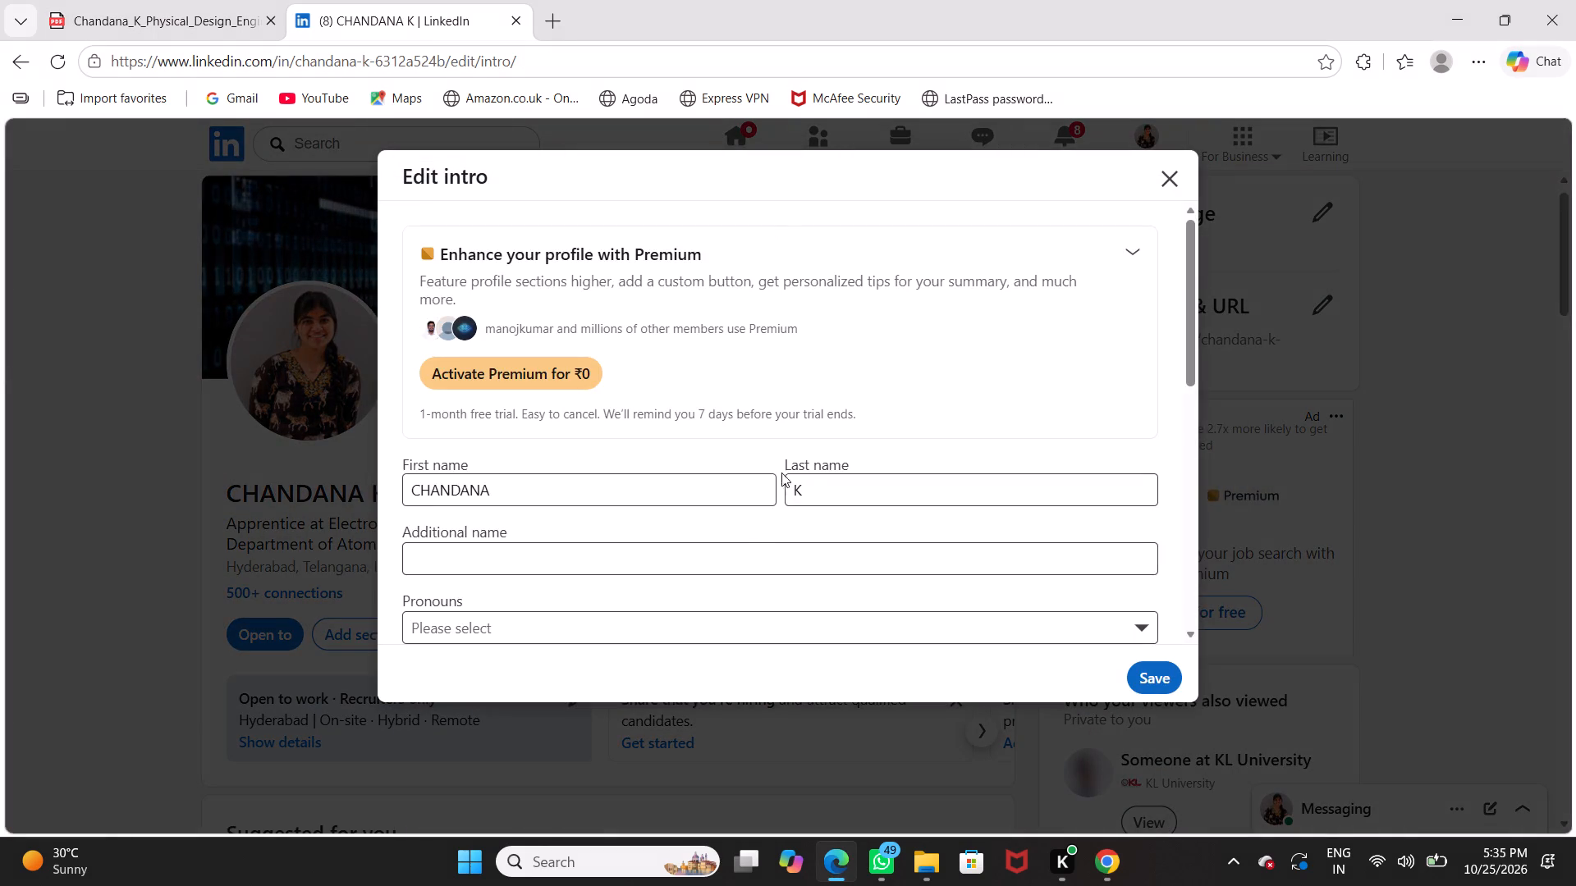
scroll(763, 560, "down", 5)
scroll(763, 560, "up", 6)
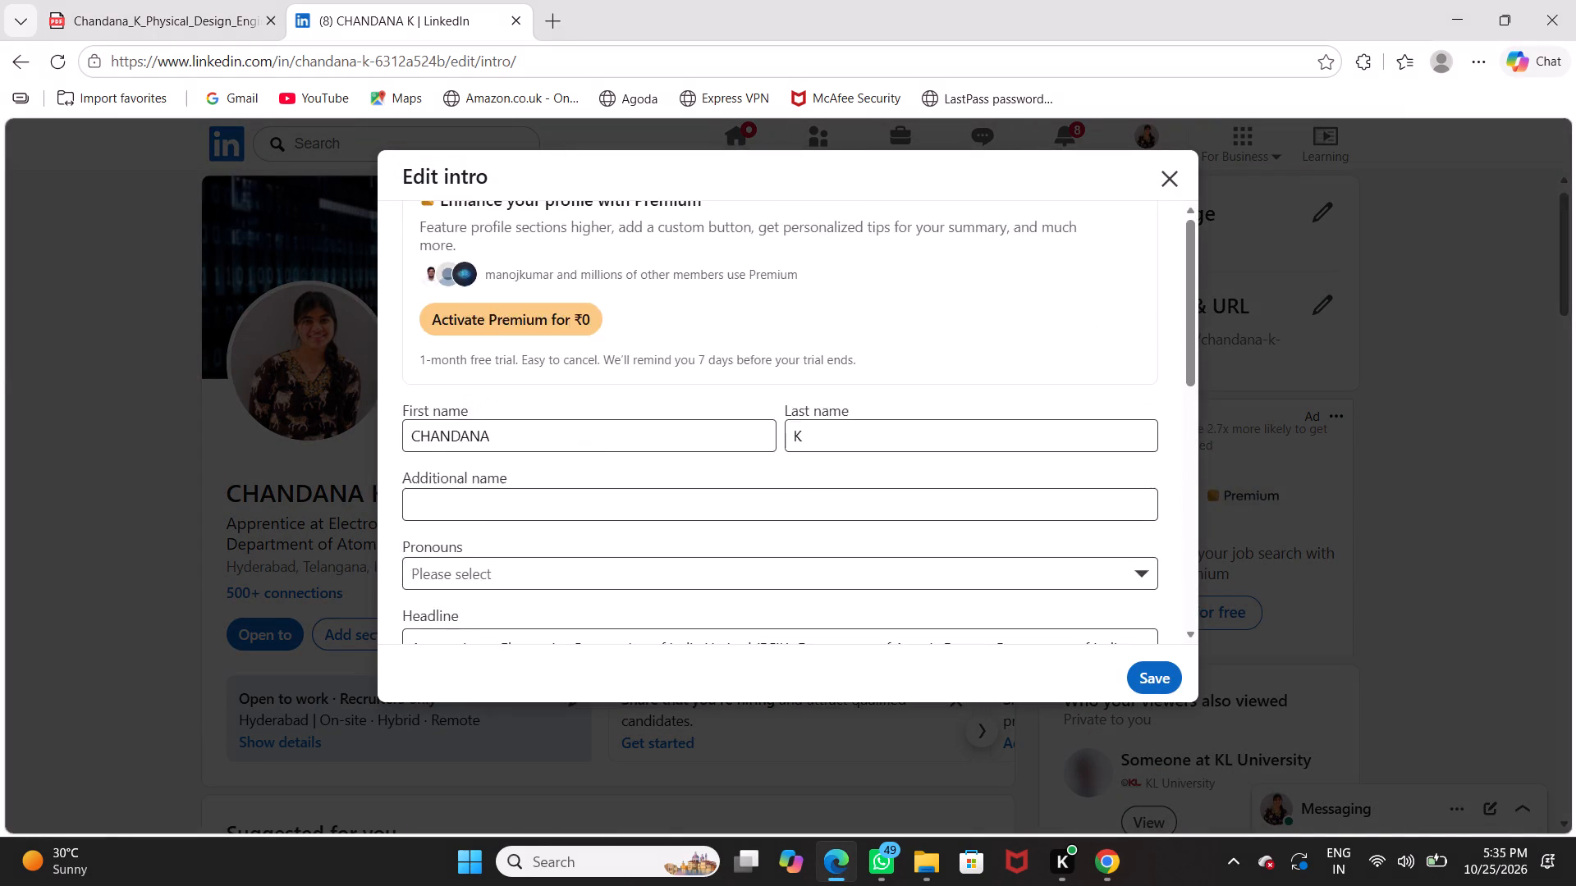
scroll(694, 534, "down", 6)
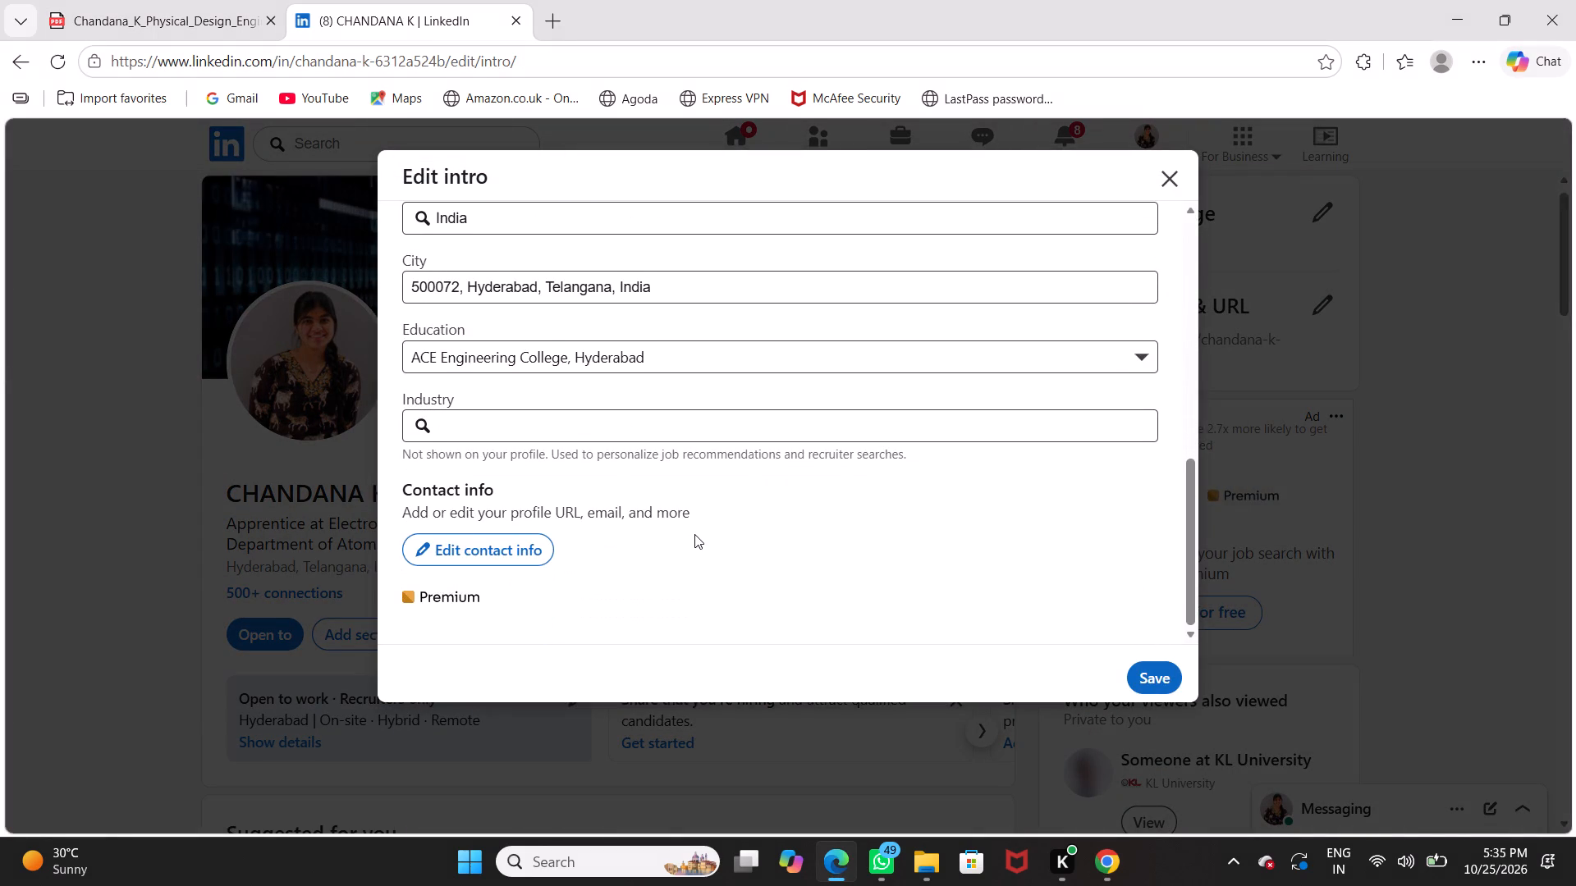
left_click(1175, 174)
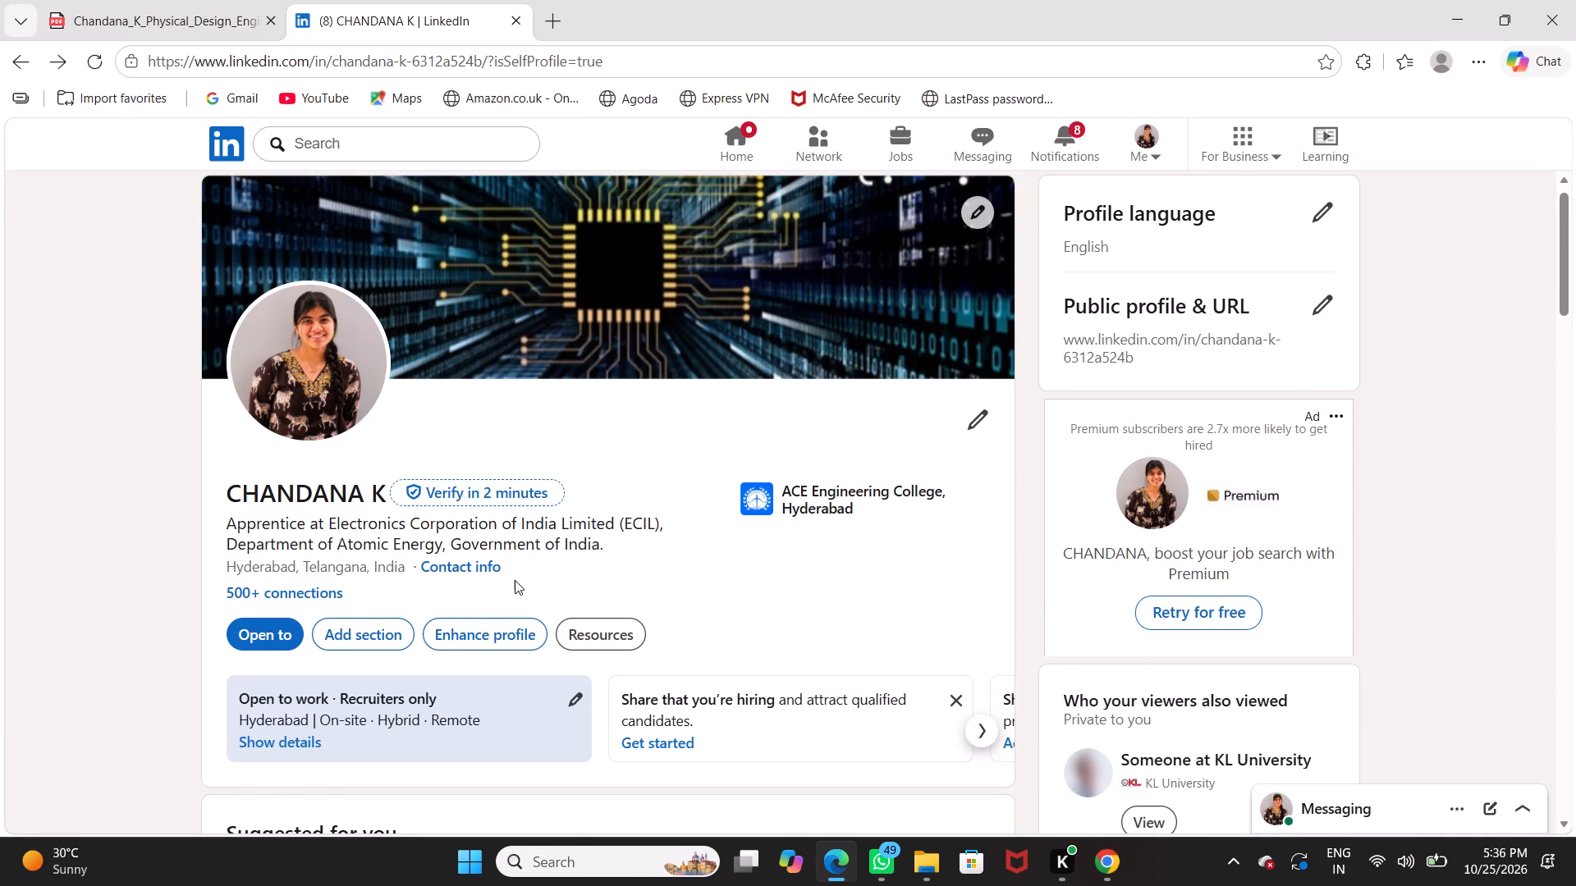
Look through the sections that can be added to the profile, from Position down to Causes, and close the list.
scroll(515, 580, "down", 2)
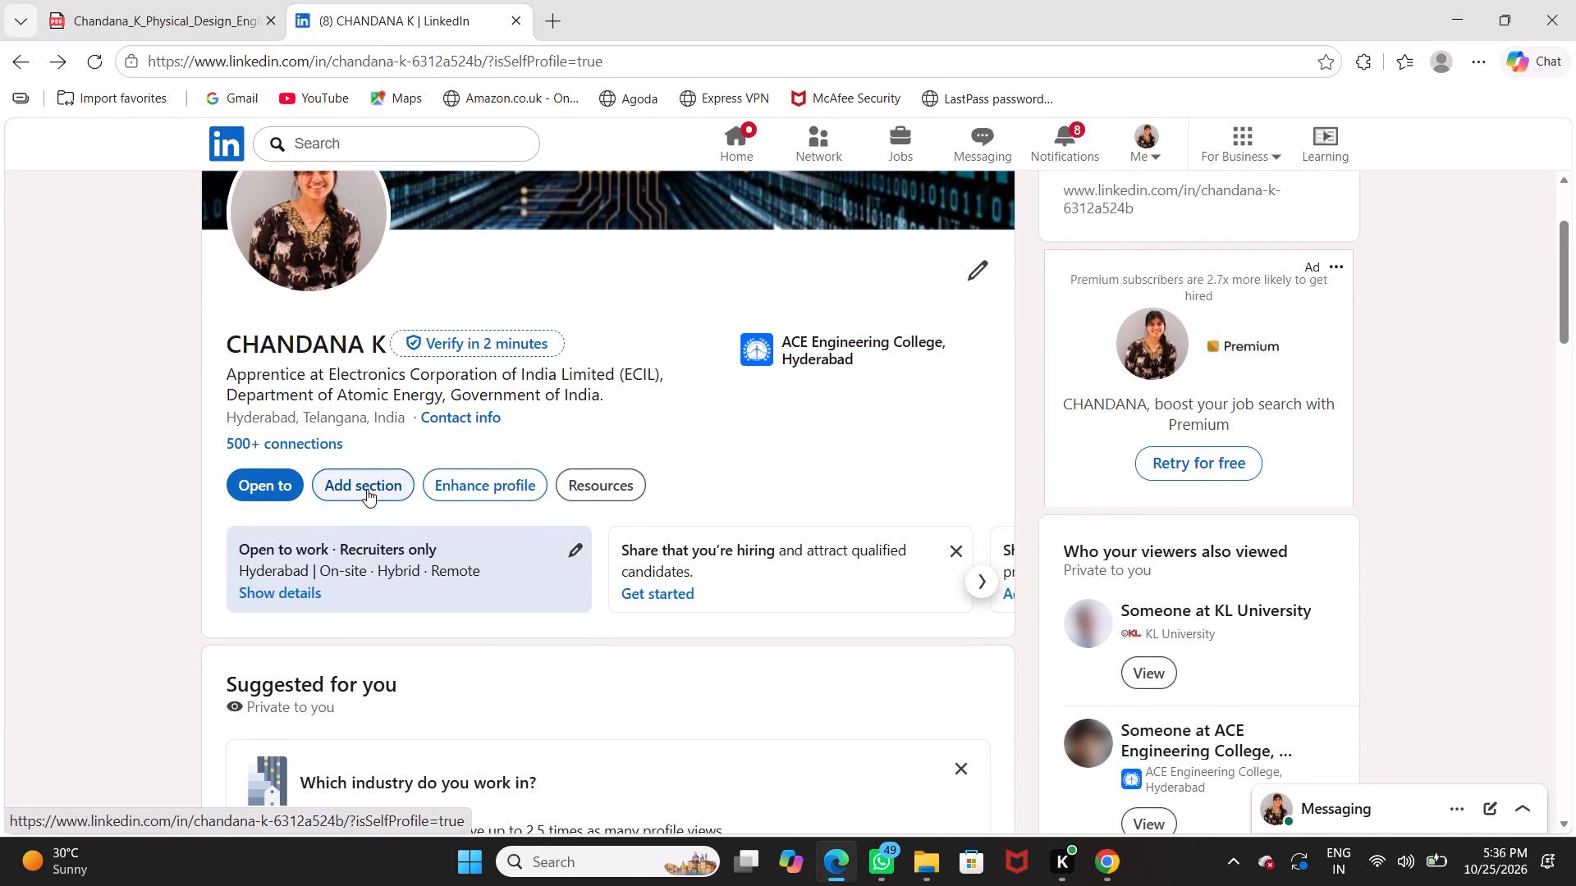
left_click(367, 489)
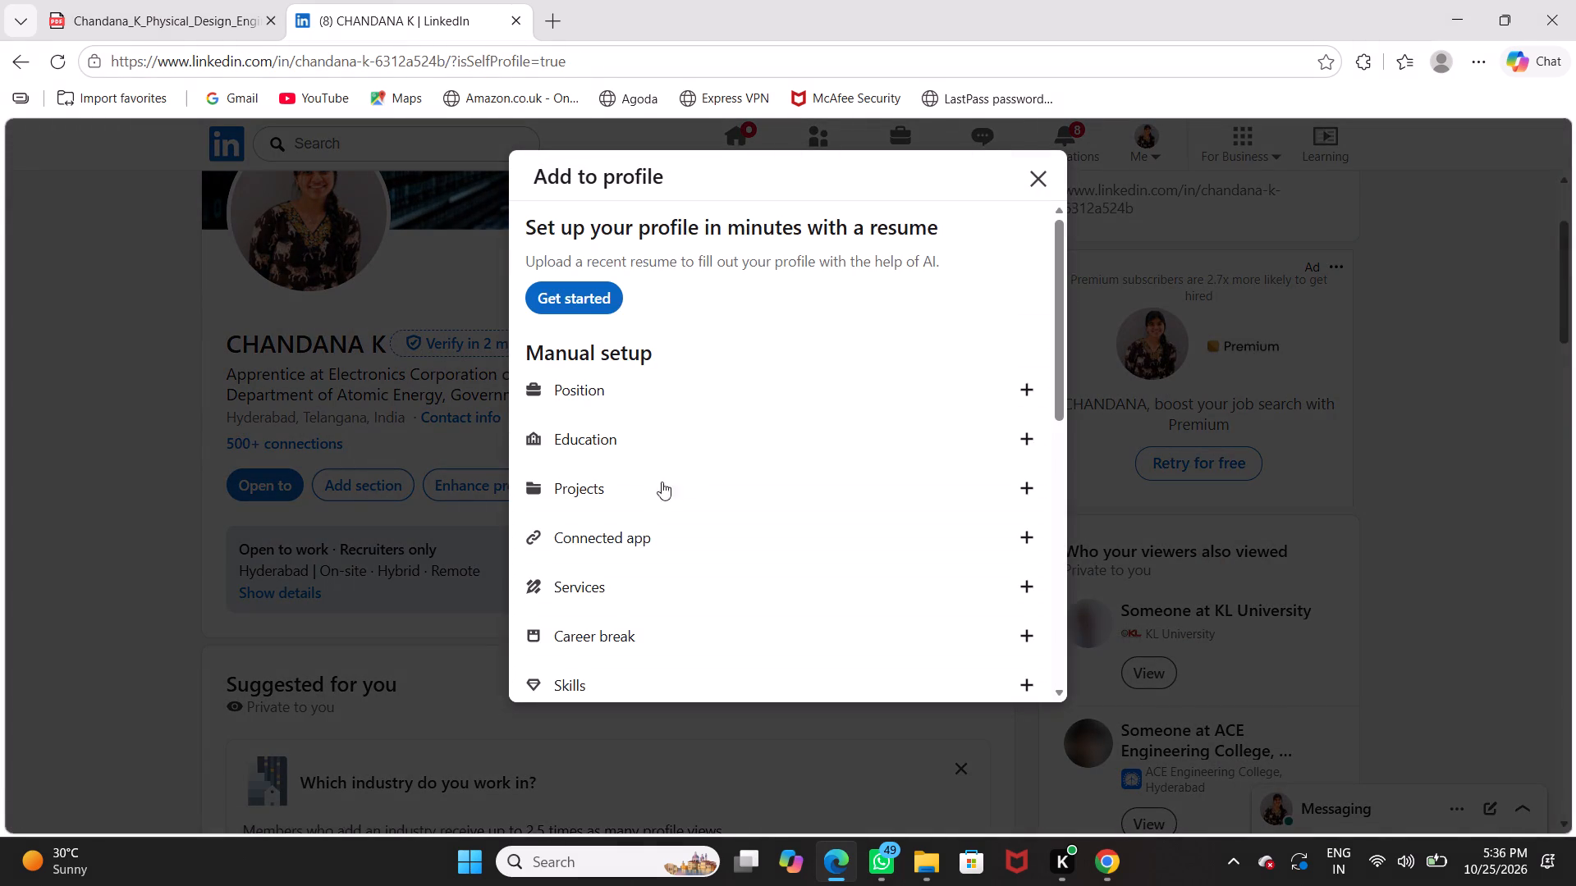
scroll(680, 489, "down", 2)
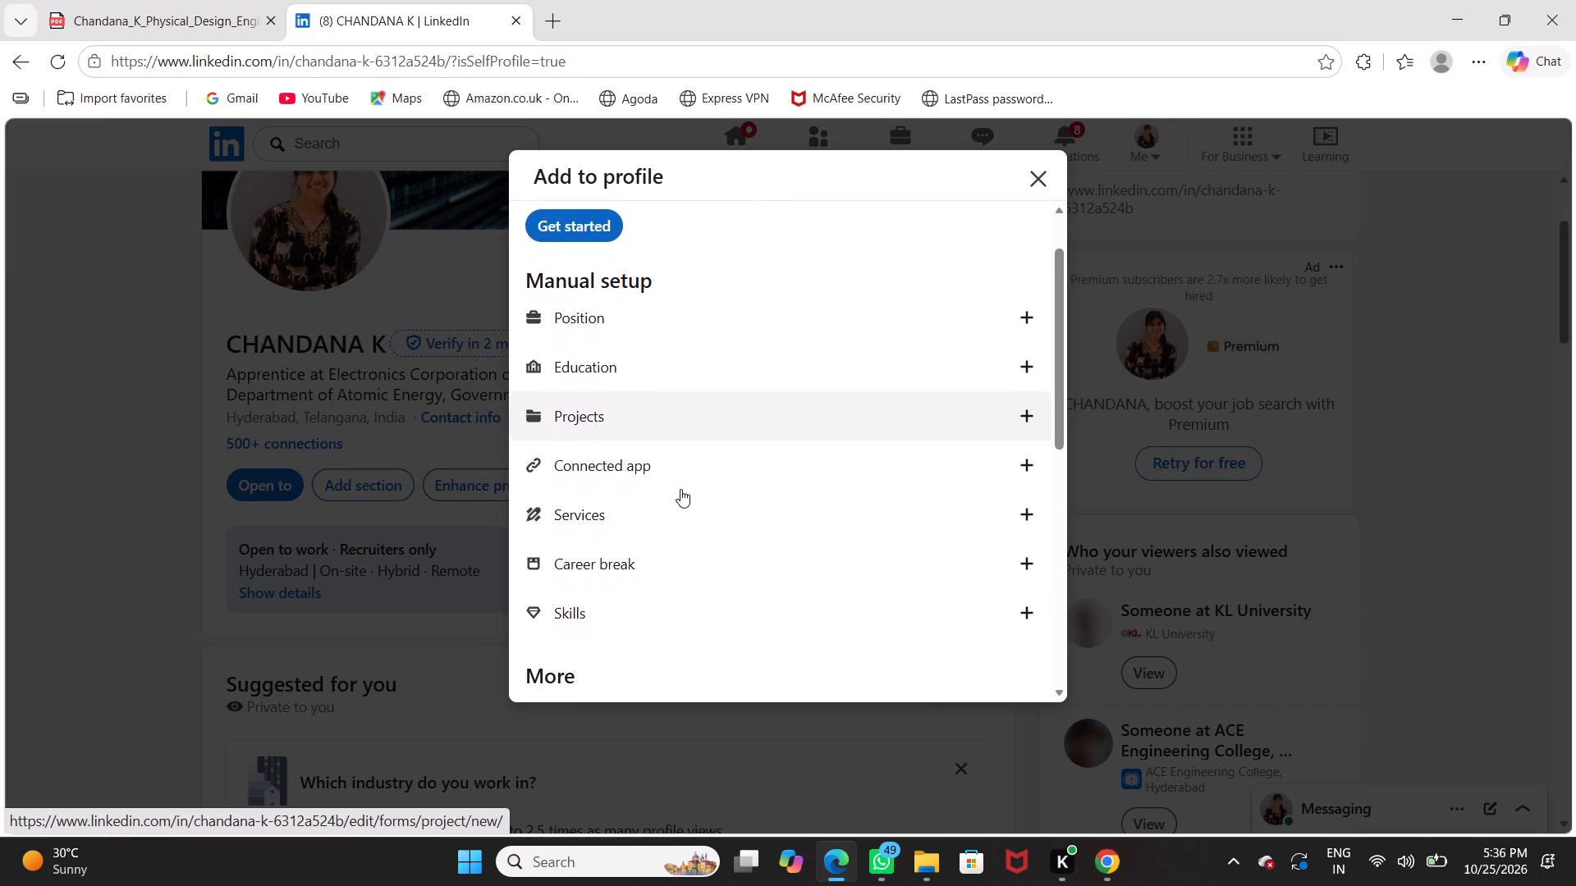
scroll(680, 489, "down", 4)
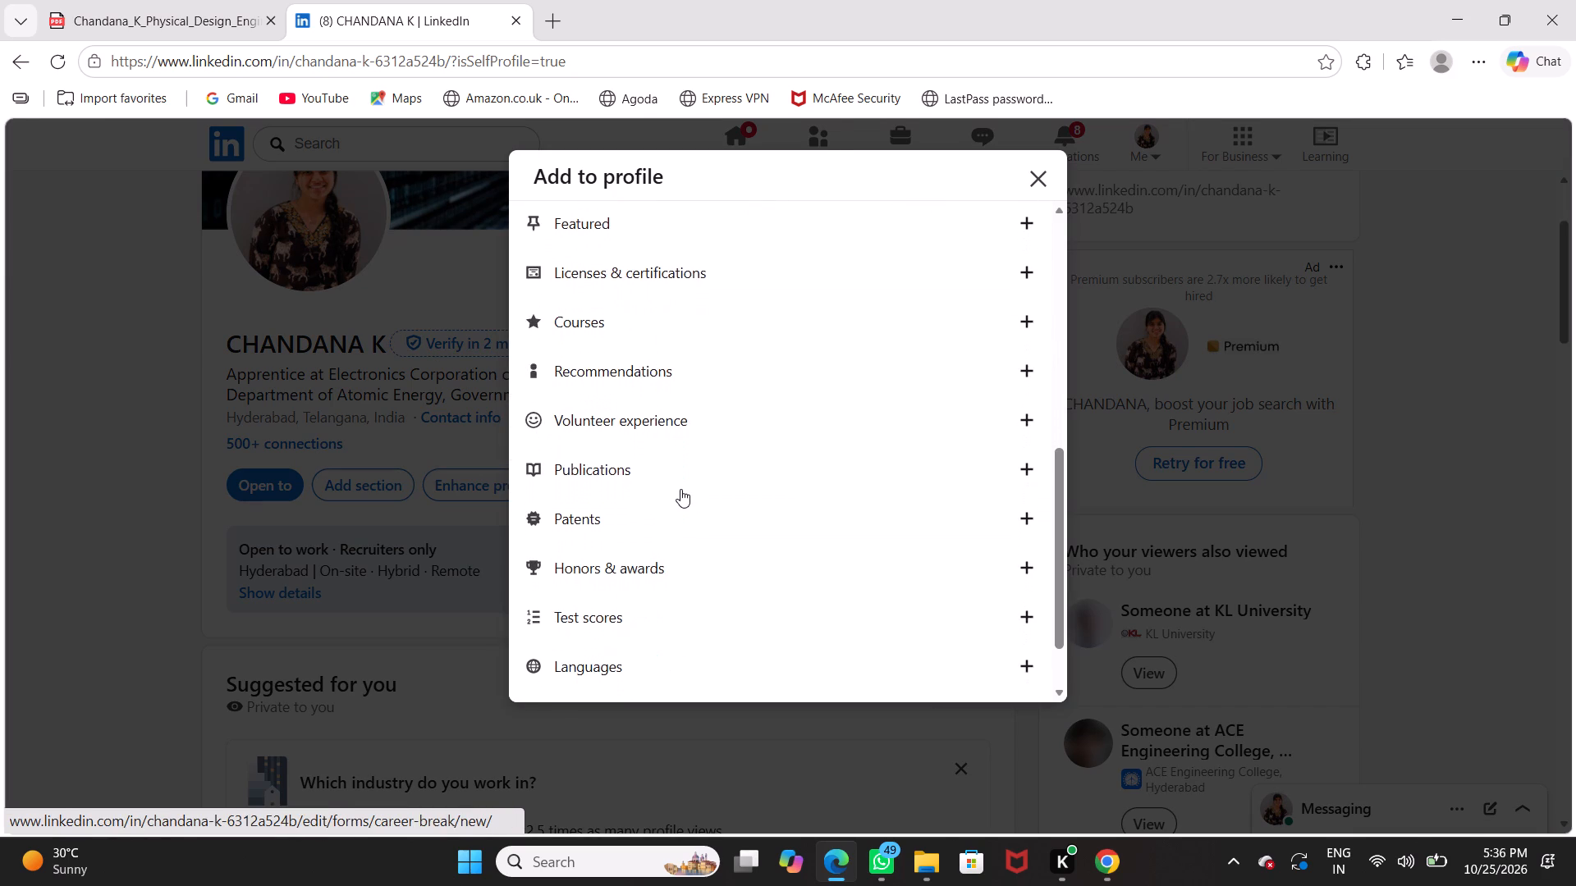
scroll(680, 489, "down", 4)
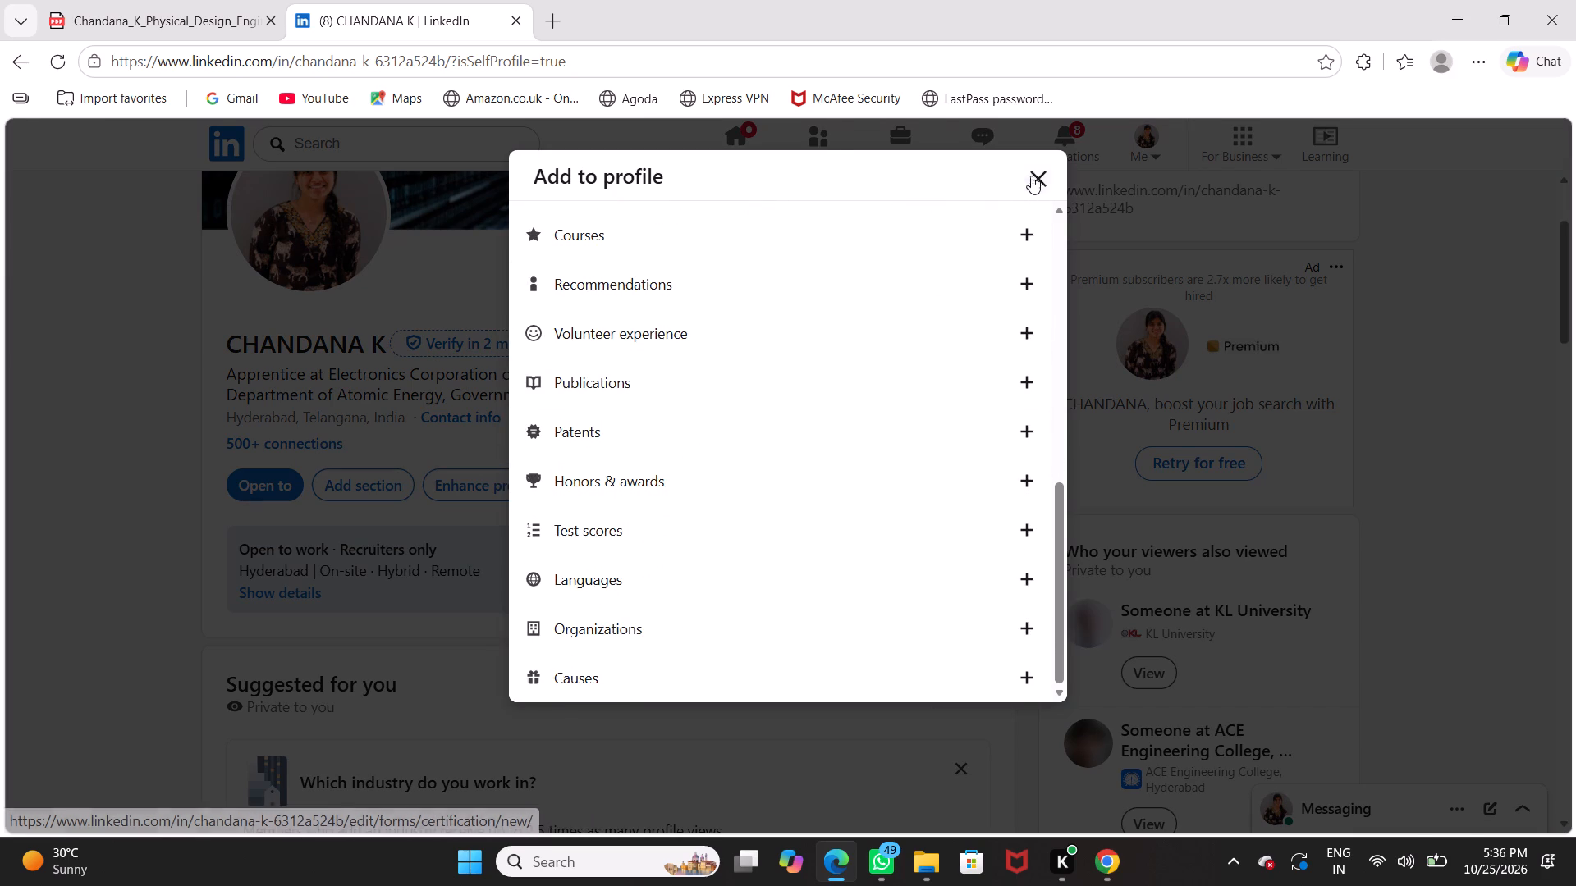
left_click(1033, 176)
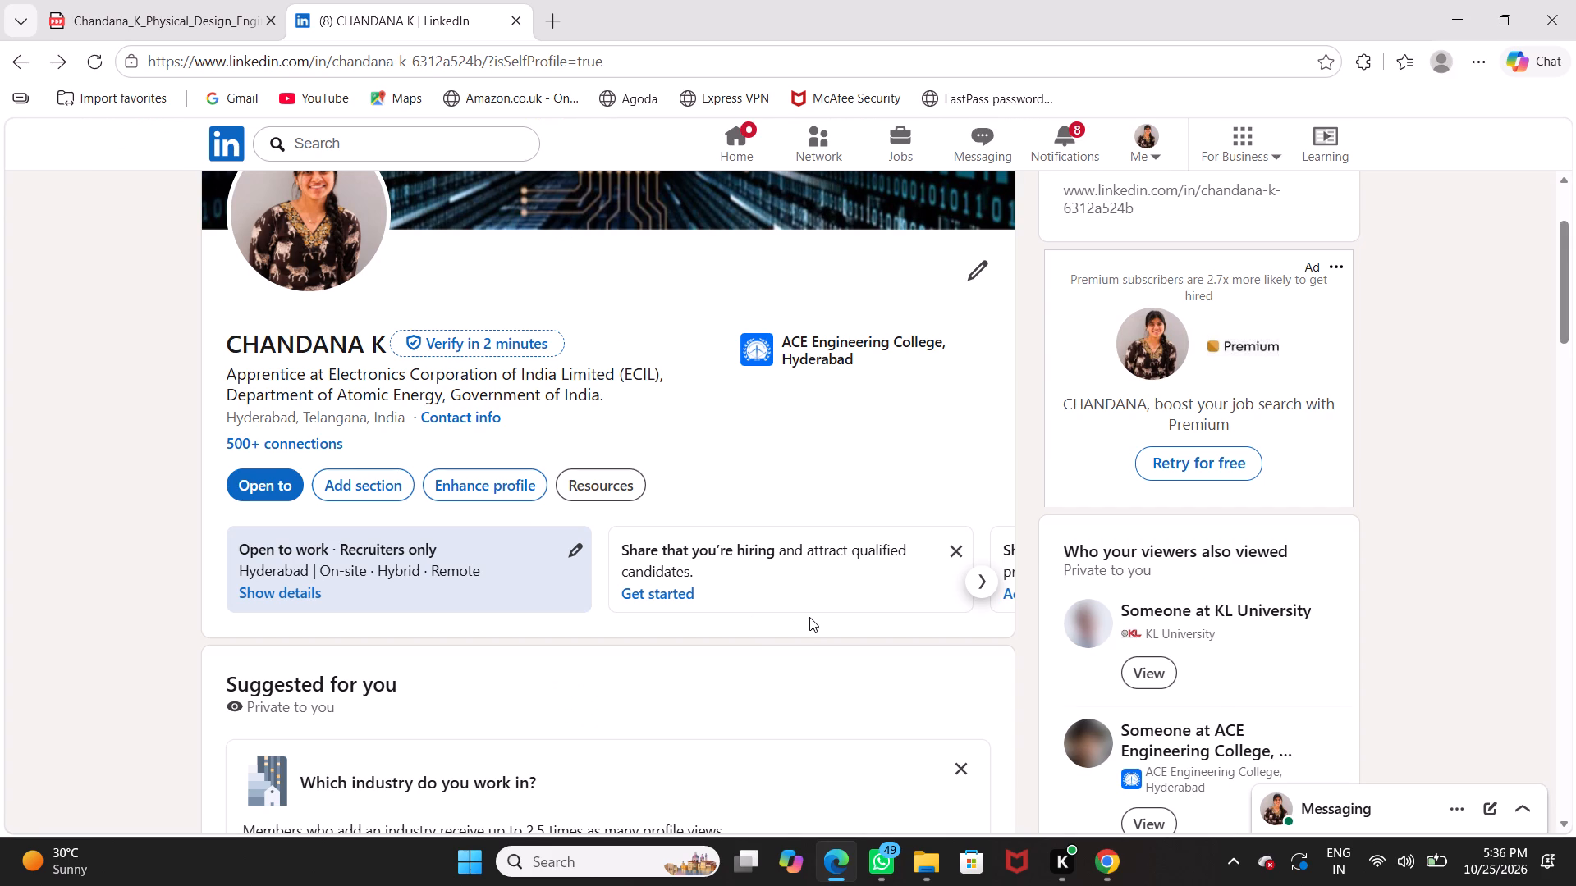
View the Enhance profile offer and dismiss it.
left_click(470, 496)
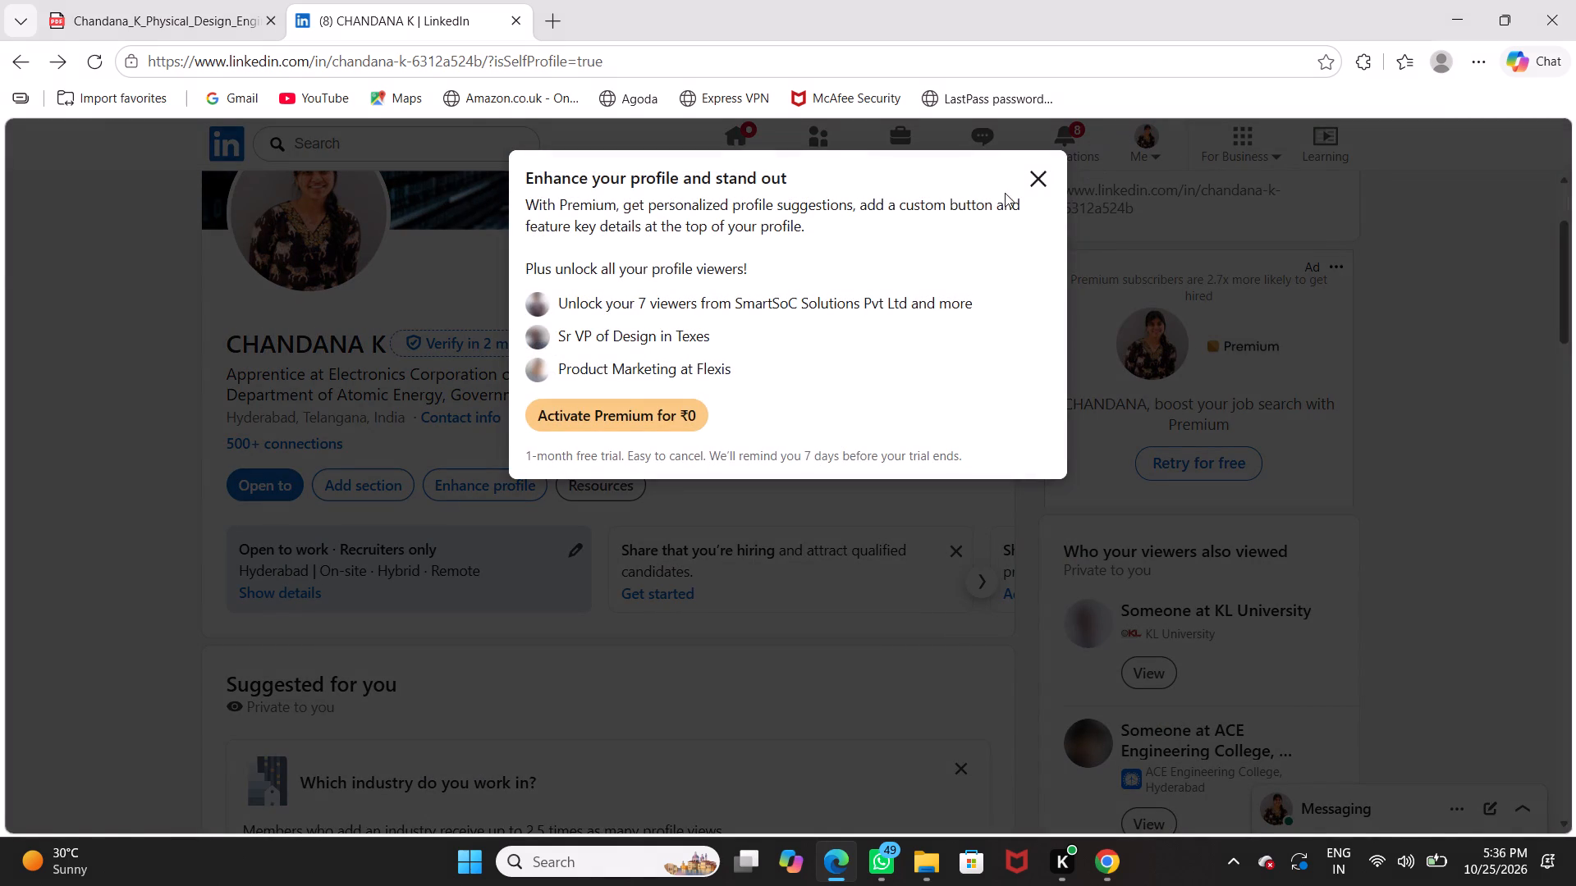
left_click_drag(1004, 194, 1030, 185)
left_click(1030, 185)
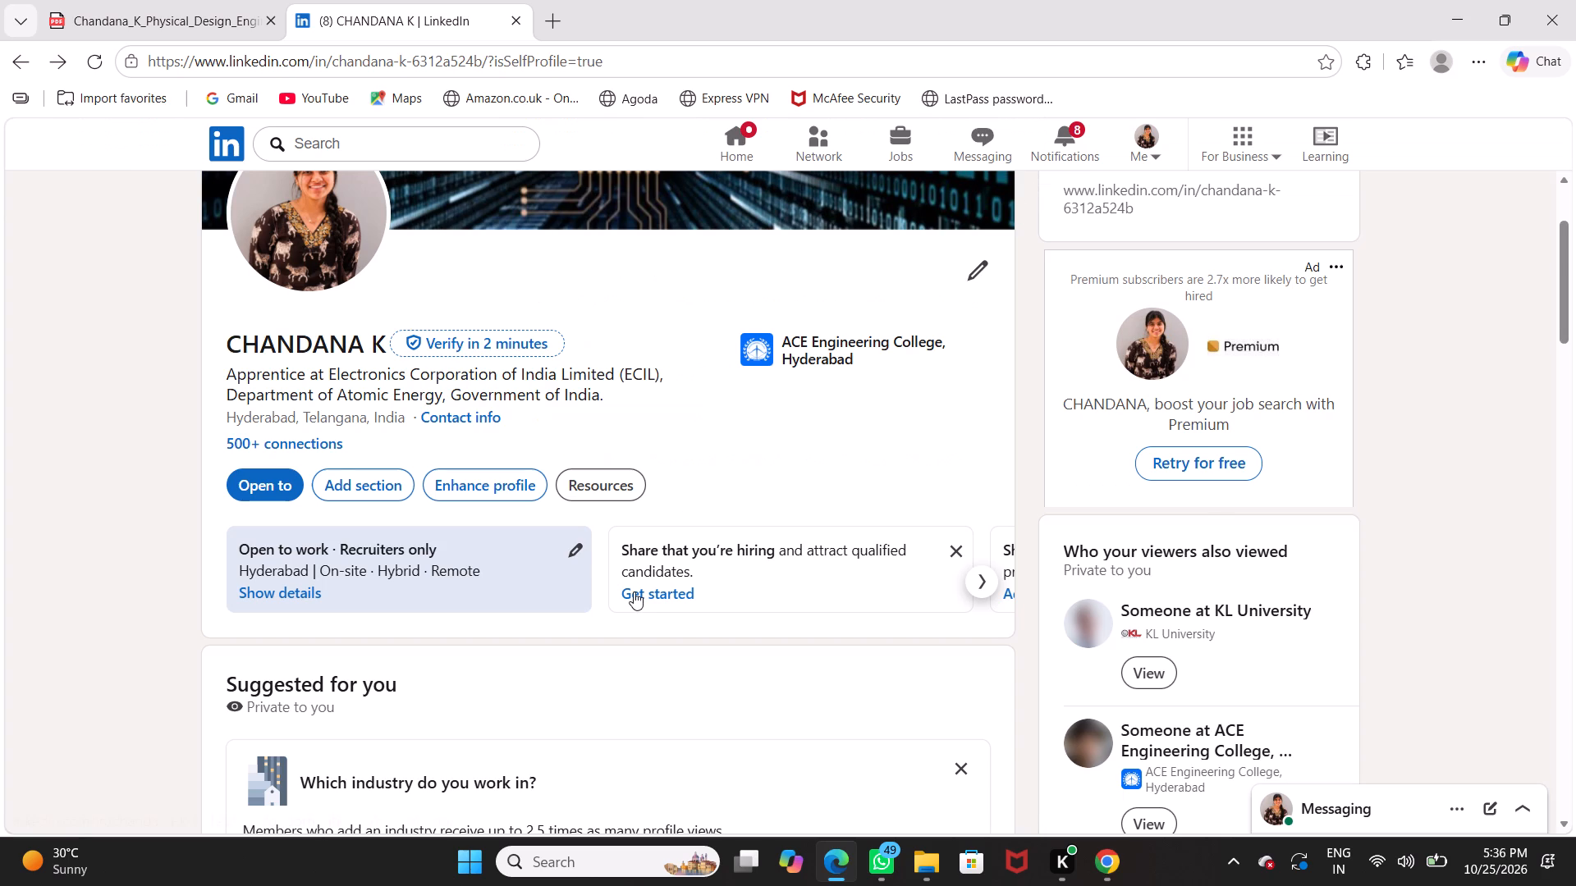
Open the Open to work job preferences for editing and exit the setup without changing them.
scroll(634, 591, "down", 1)
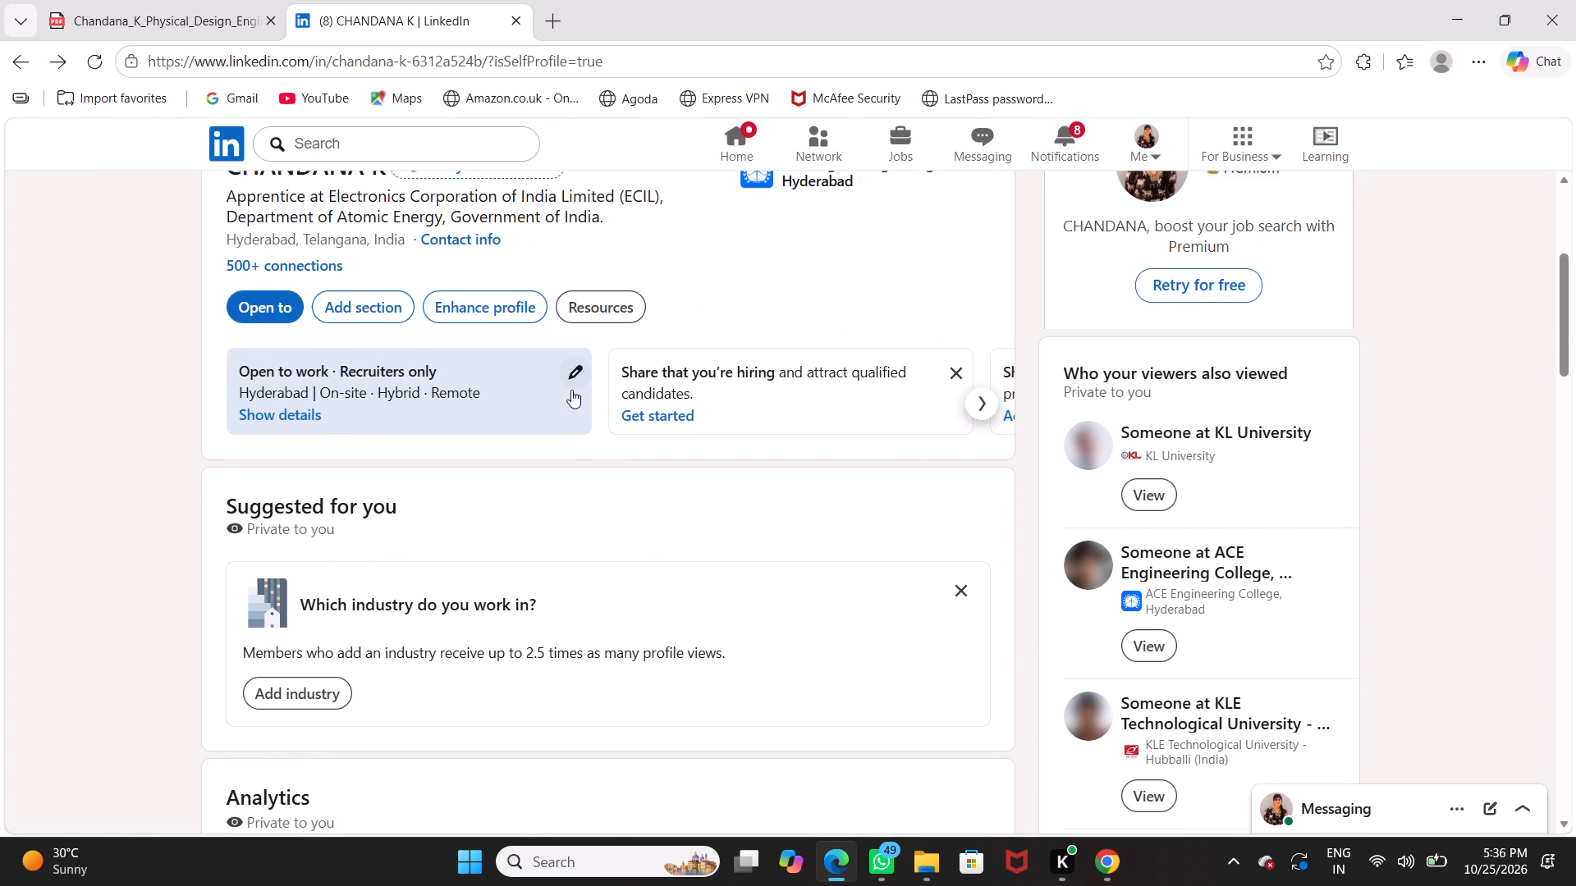
left_click(571, 377)
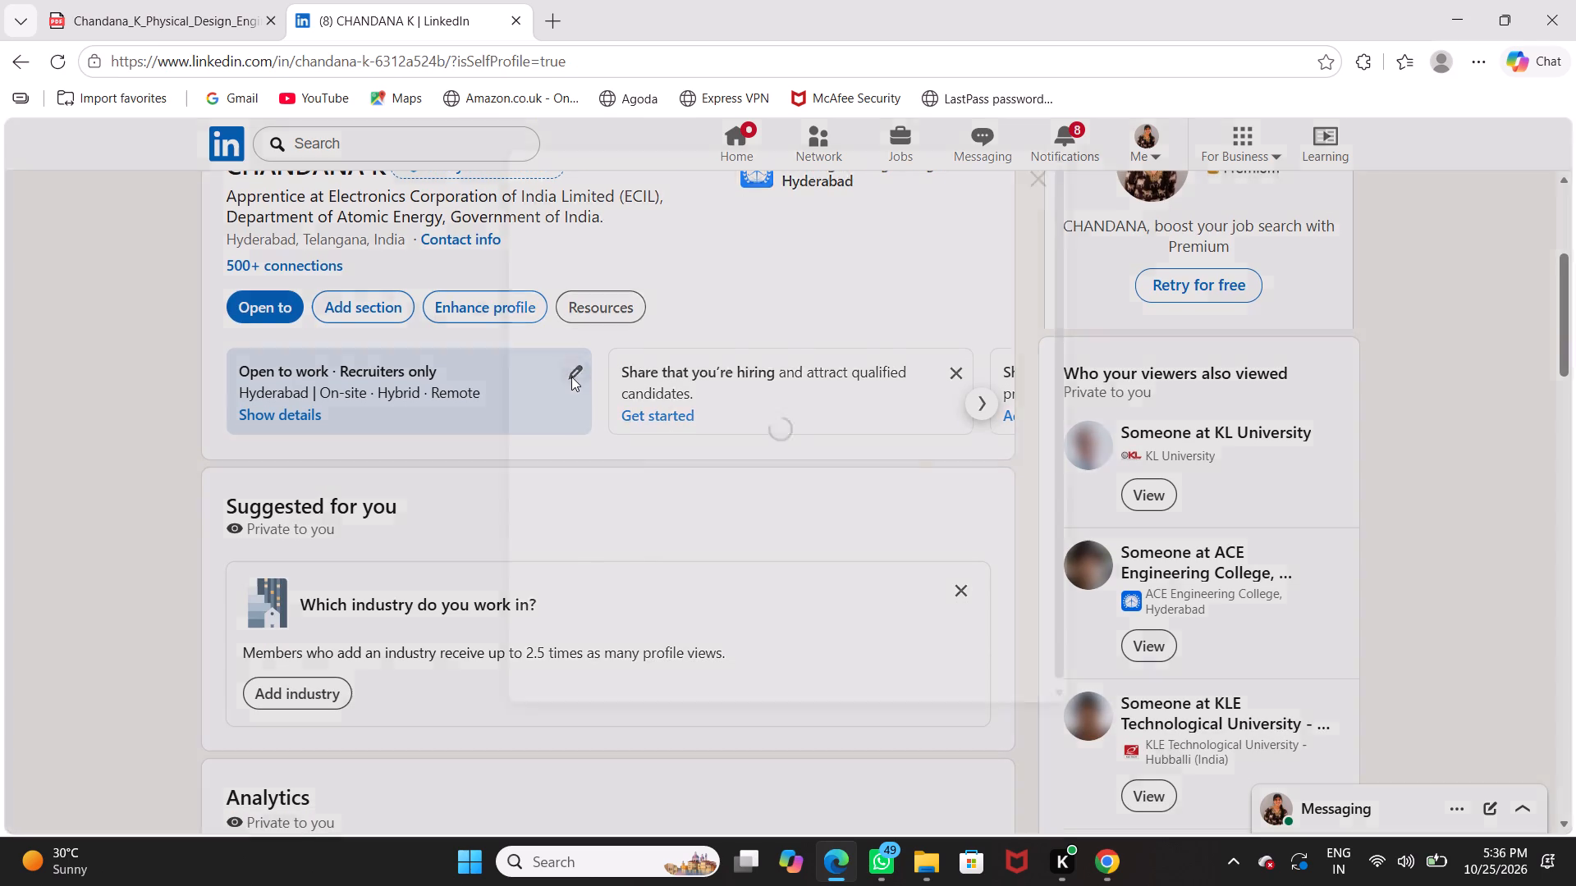
left_click(1037, 180)
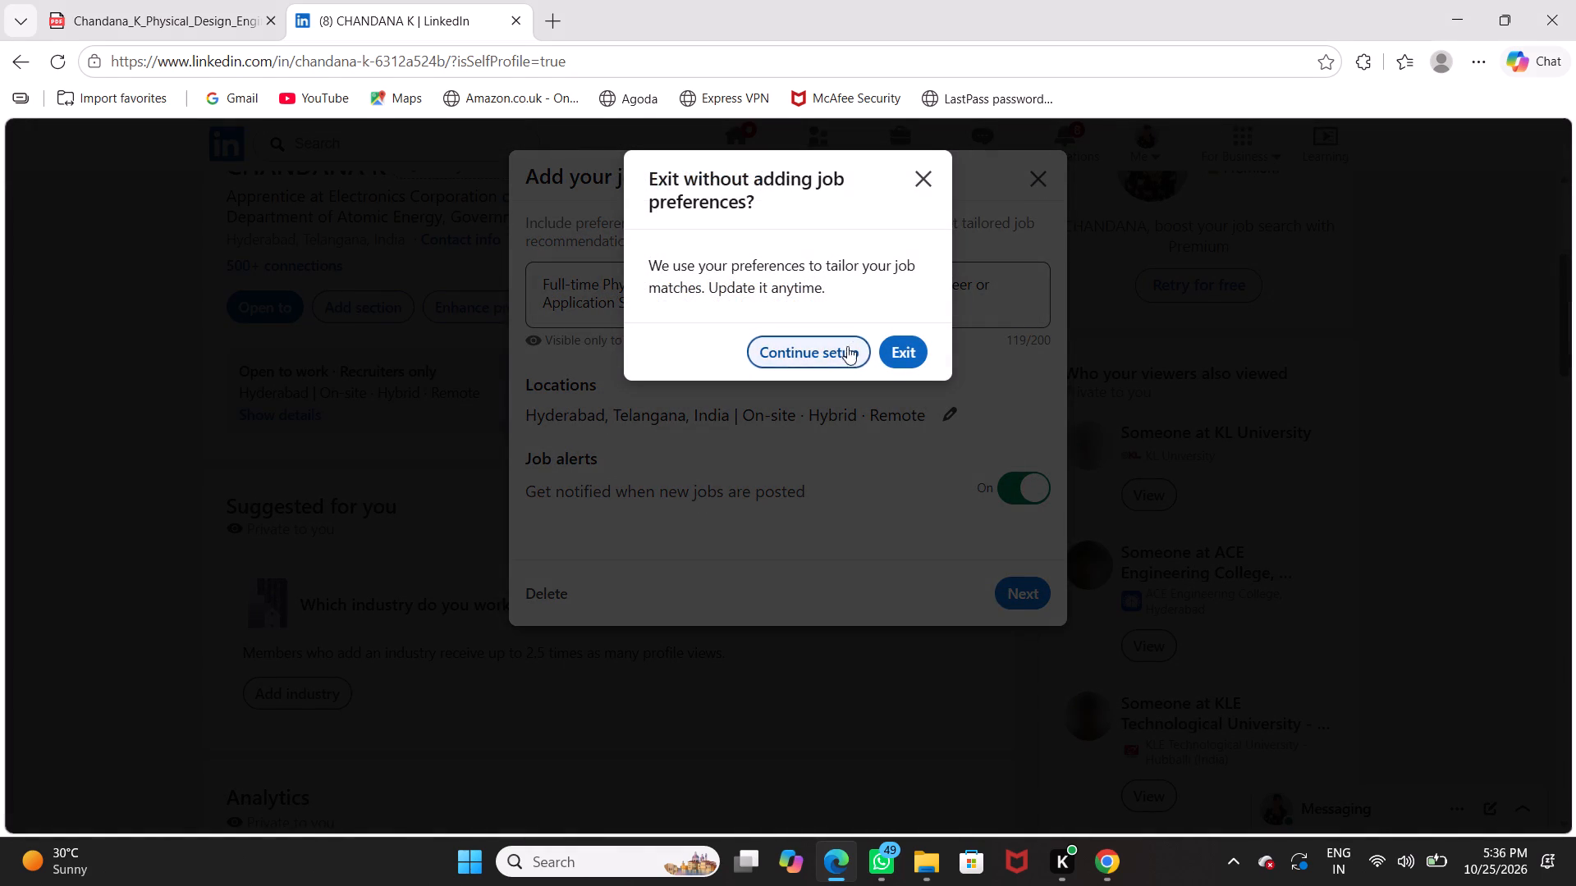
left_click(888, 351)
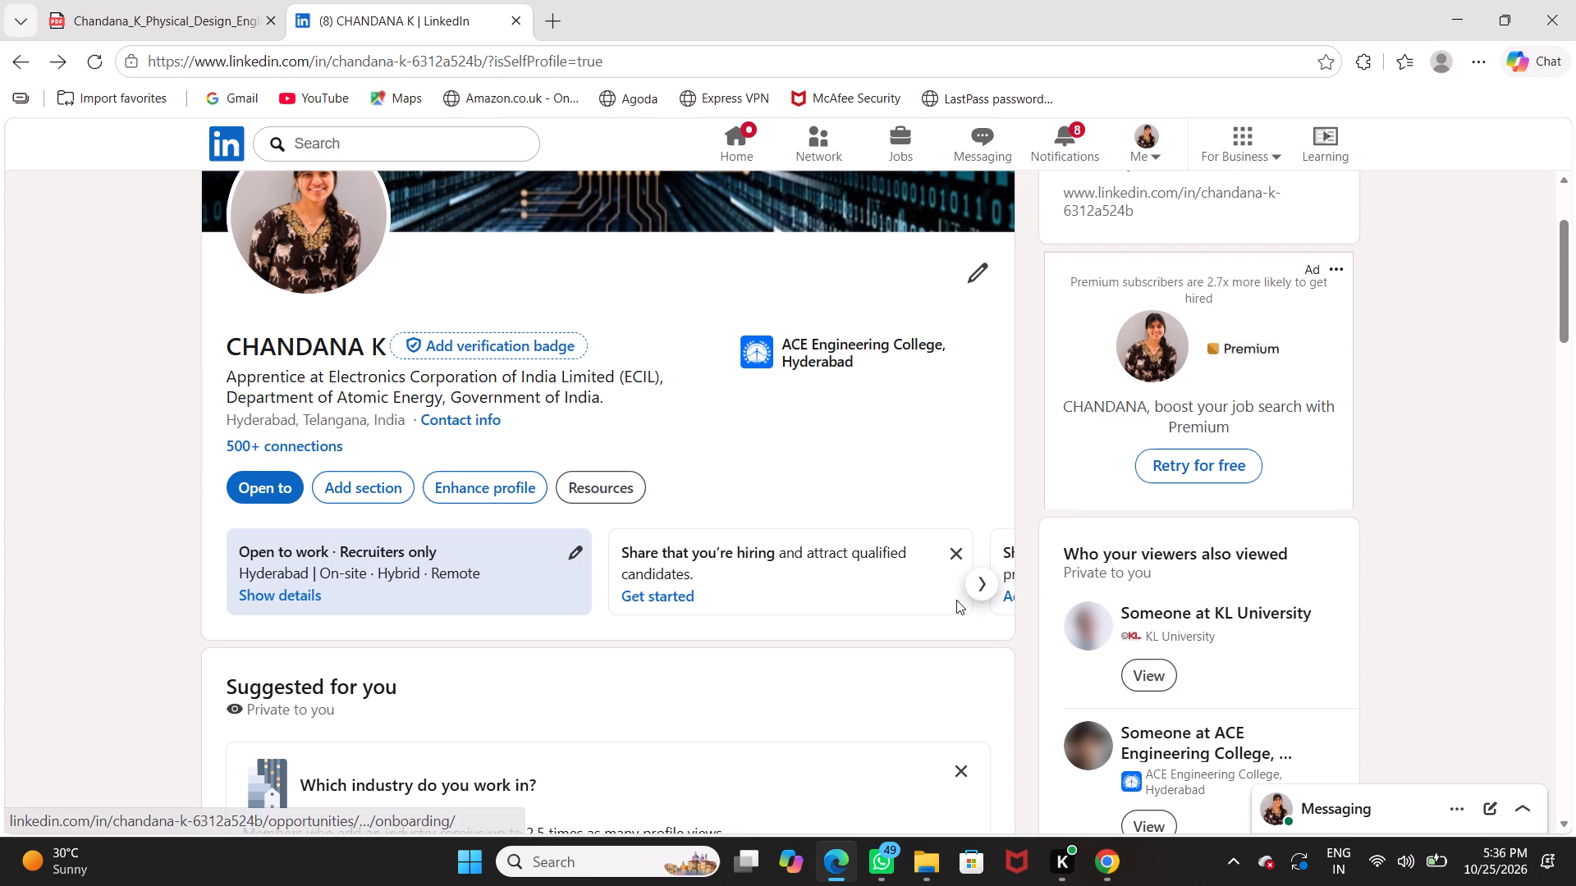
Look through the profile's suggestion cards and its sections from About and Activity down to Education and Connected apps.
left_click(991, 588)
double_click(991, 588)
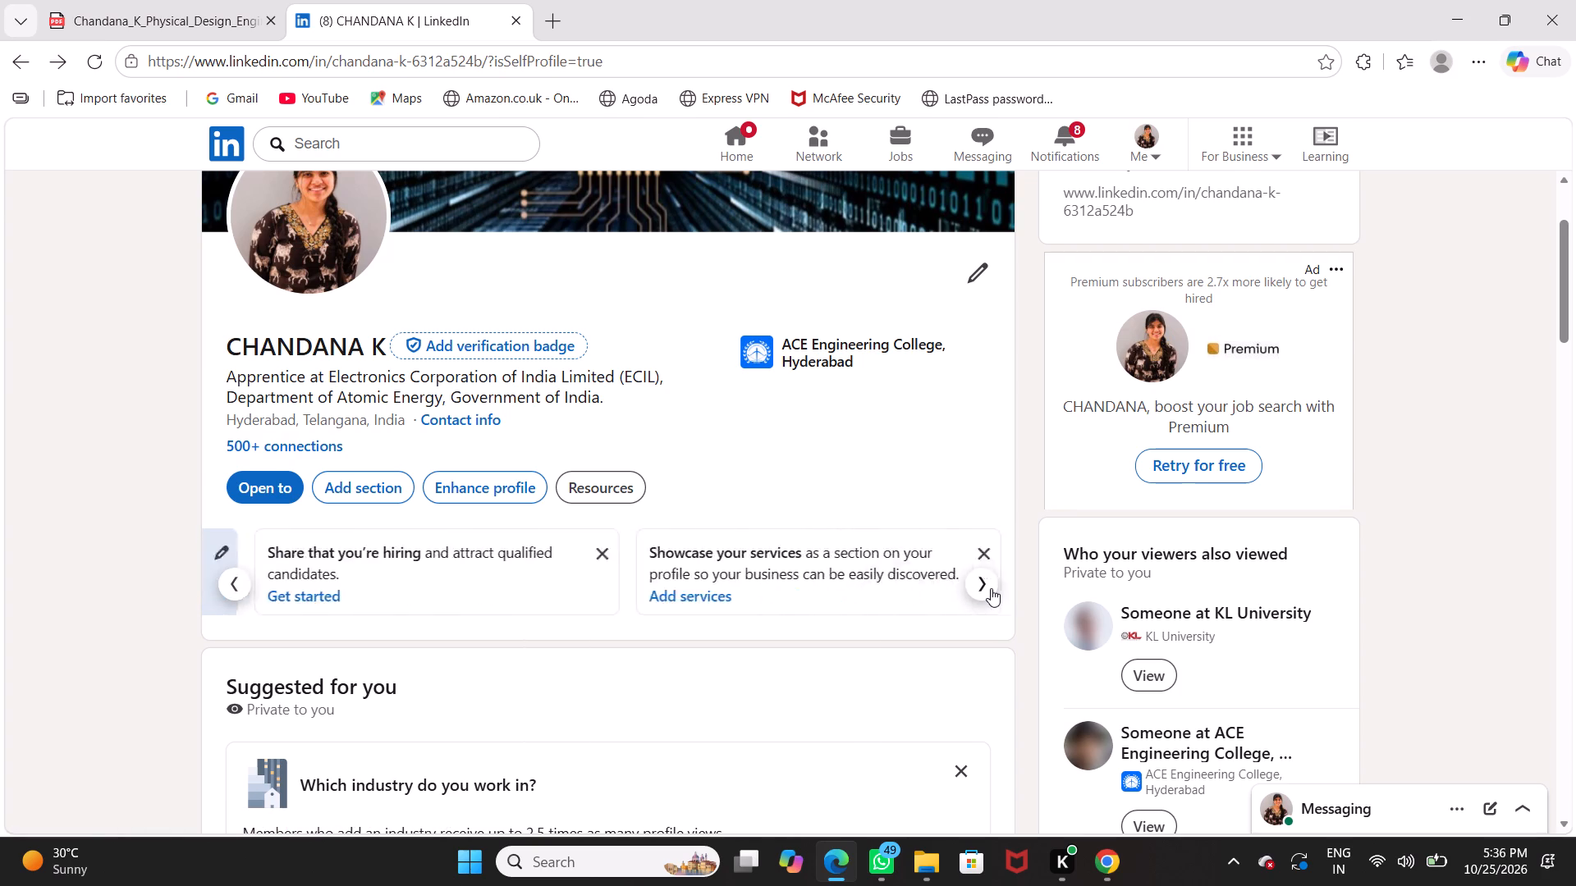
scroll(694, 672, "down", 6)
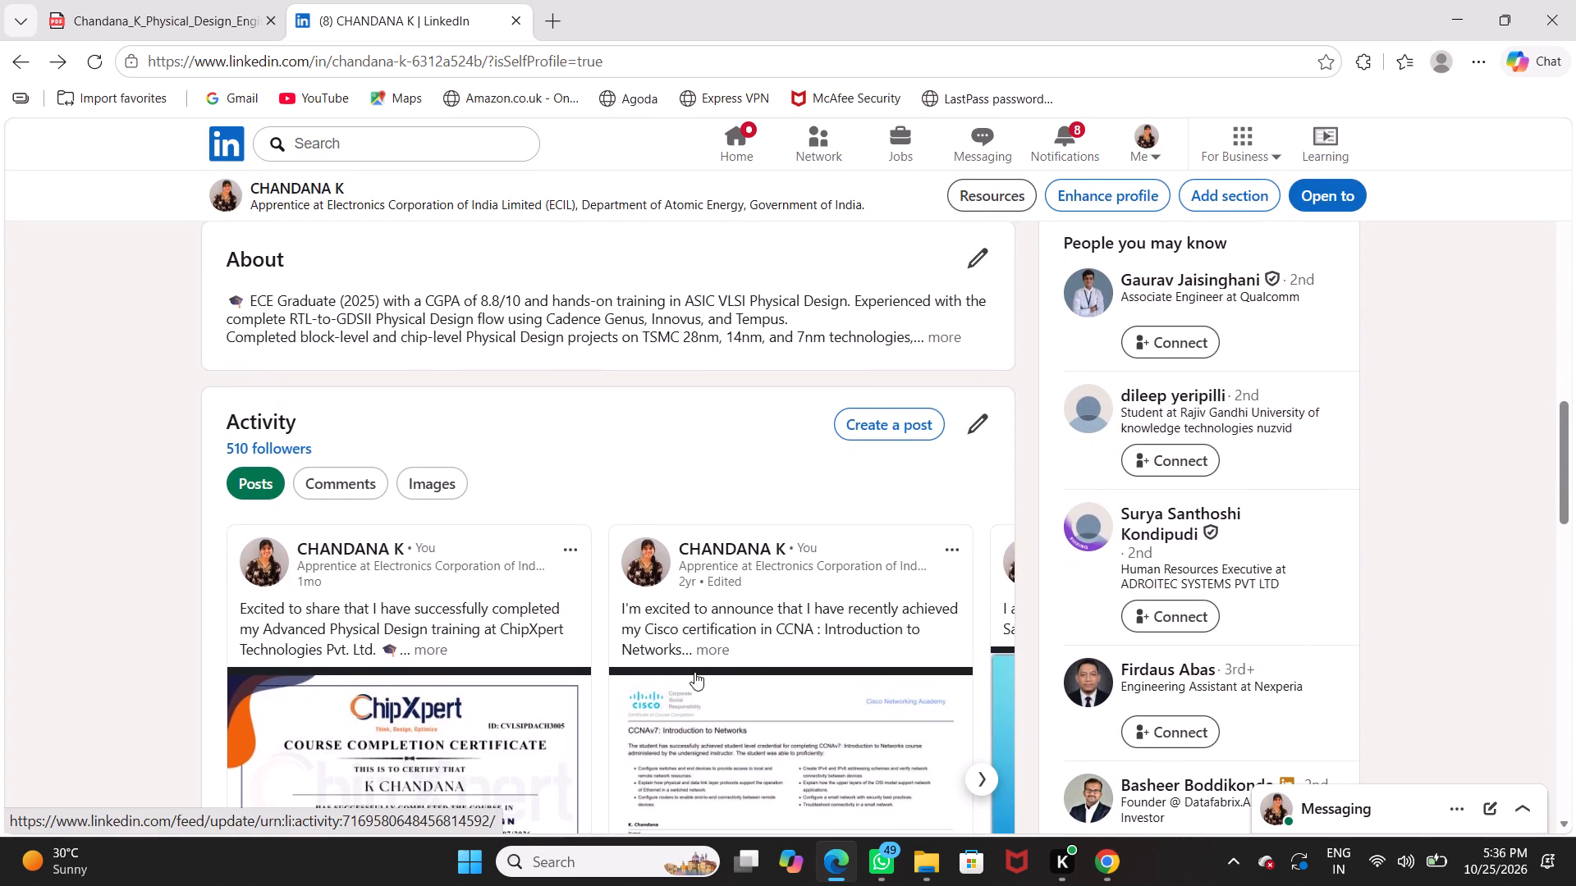
scroll(694, 672, "up", 2)
scroll(718, 717, "down", 1)
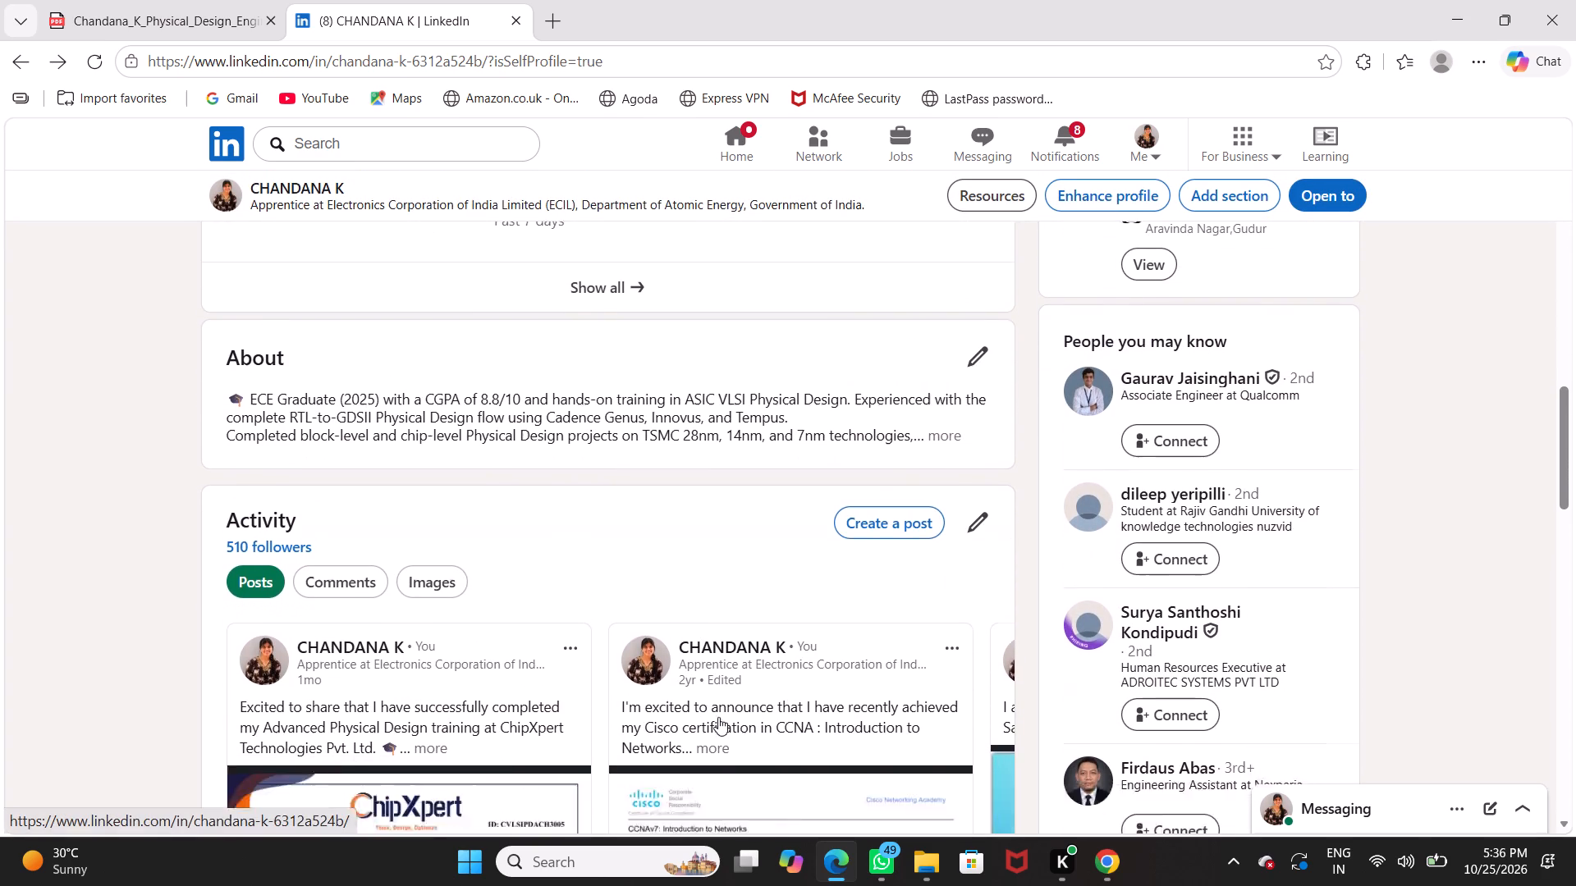
scroll(718, 717, "down", 7)
scroll(718, 717, "up", 1)
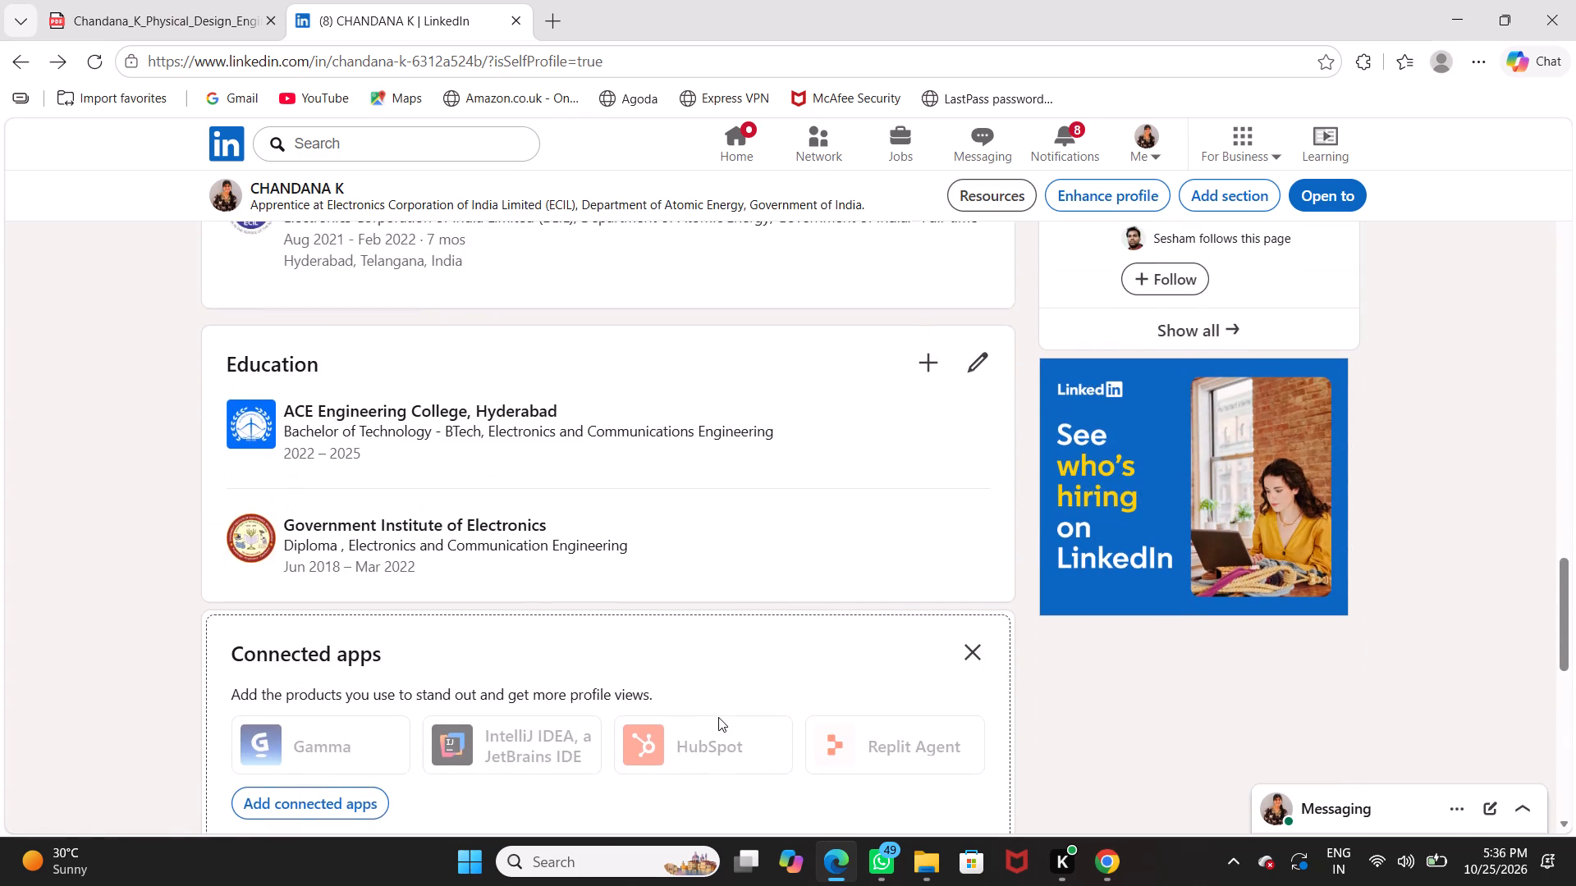
scroll(718, 717, "up", 10)
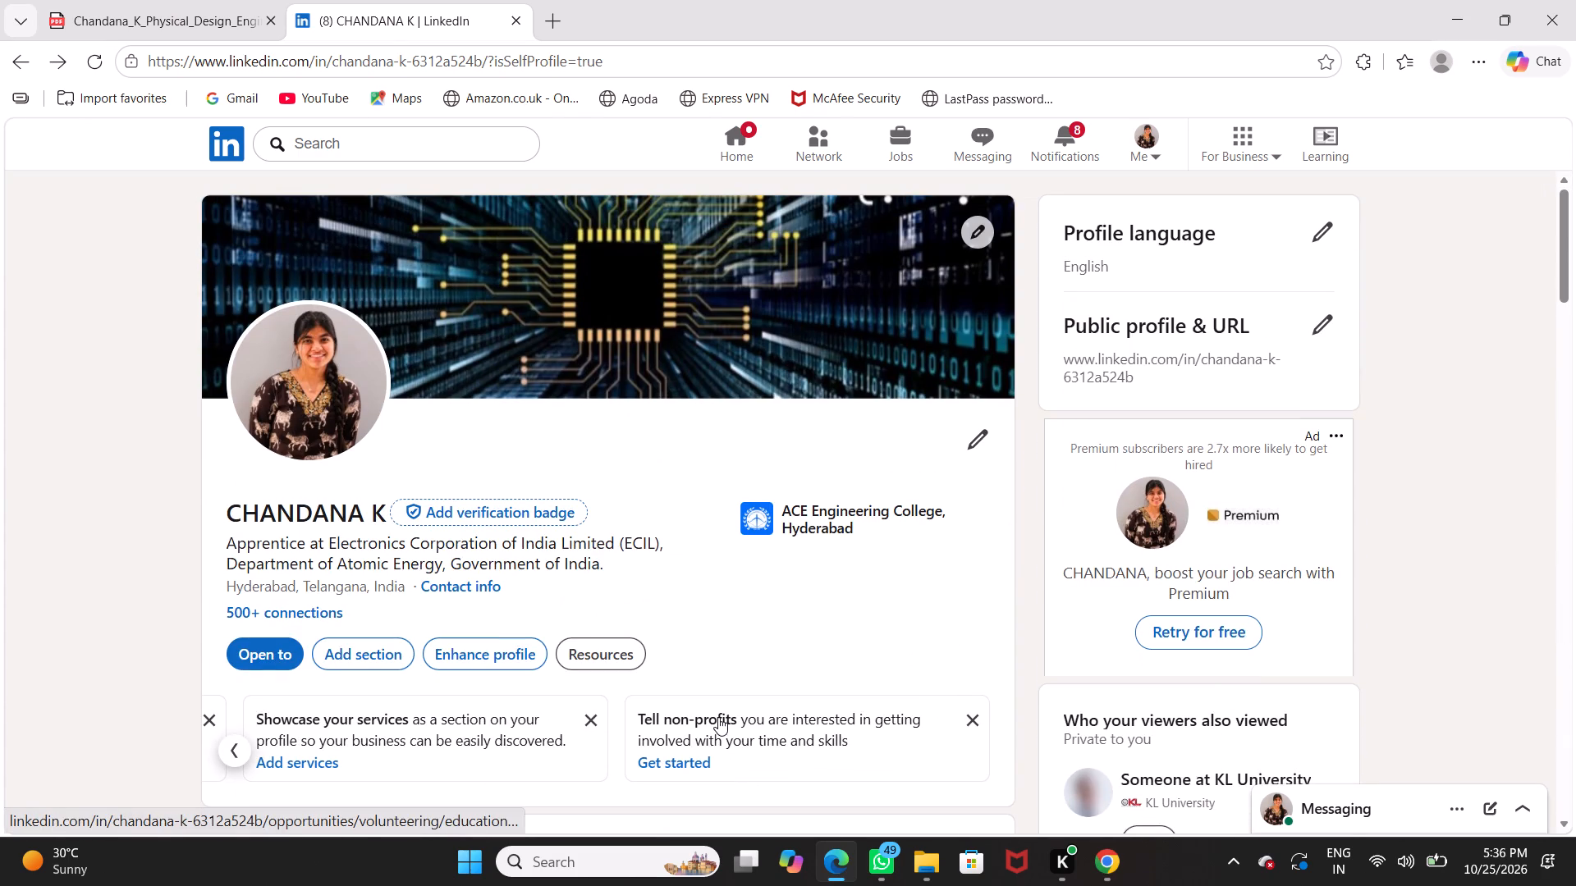
scroll(718, 717, "up", 3)
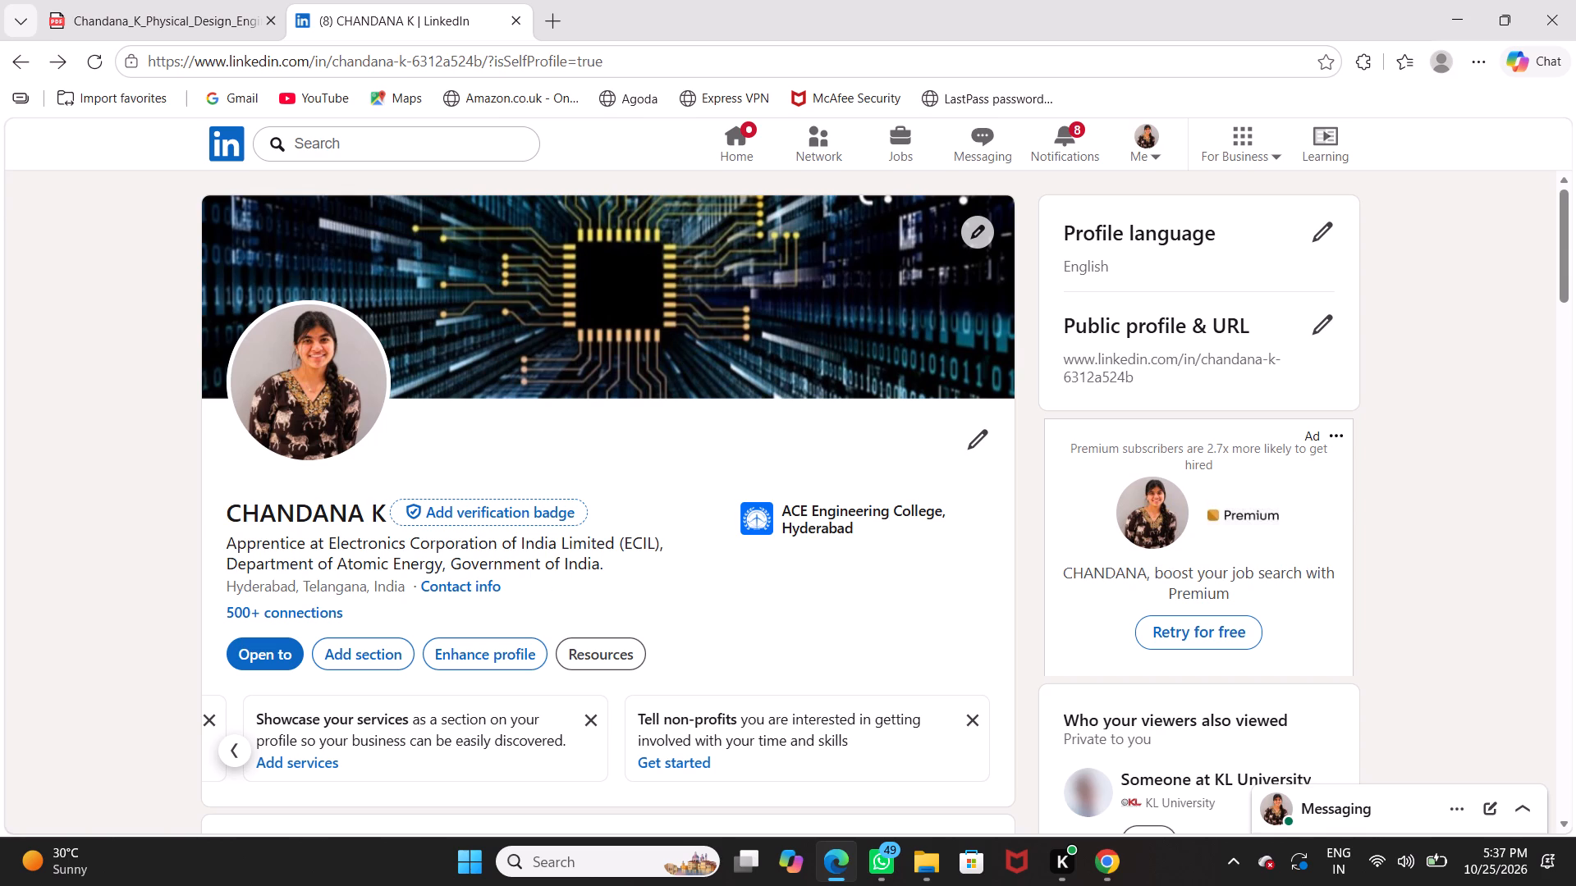
Reopen the profile intro for editing and close it without changes.
left_click(974, 436)
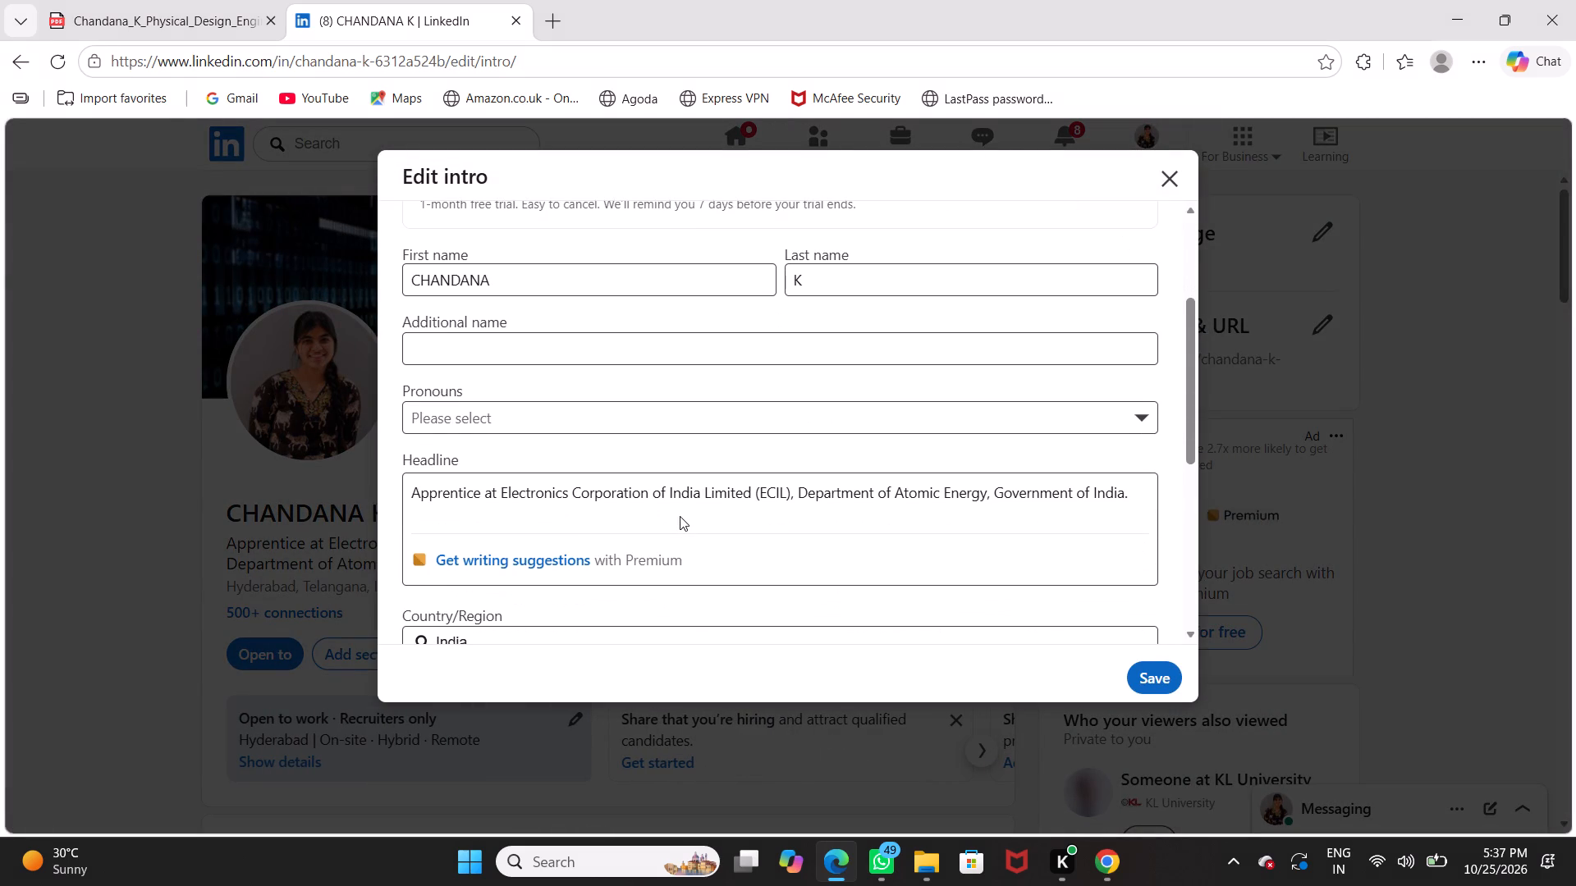
left_click(1177, 167)
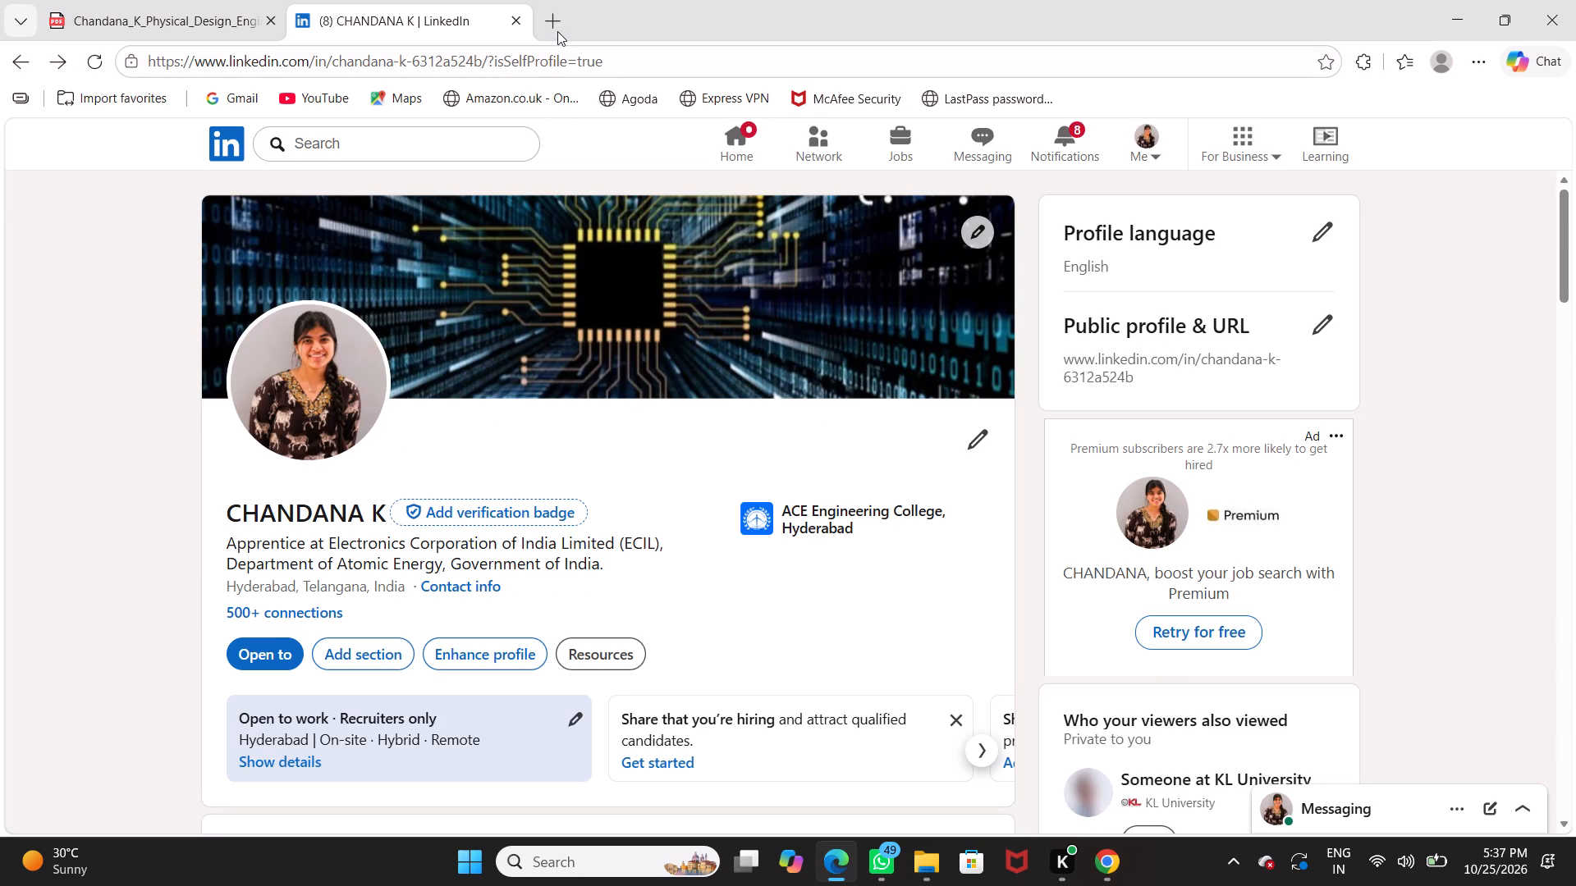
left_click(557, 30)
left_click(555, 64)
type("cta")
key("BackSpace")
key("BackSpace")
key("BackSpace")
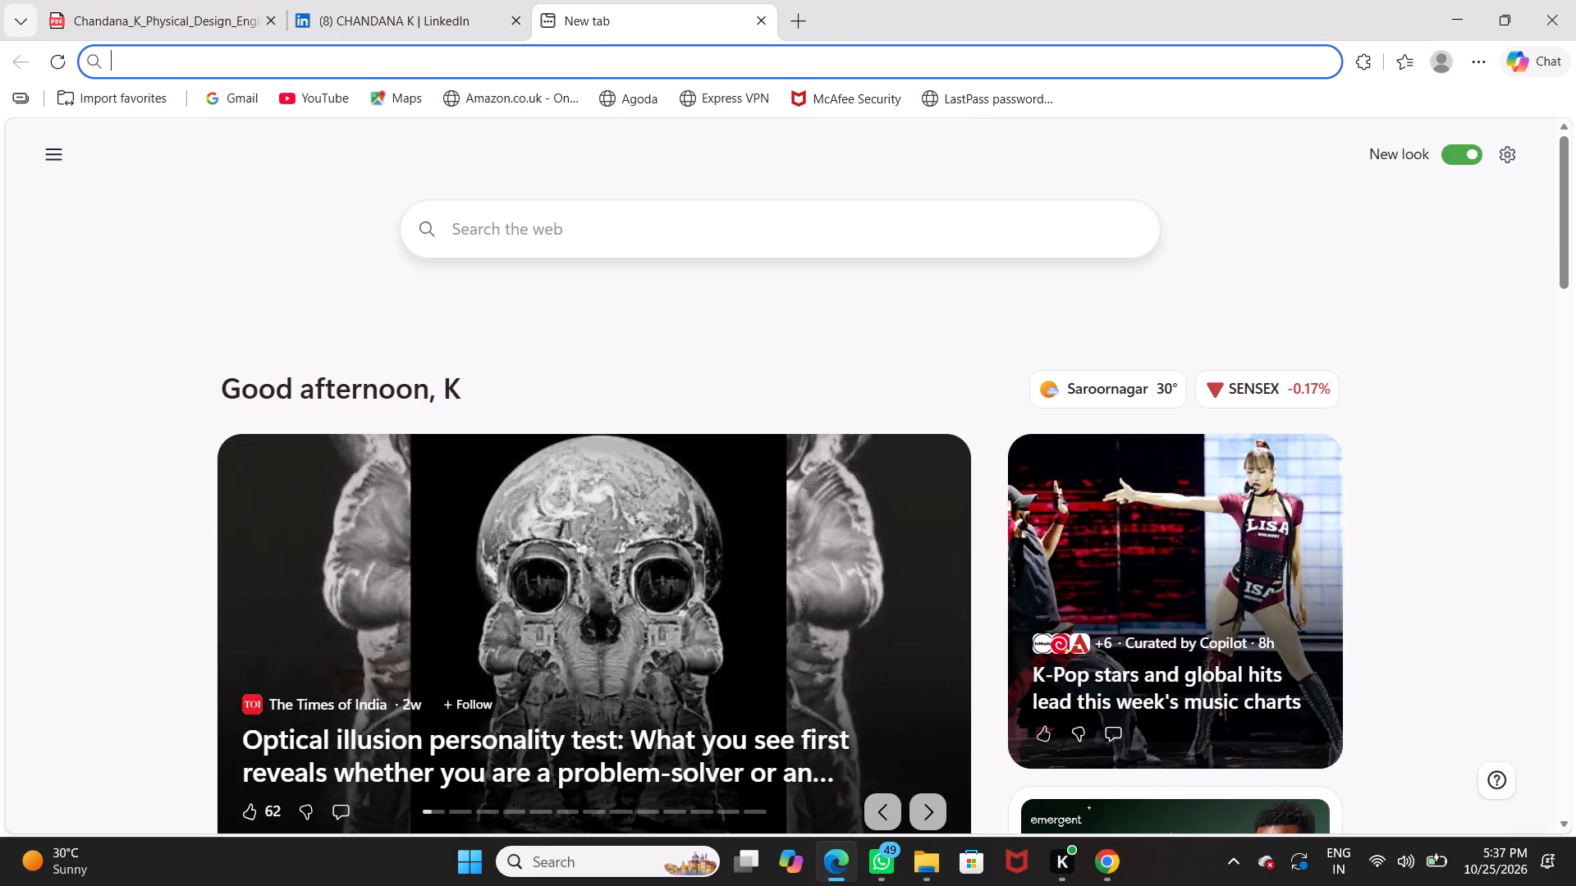
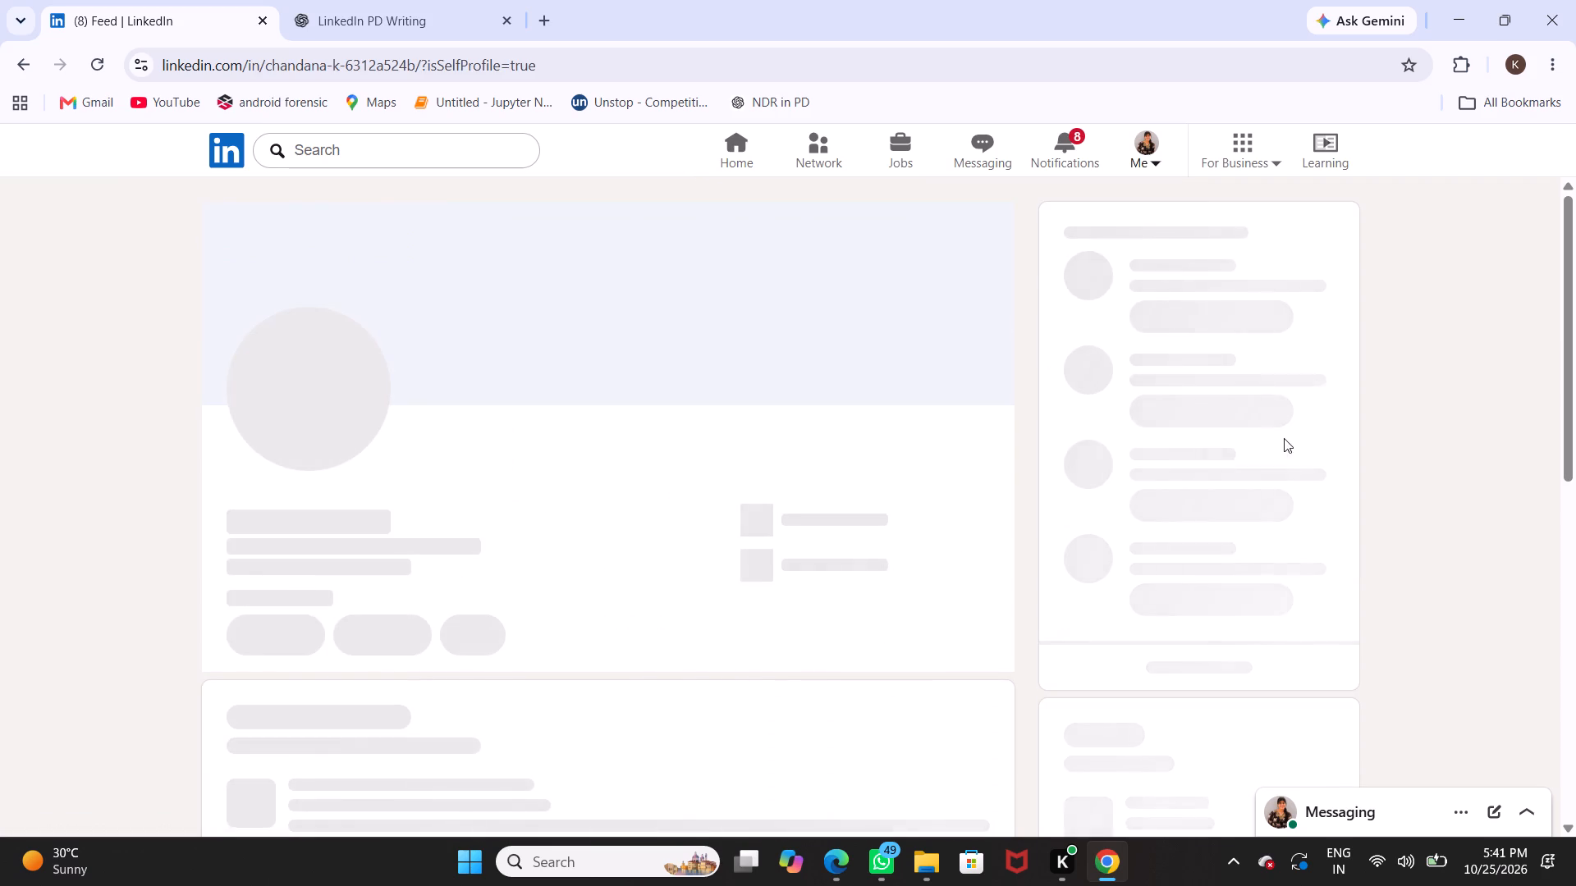
Replace the LinkedIn intro headline with the copied "VLSI Physical Design Engineer Aspirant" text and try to save it.
left_click(969, 445)
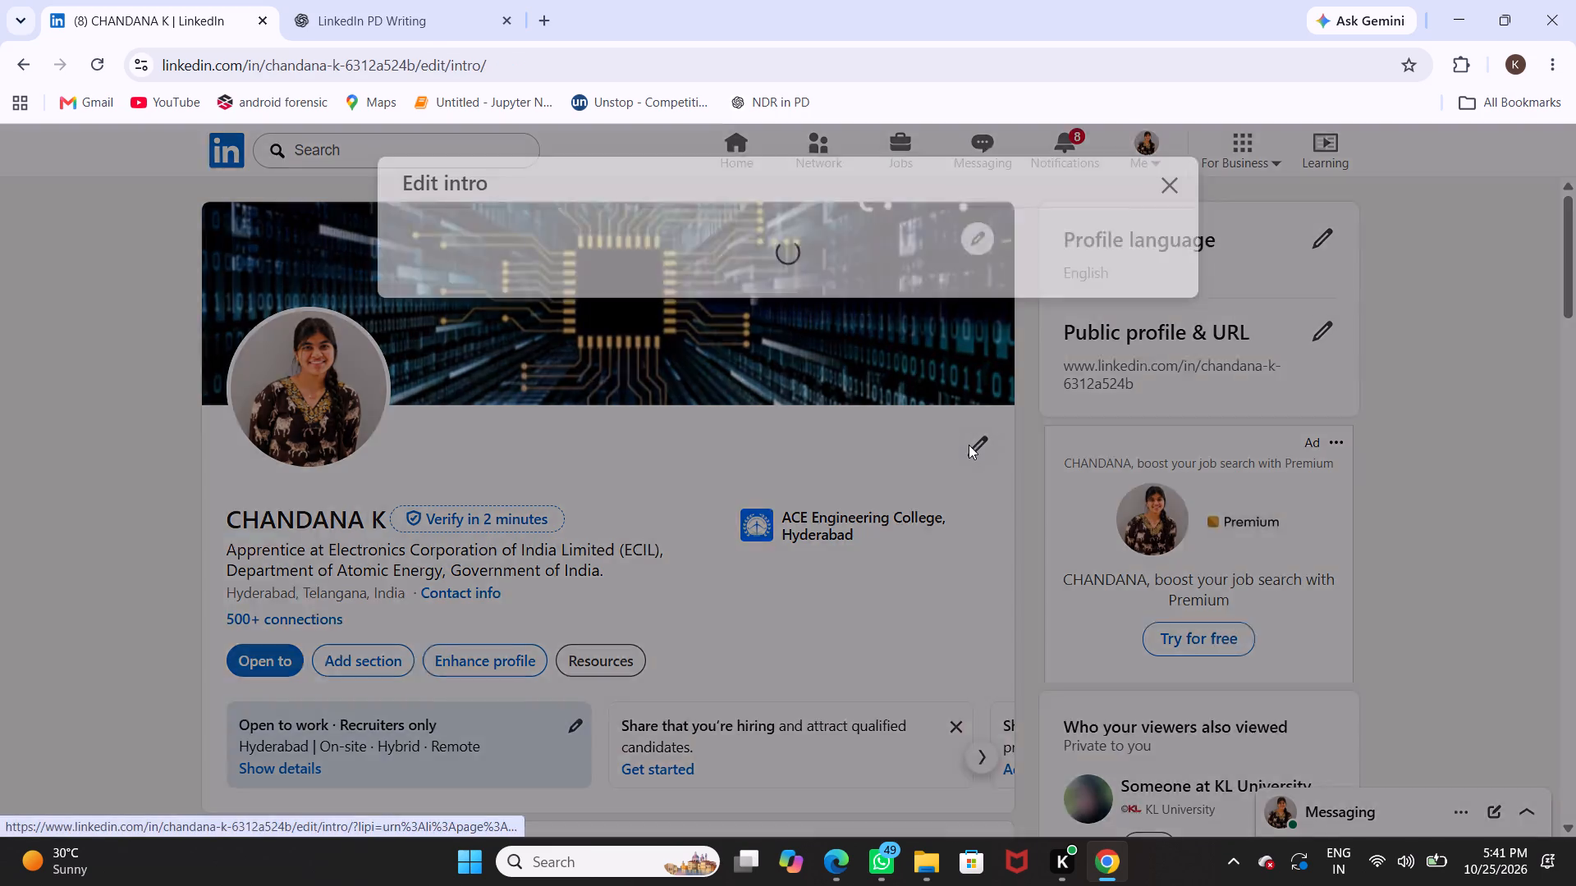
scroll(589, 556, "down", 6)
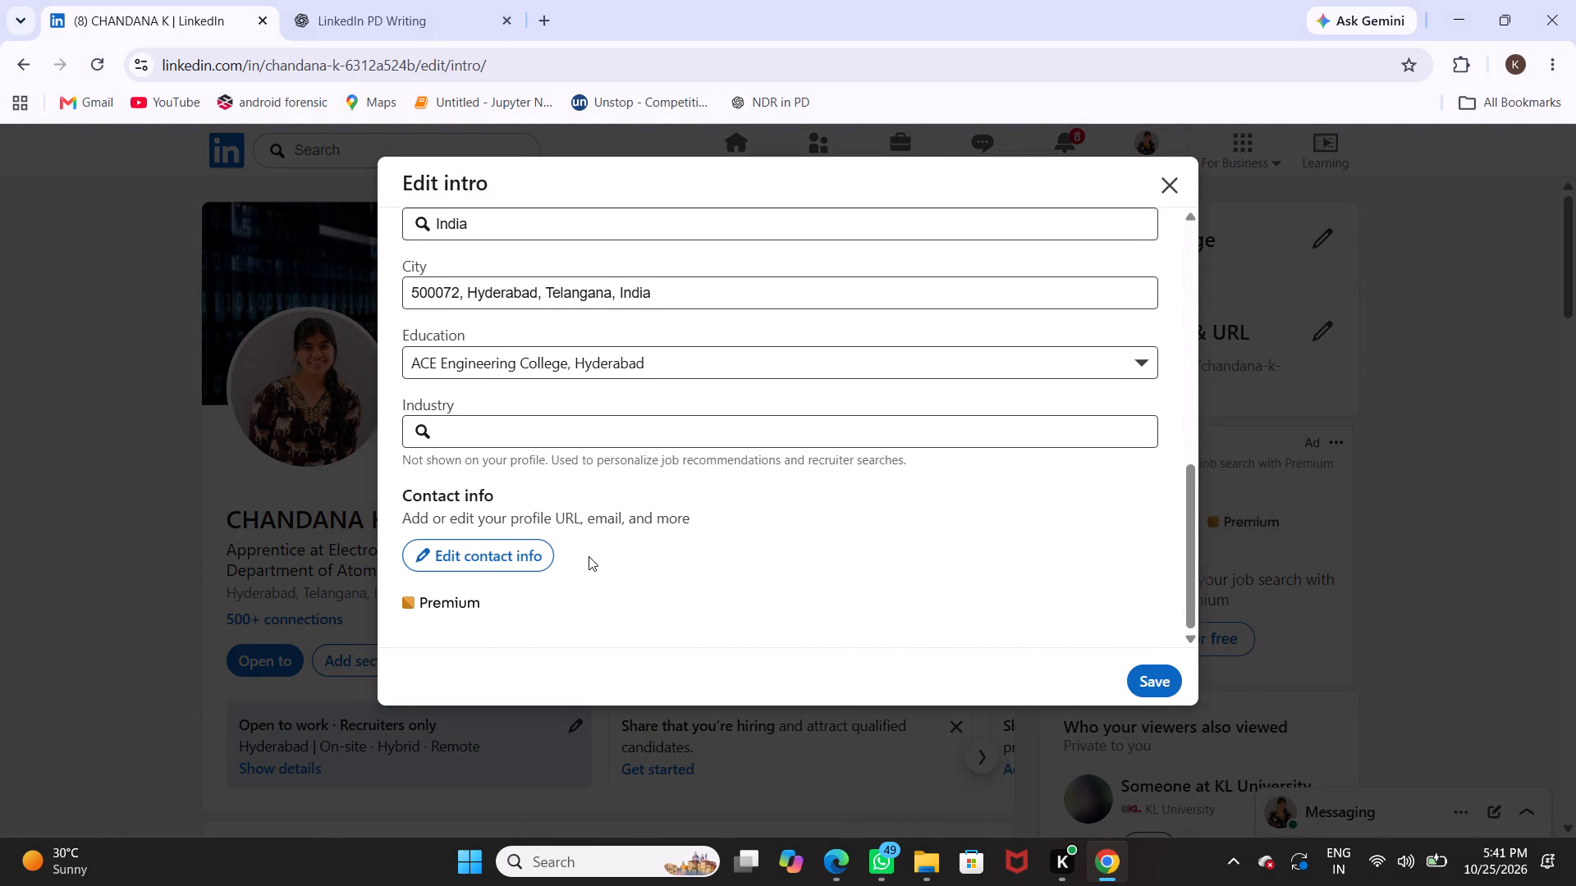
scroll(544, 310, "up", 2)
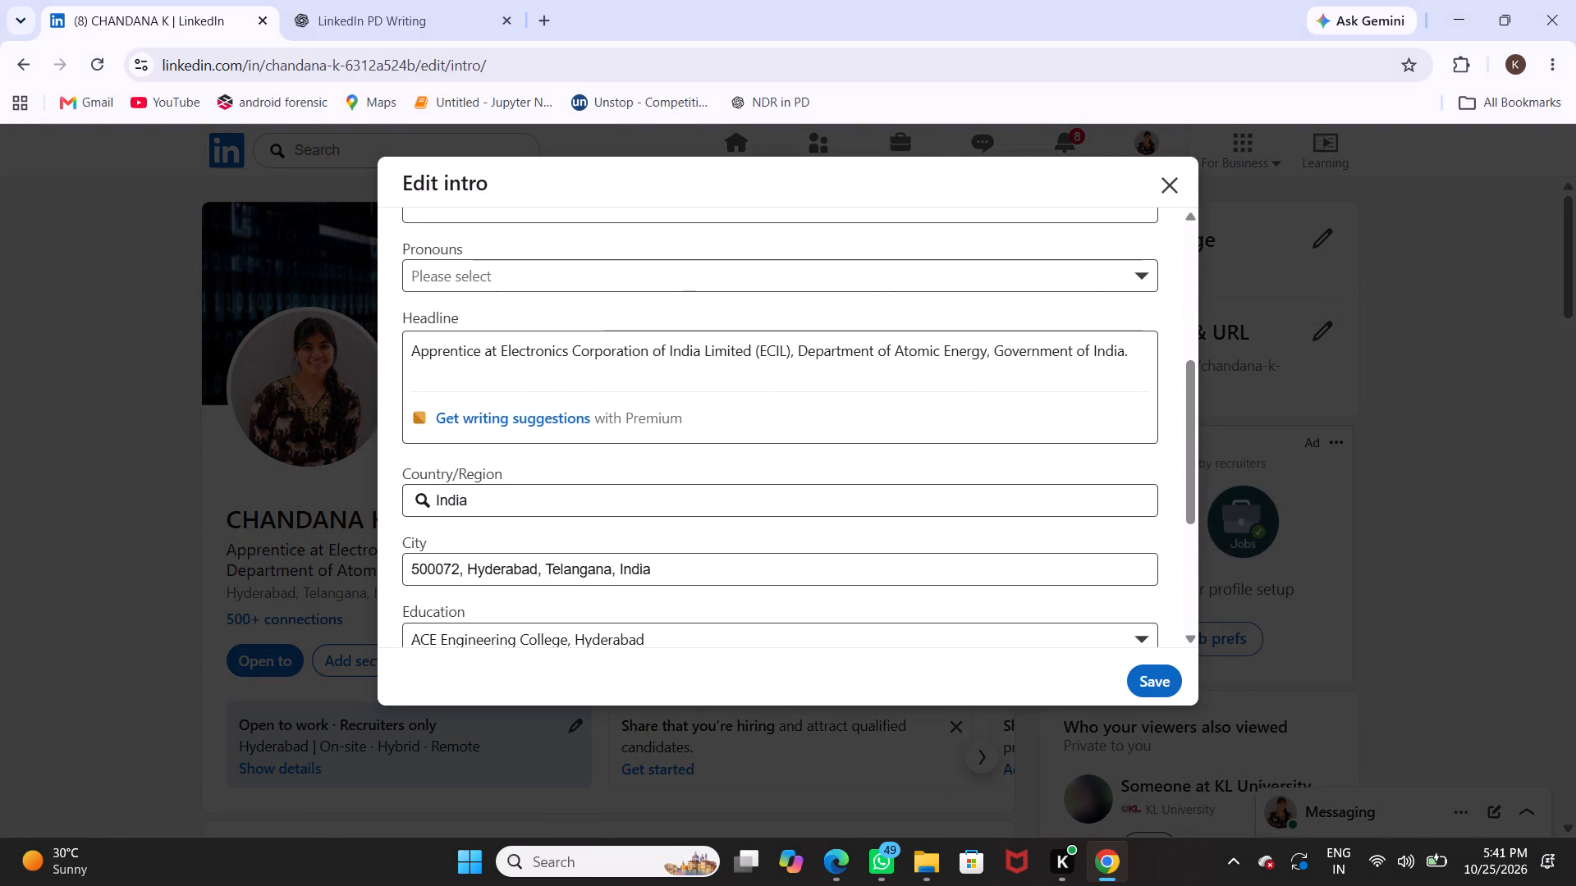
left_click(407, 353)
left_click_drag(412, 347, 1139, 337)
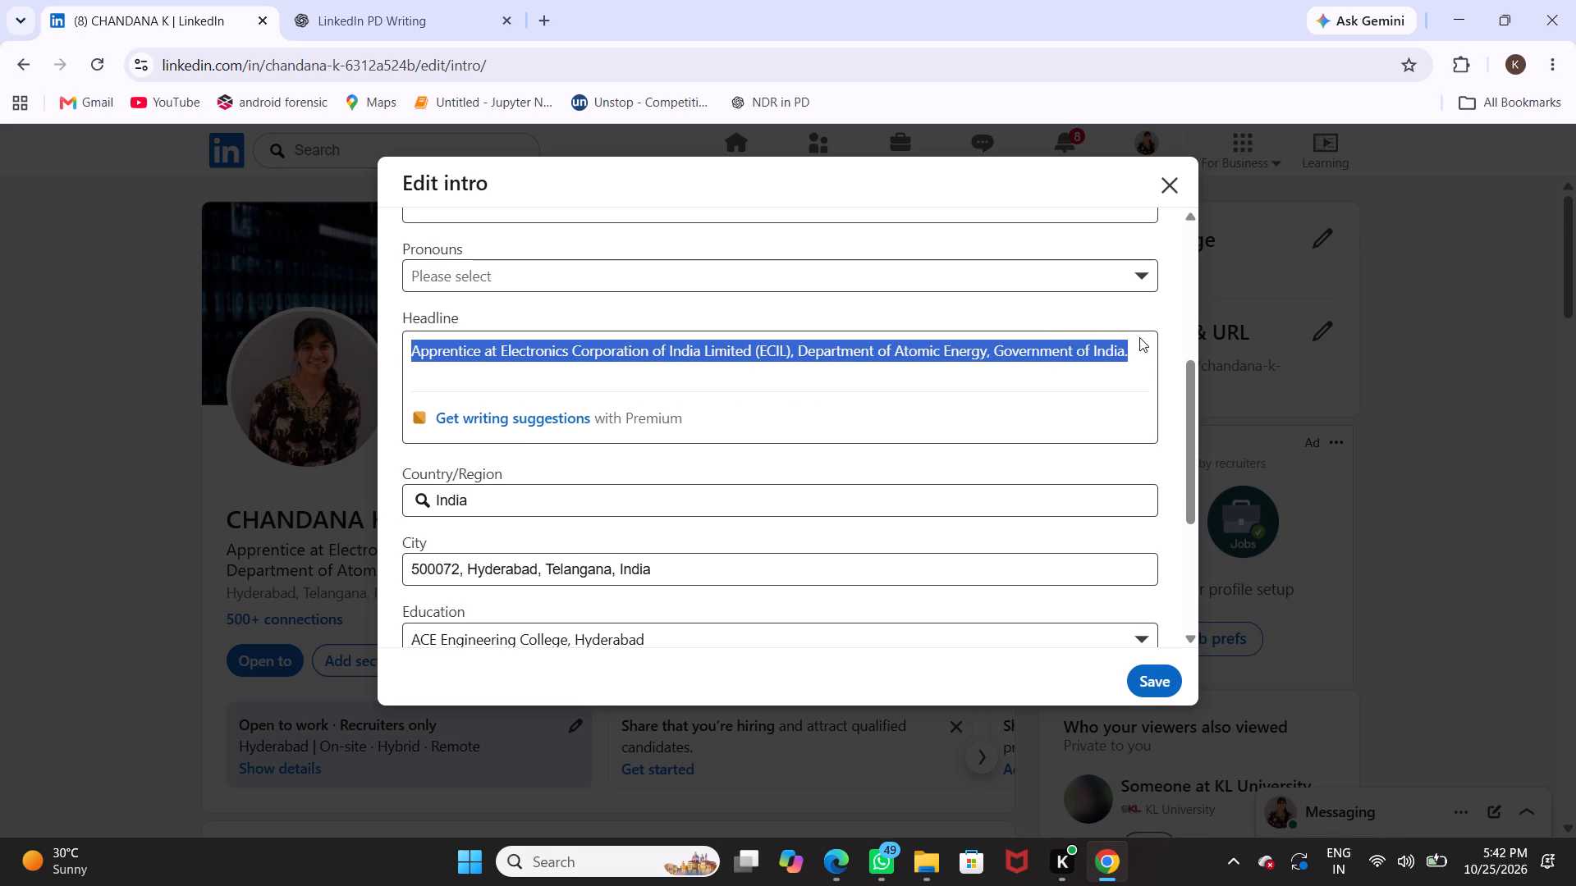
left_click_drag(1139, 337, 1178, 337)
key("ctrl+v")
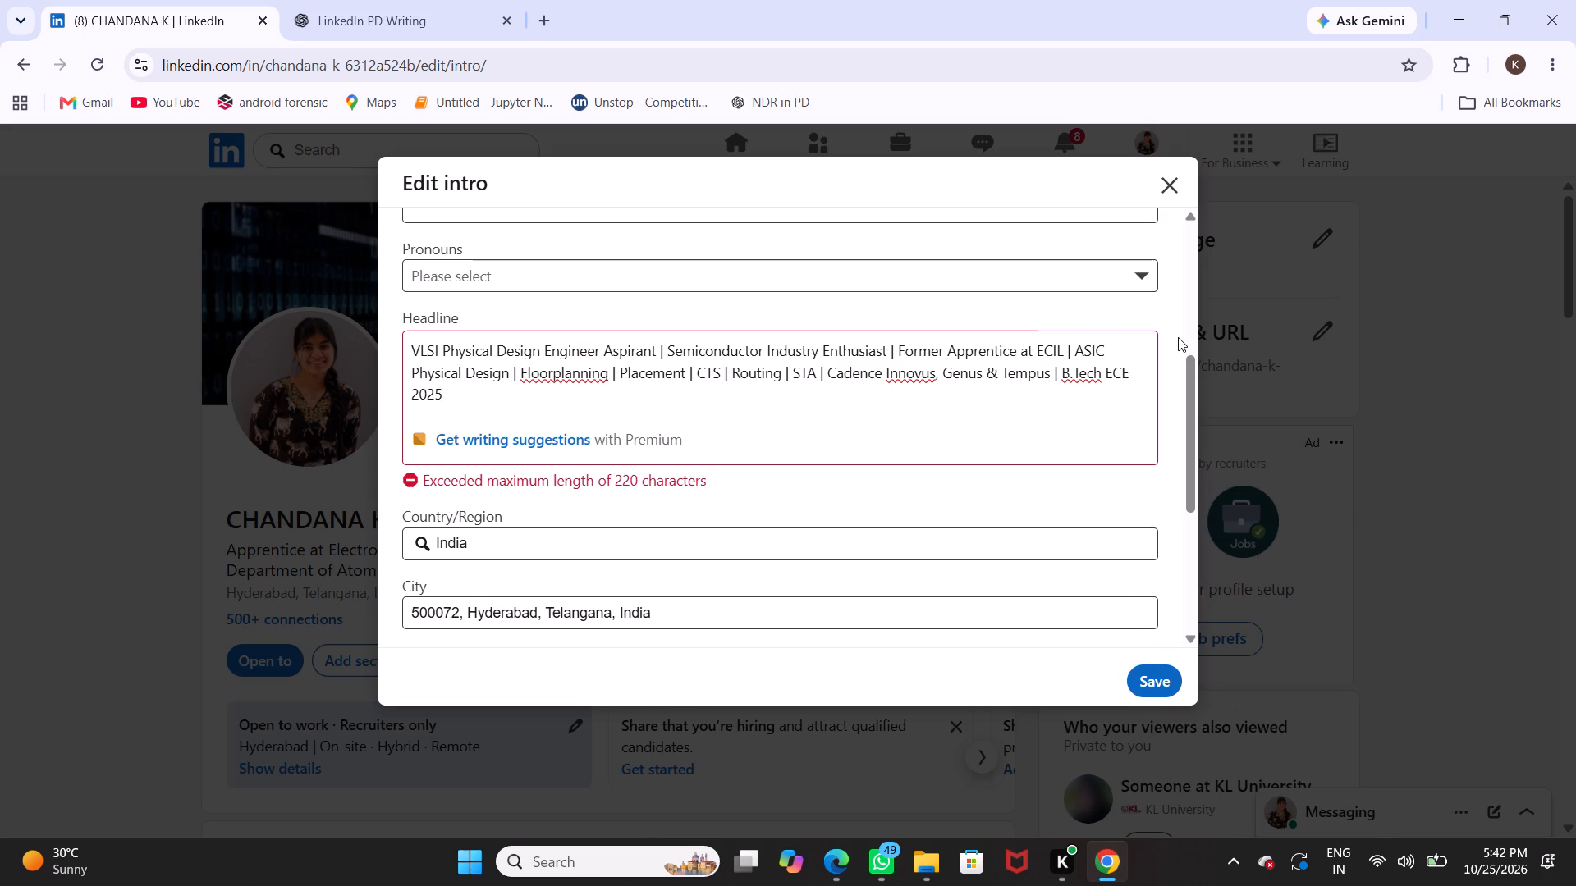
left_click(1155, 685)
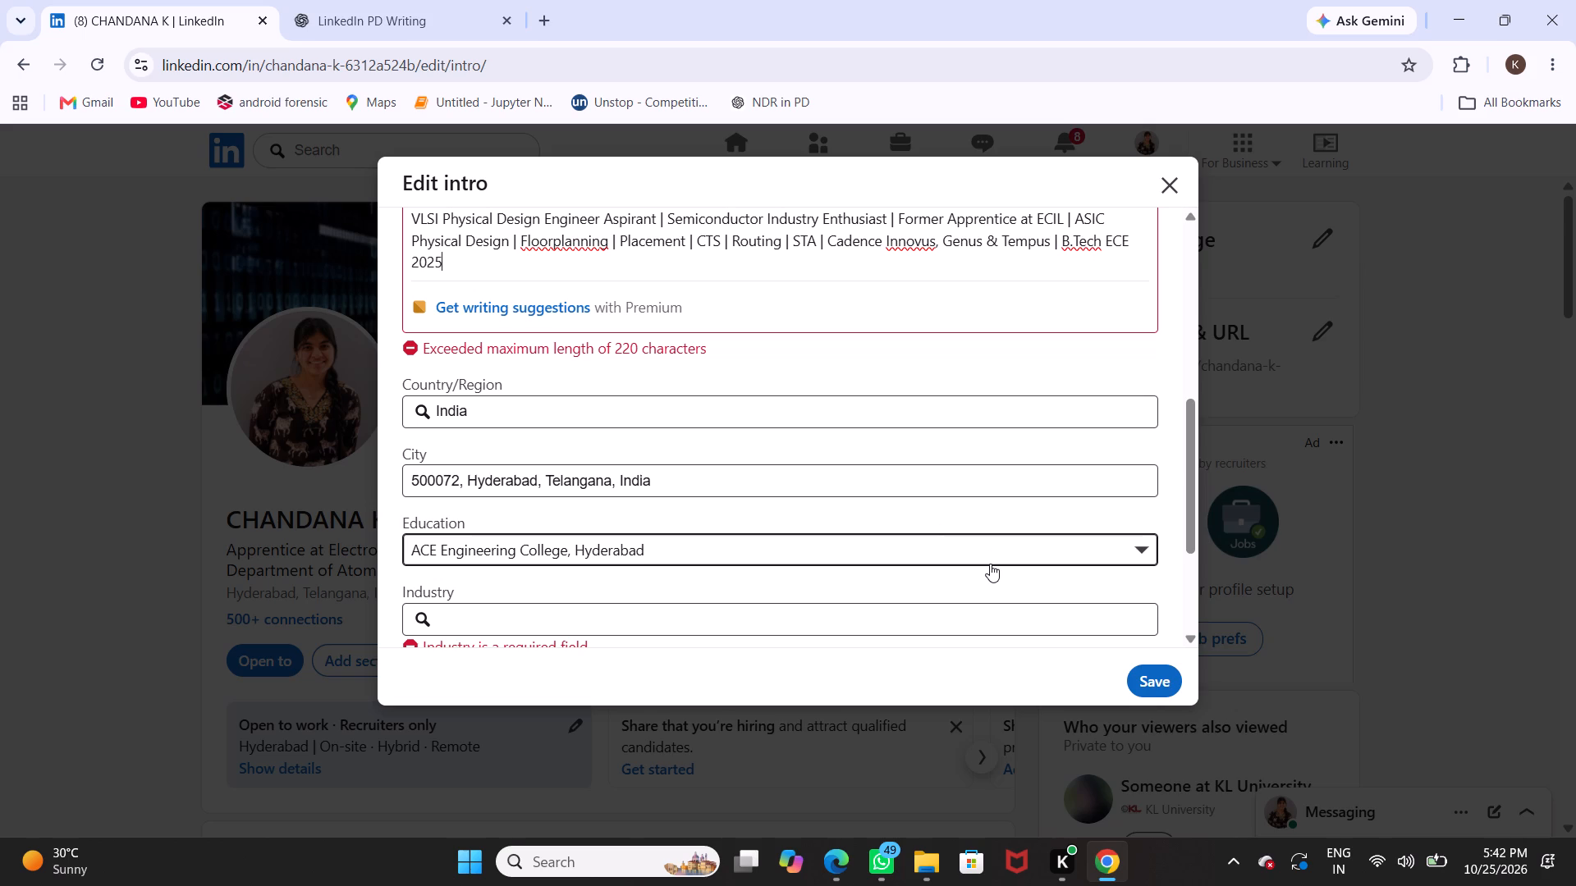
Shorten the headline by deleting the ending "| B.Tech ECE 2025" after "Genus & Tempus", and try to save the intro.
scroll(939, 387, "up", 1)
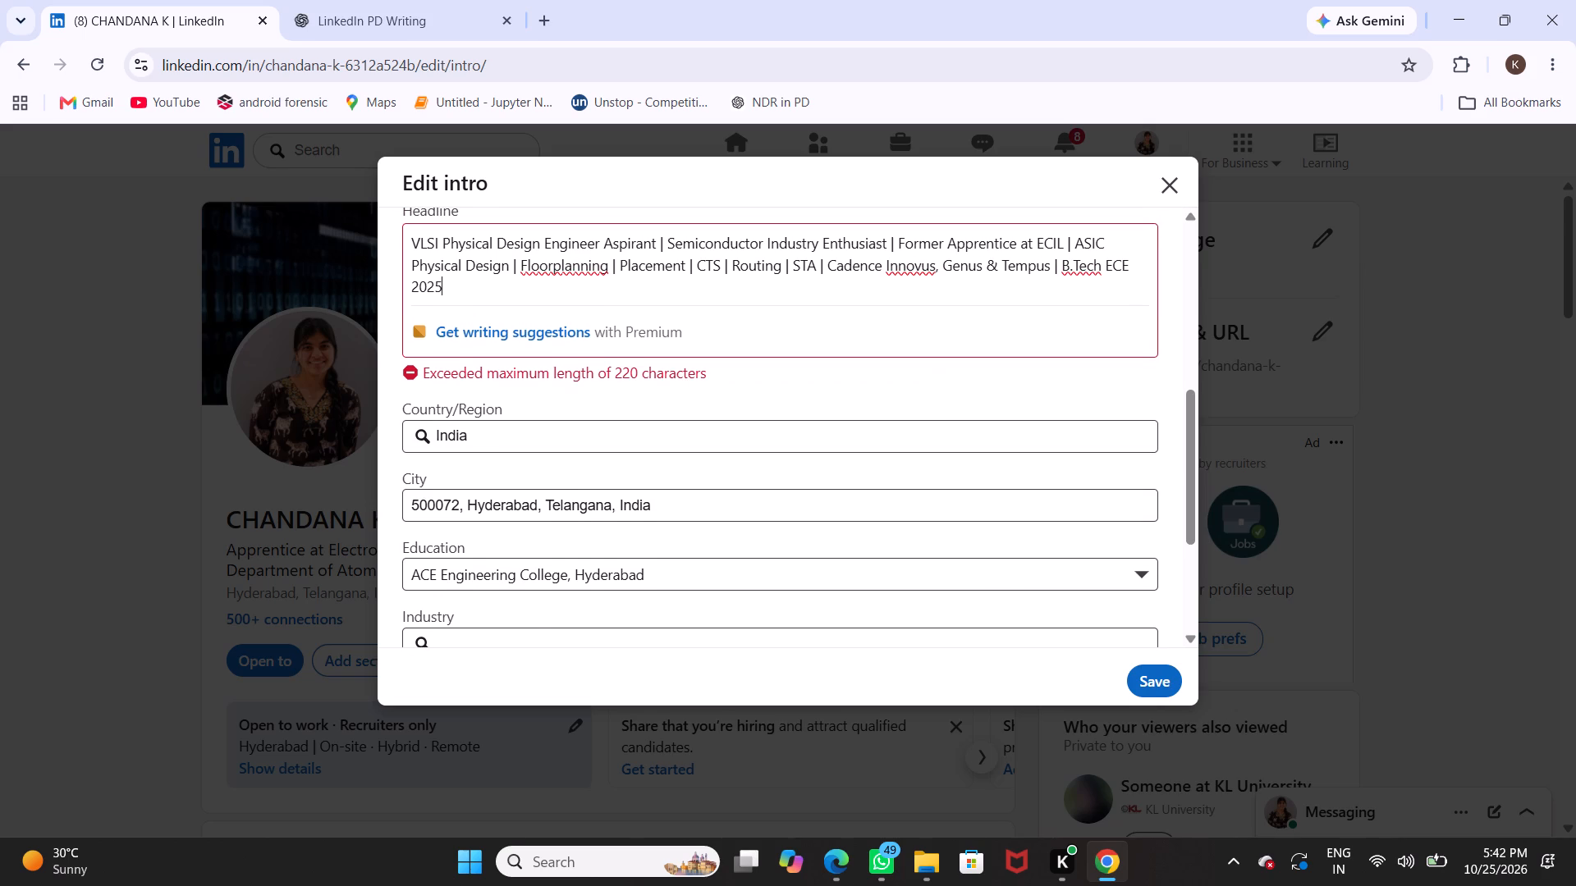
left_click_drag(453, 285, 1056, 269)
key("BackSpace")
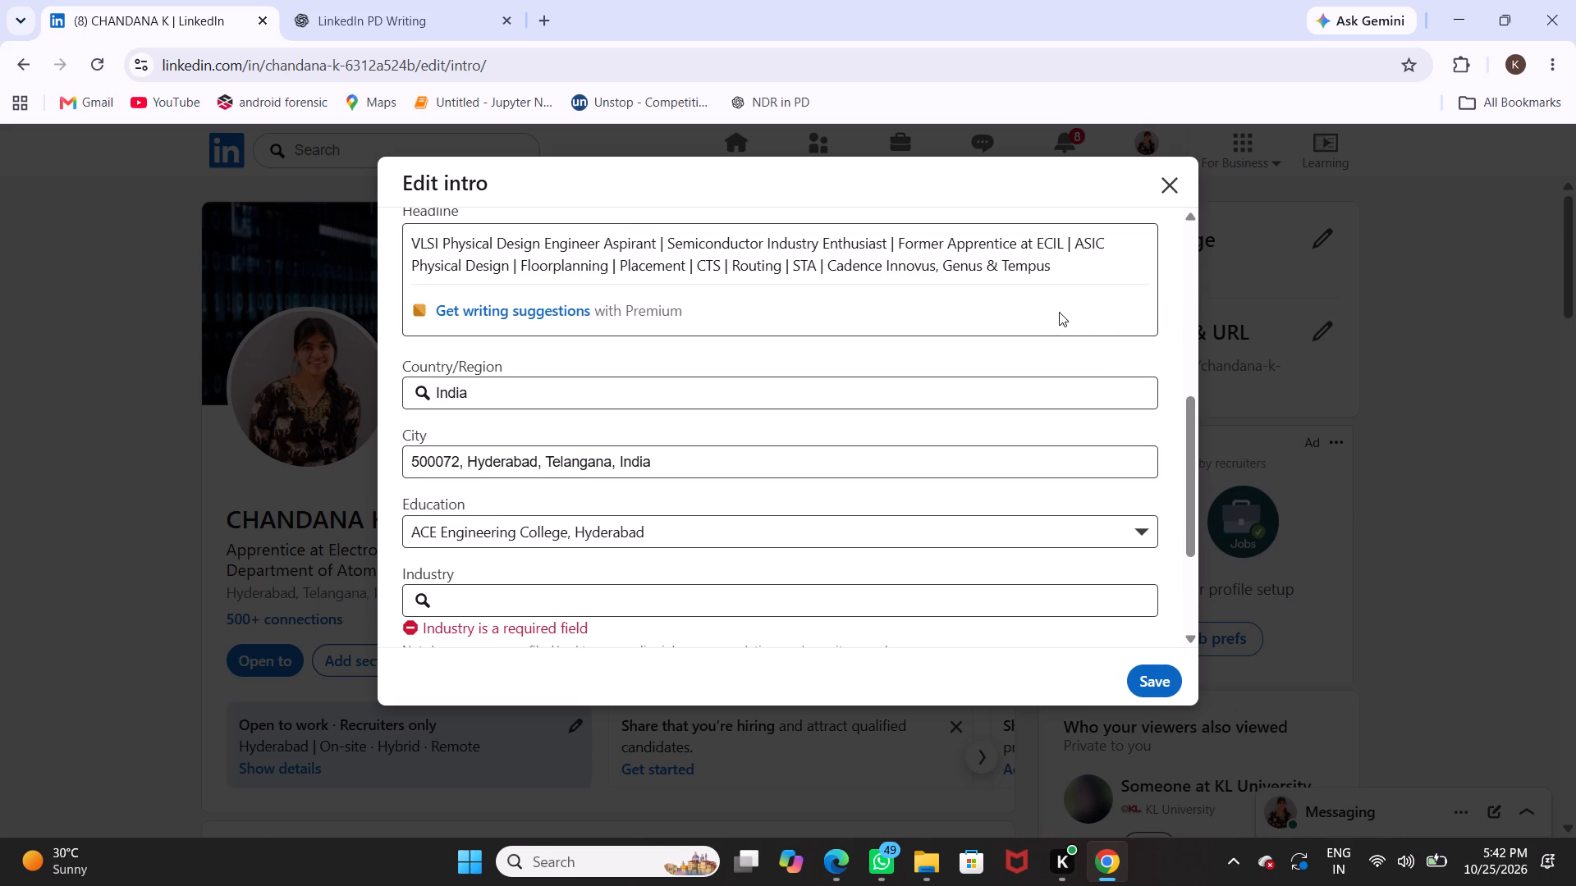
left_click(1150, 674)
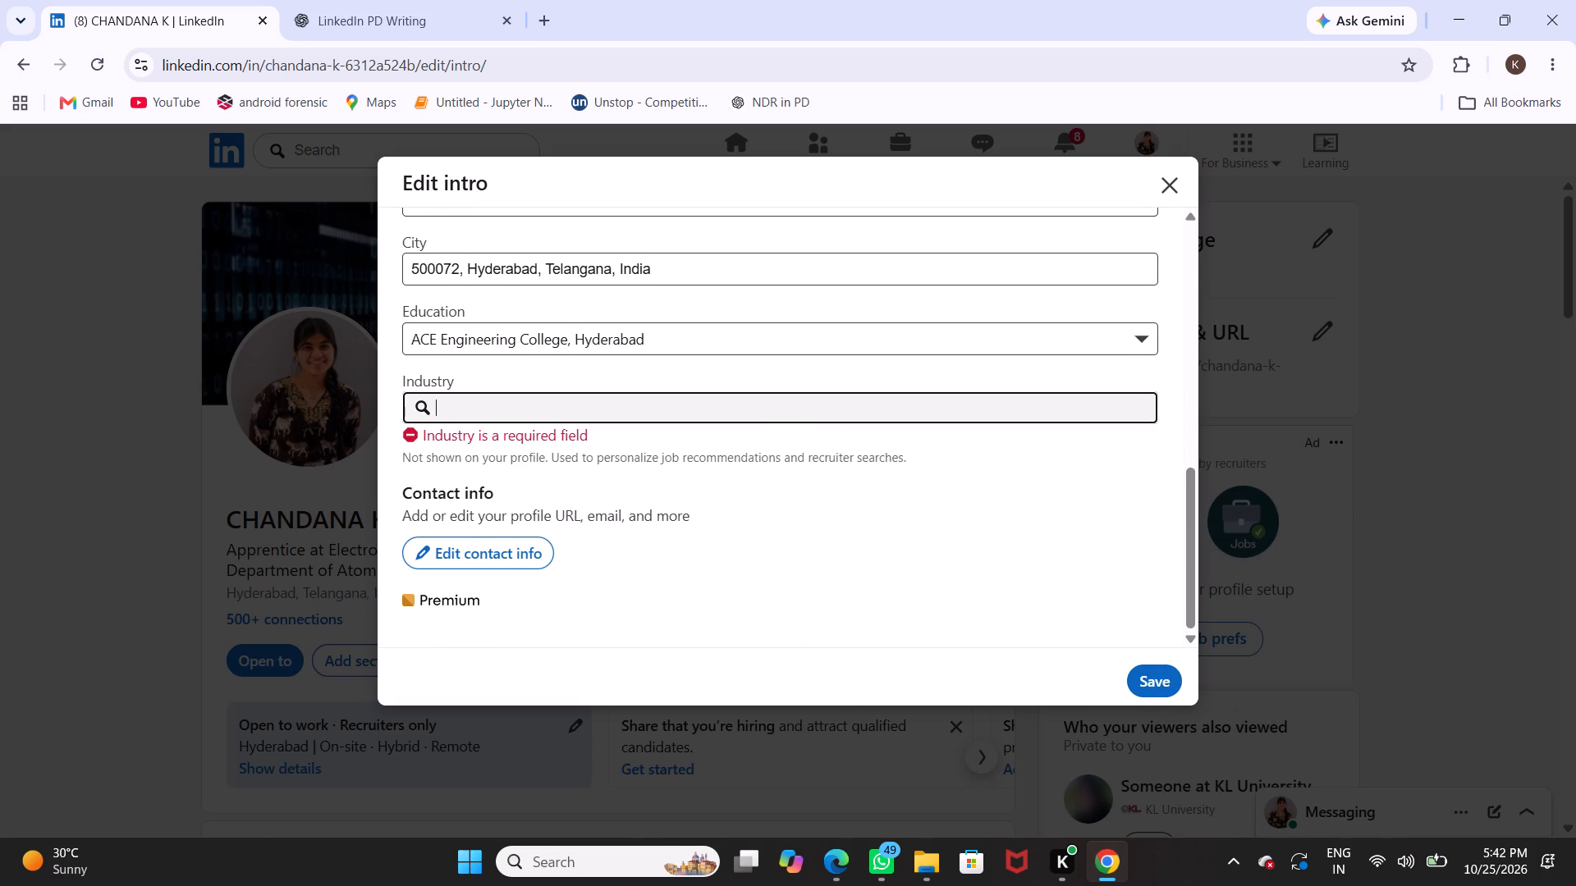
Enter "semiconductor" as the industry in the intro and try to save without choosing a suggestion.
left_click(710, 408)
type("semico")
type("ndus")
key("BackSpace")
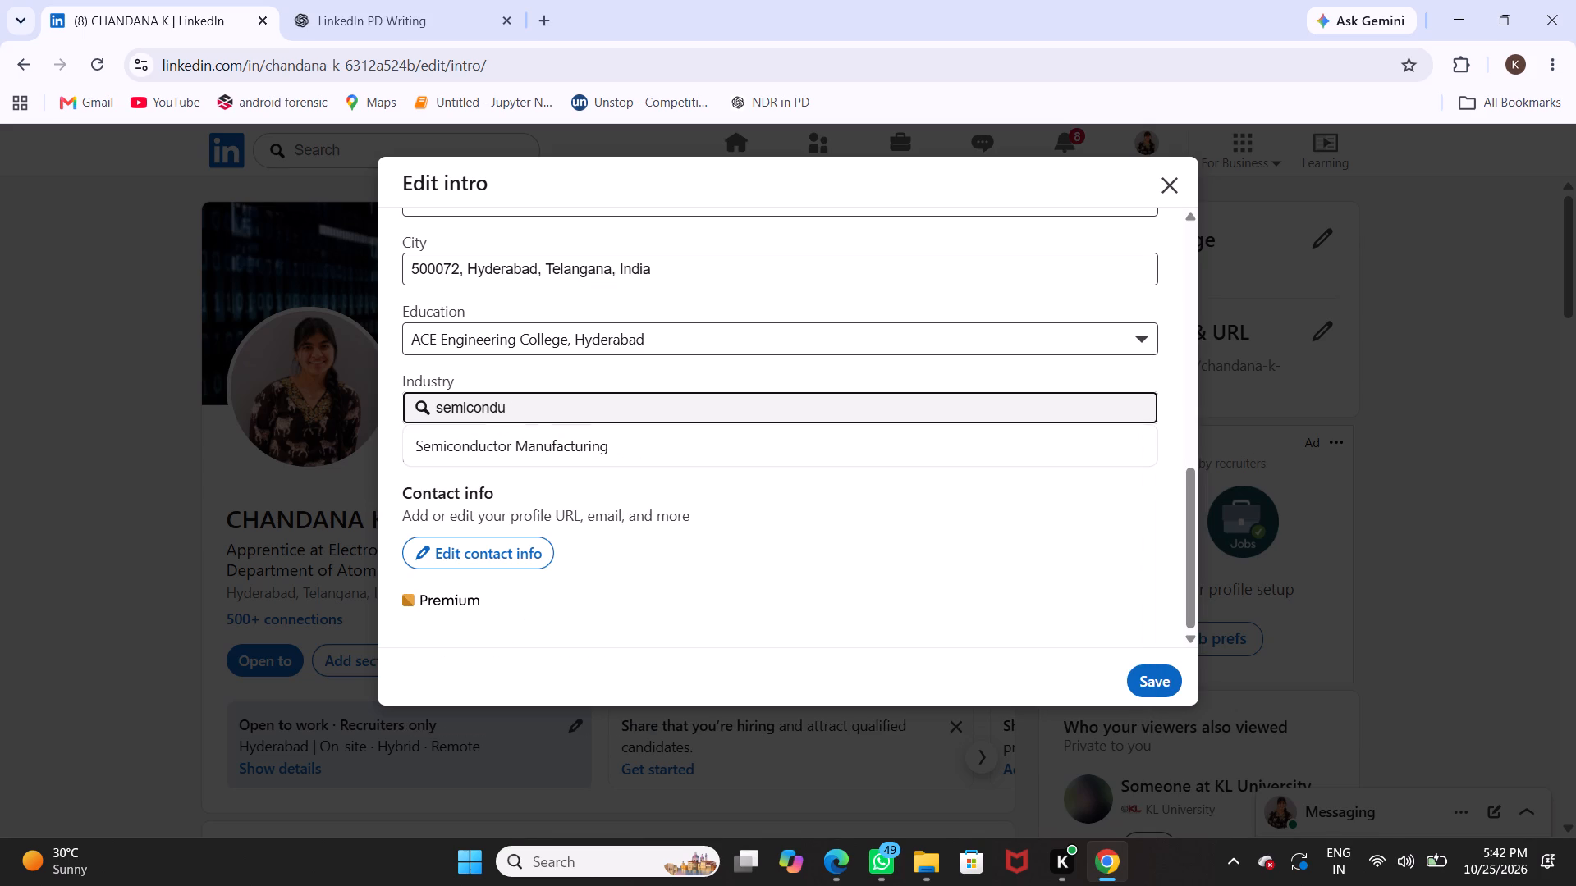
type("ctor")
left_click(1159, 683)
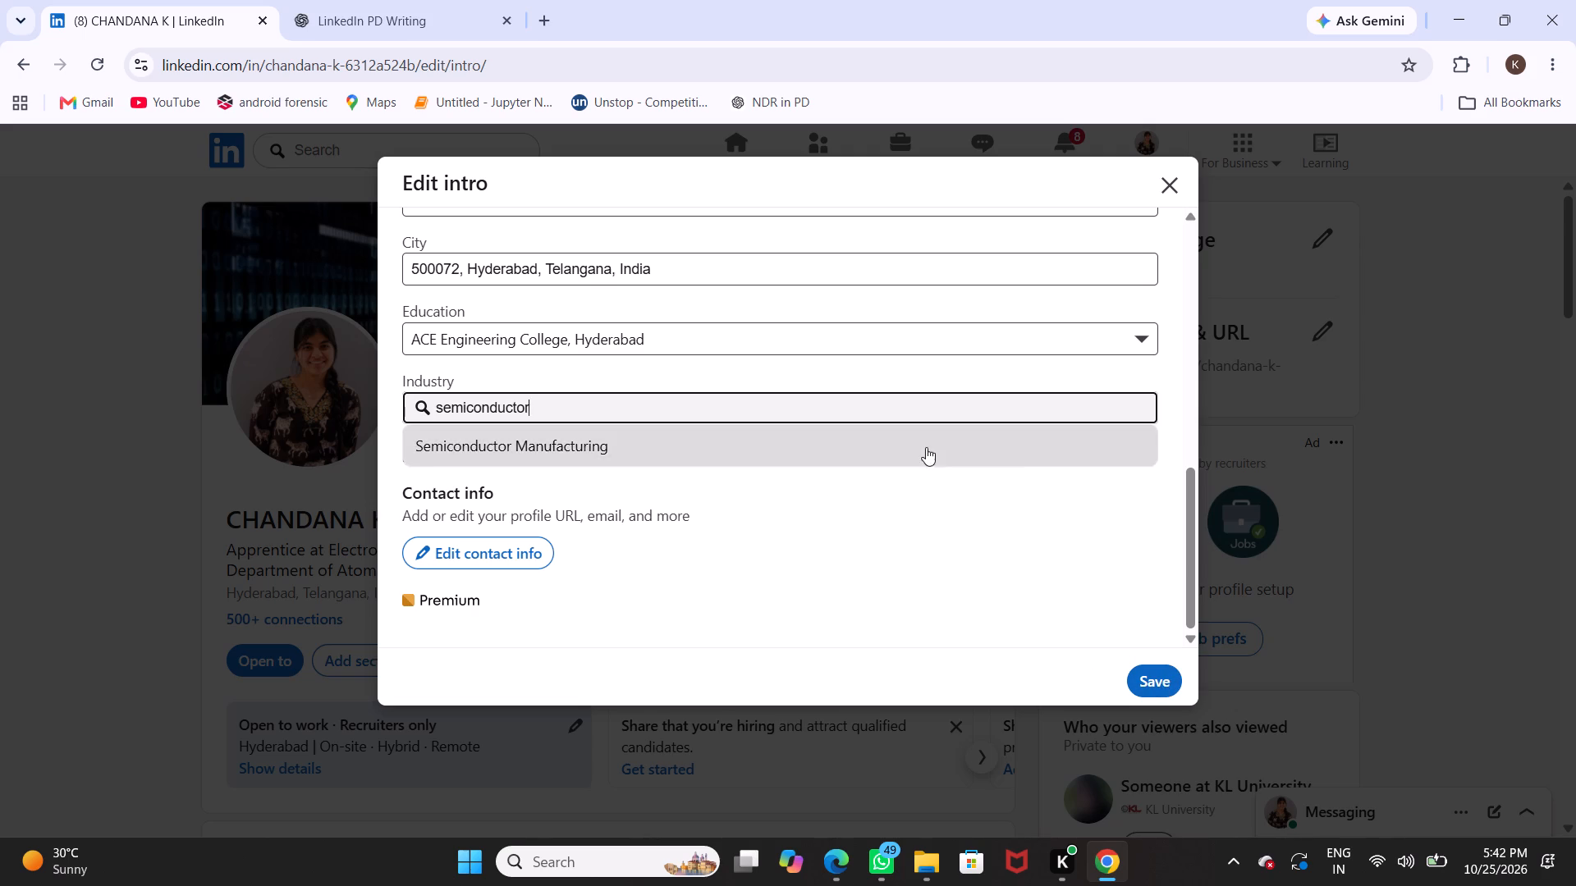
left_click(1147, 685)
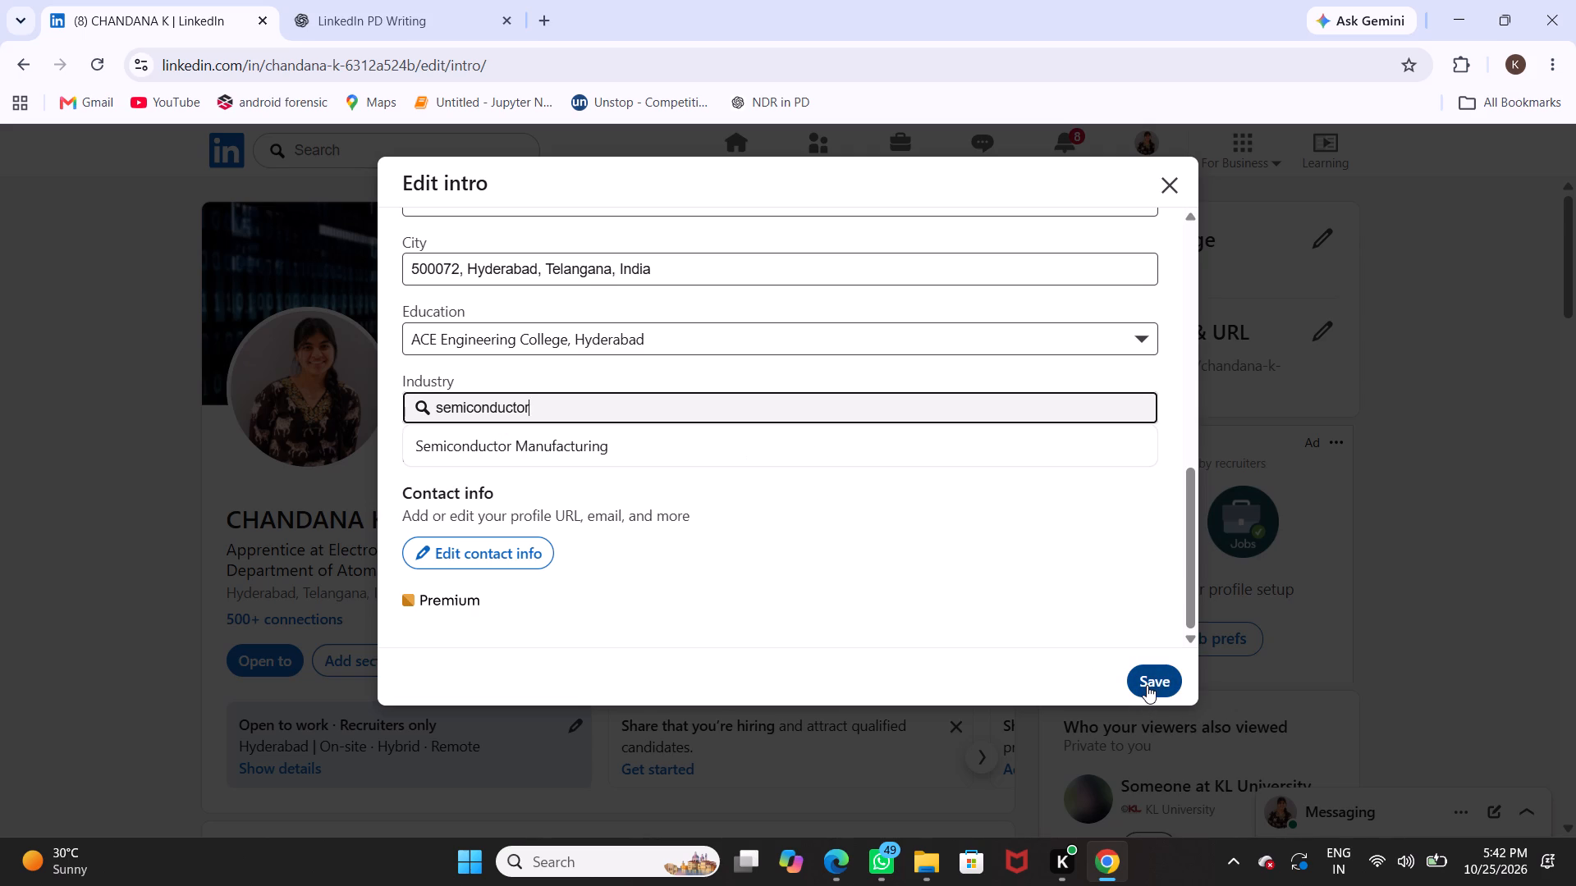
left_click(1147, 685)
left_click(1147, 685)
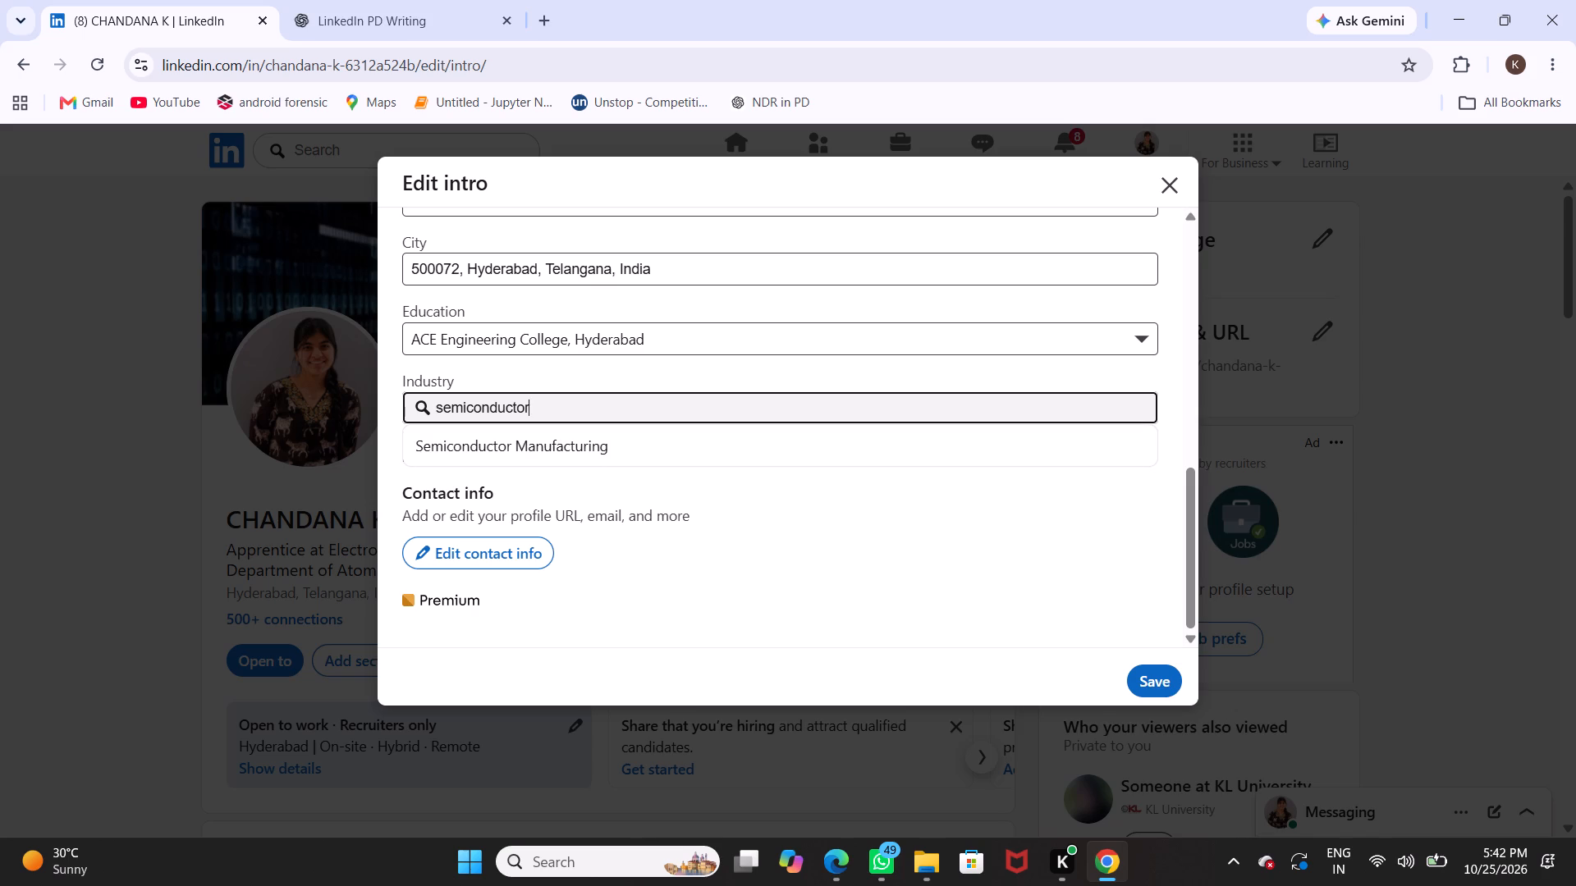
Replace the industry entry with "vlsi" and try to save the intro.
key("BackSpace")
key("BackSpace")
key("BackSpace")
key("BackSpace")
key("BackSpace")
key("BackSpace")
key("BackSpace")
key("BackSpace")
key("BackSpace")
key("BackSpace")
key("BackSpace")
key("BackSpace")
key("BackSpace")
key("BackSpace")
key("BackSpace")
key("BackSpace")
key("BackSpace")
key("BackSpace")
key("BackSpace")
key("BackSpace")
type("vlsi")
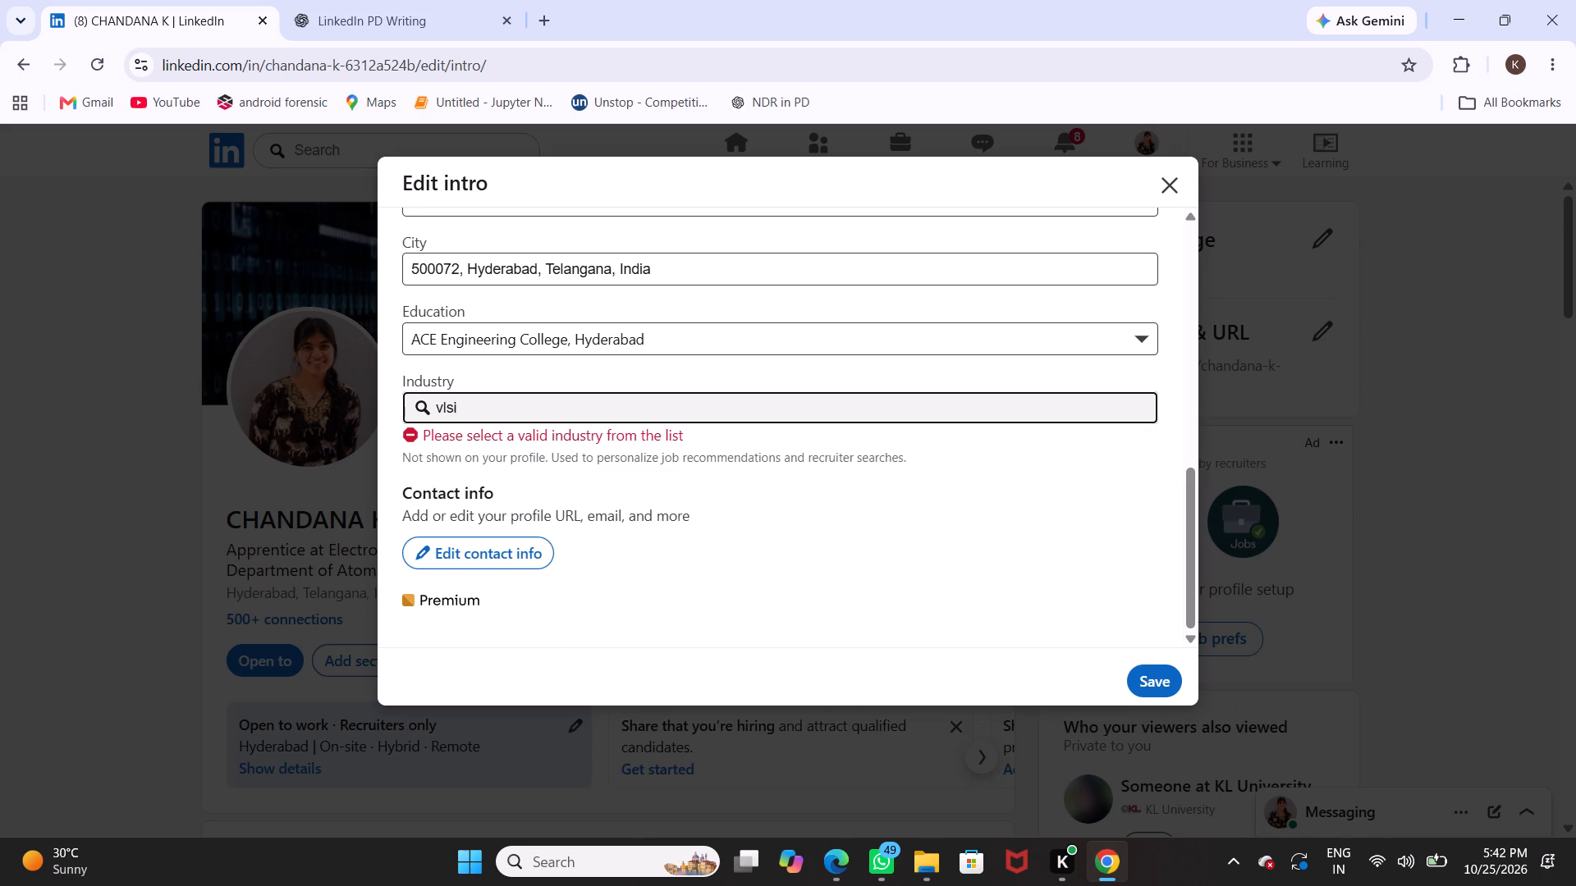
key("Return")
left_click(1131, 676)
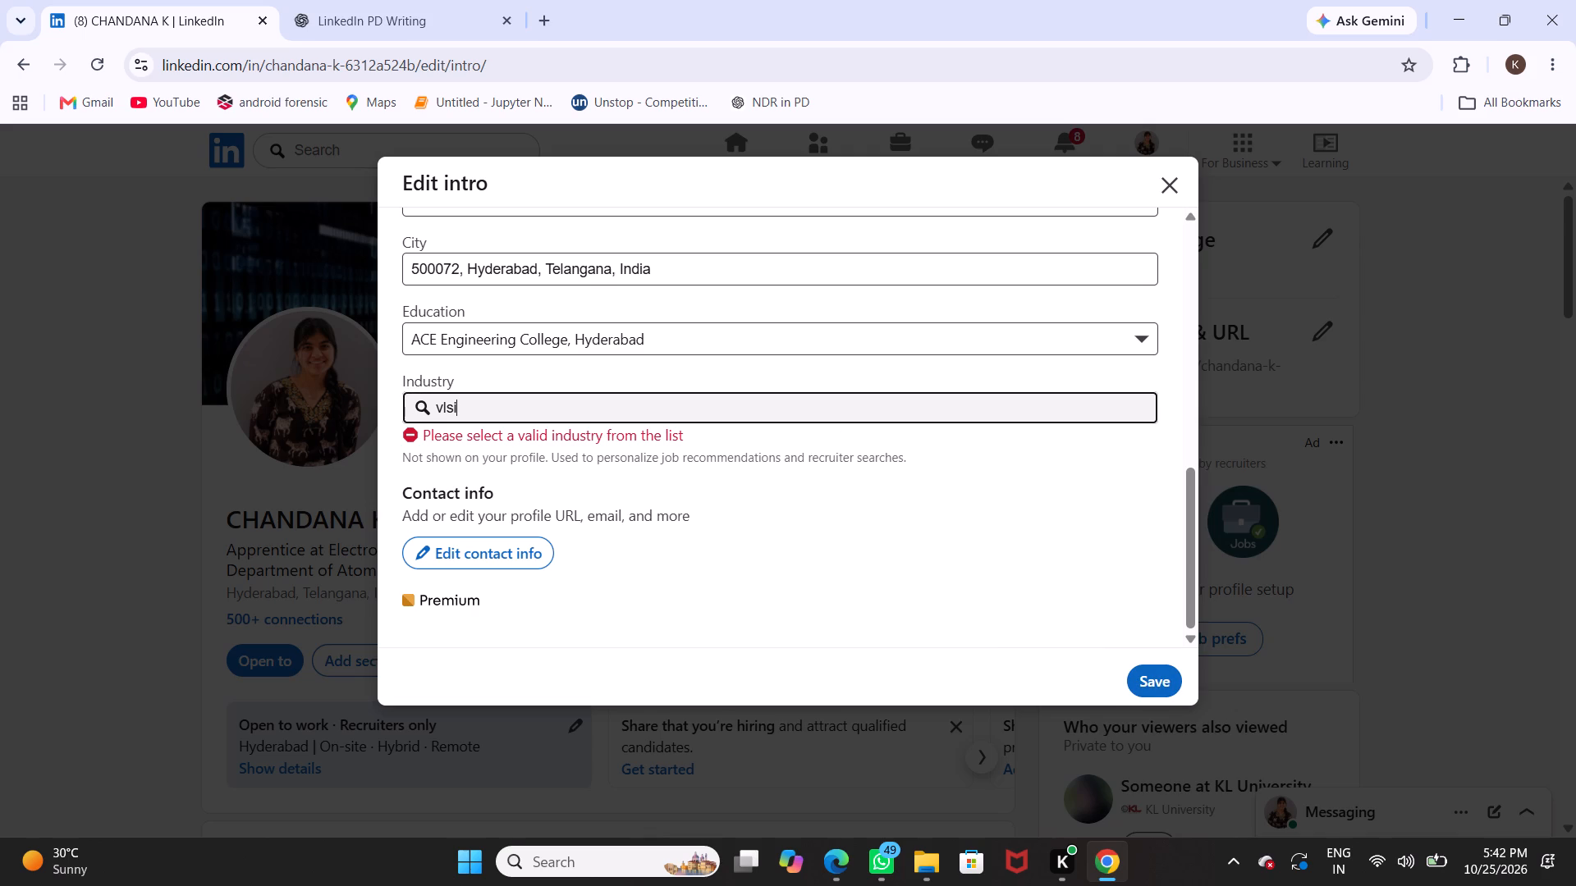
Clear the industry entry, choose the suggested industry "Semiconductor Manufacturing", save the intro, and dismiss the Premium offer.
left_click(790, 403)
key("BackSpace")
key("BackSpace")
key("BackSpace")
key("BackSpace")
key("BackSpace")
key("BackSpace")
key("BackSpace")
key("BackSpace")
key("BackSpace")
key("BackSpace")
key("BackSpace")
key("BackSpace")
type("semi")
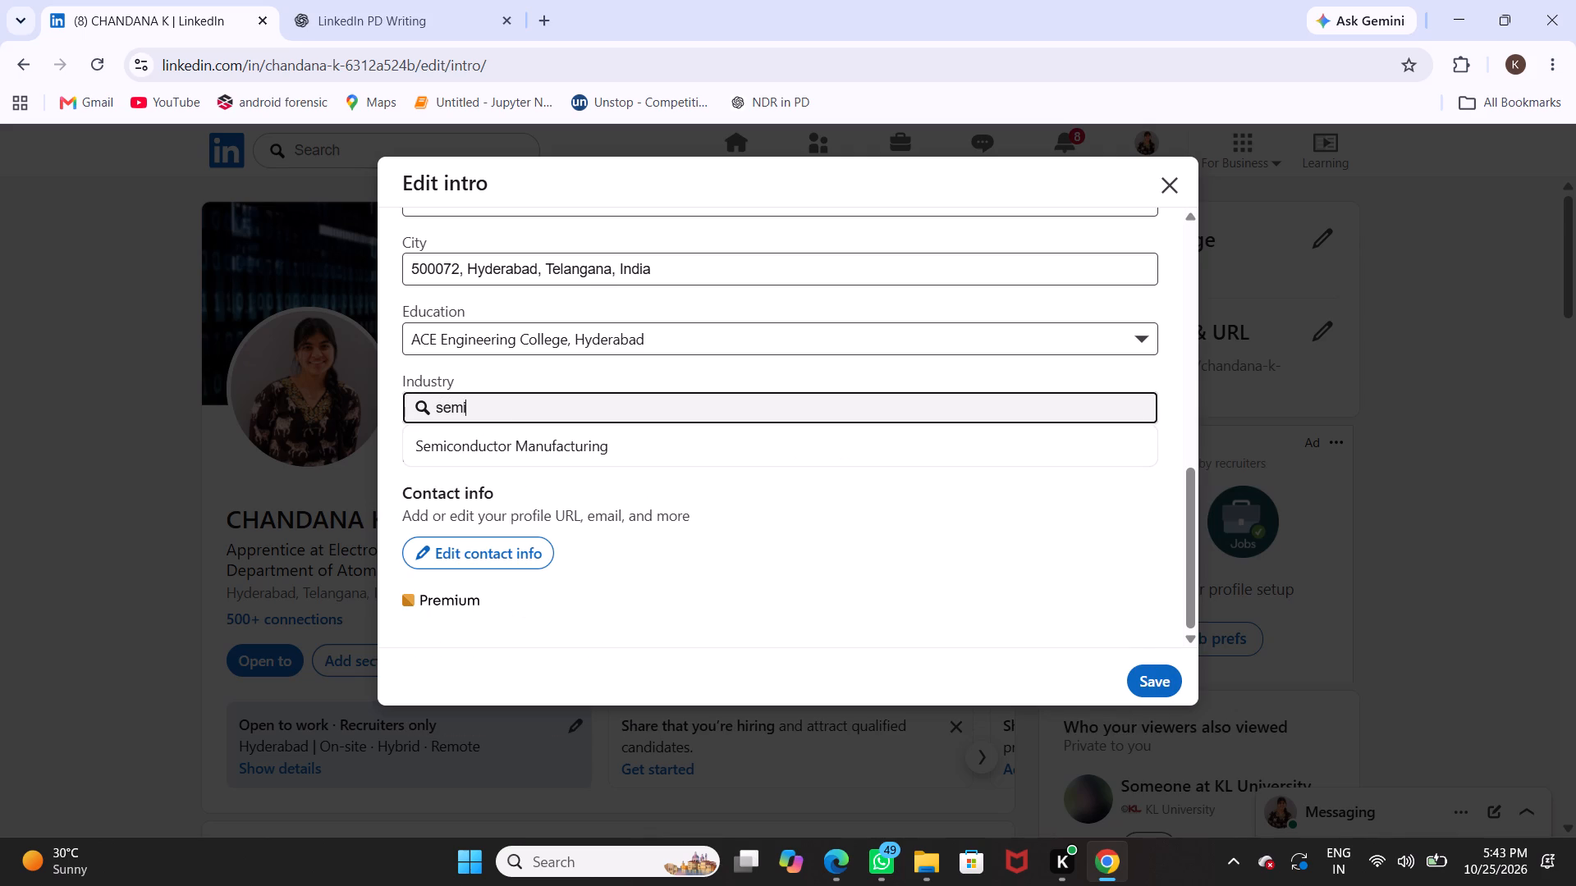
key("BackSpace")
key("BackSpace")
key("BackSpace")
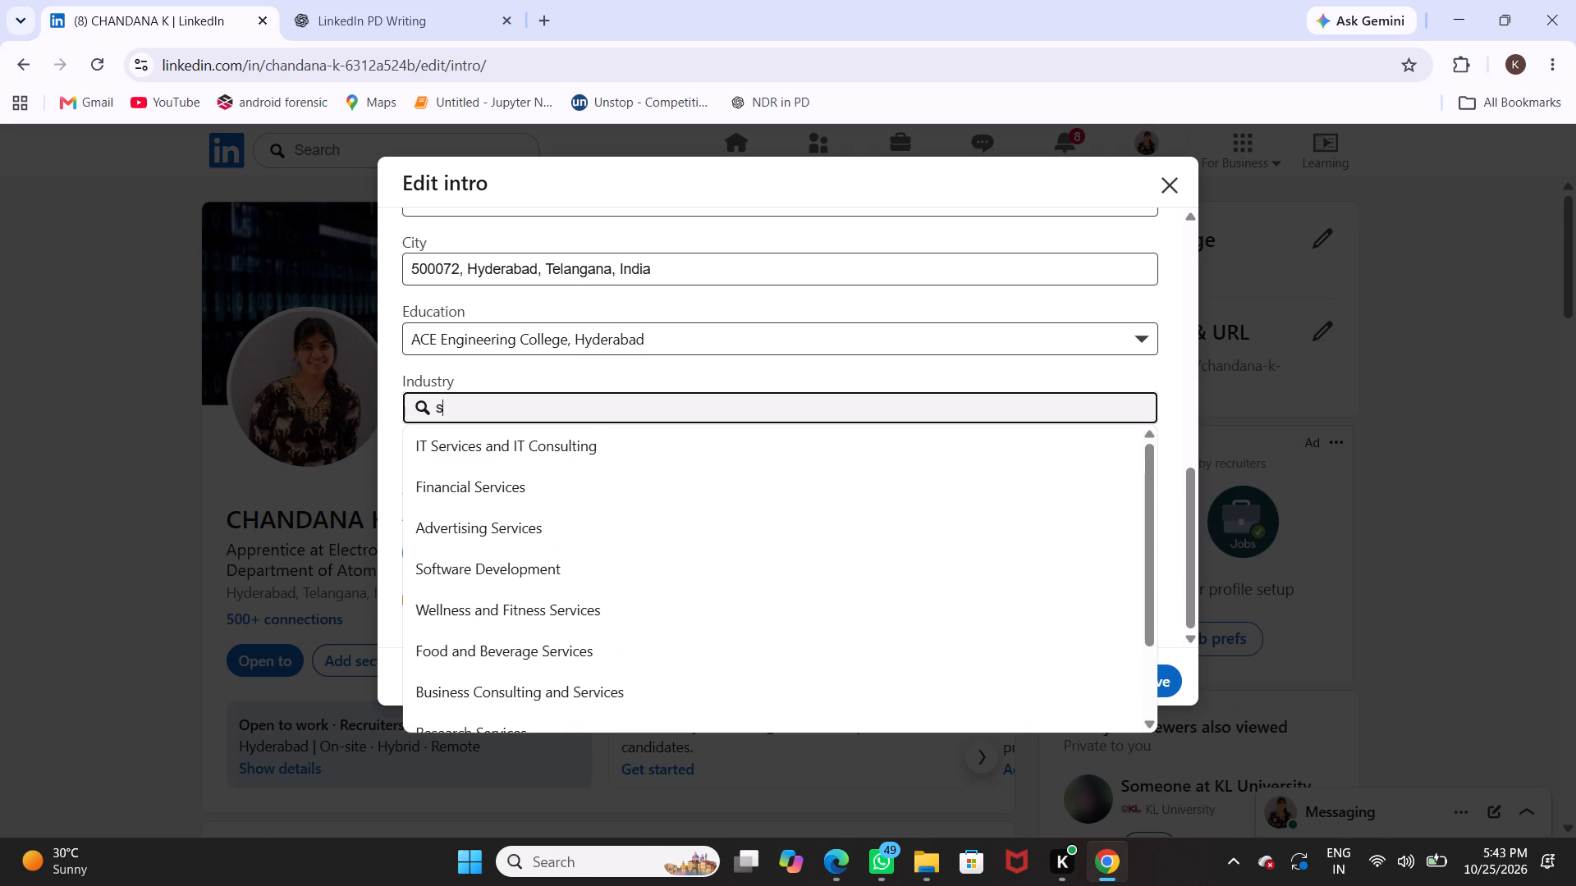
scroll(856, 540, "down", 3)
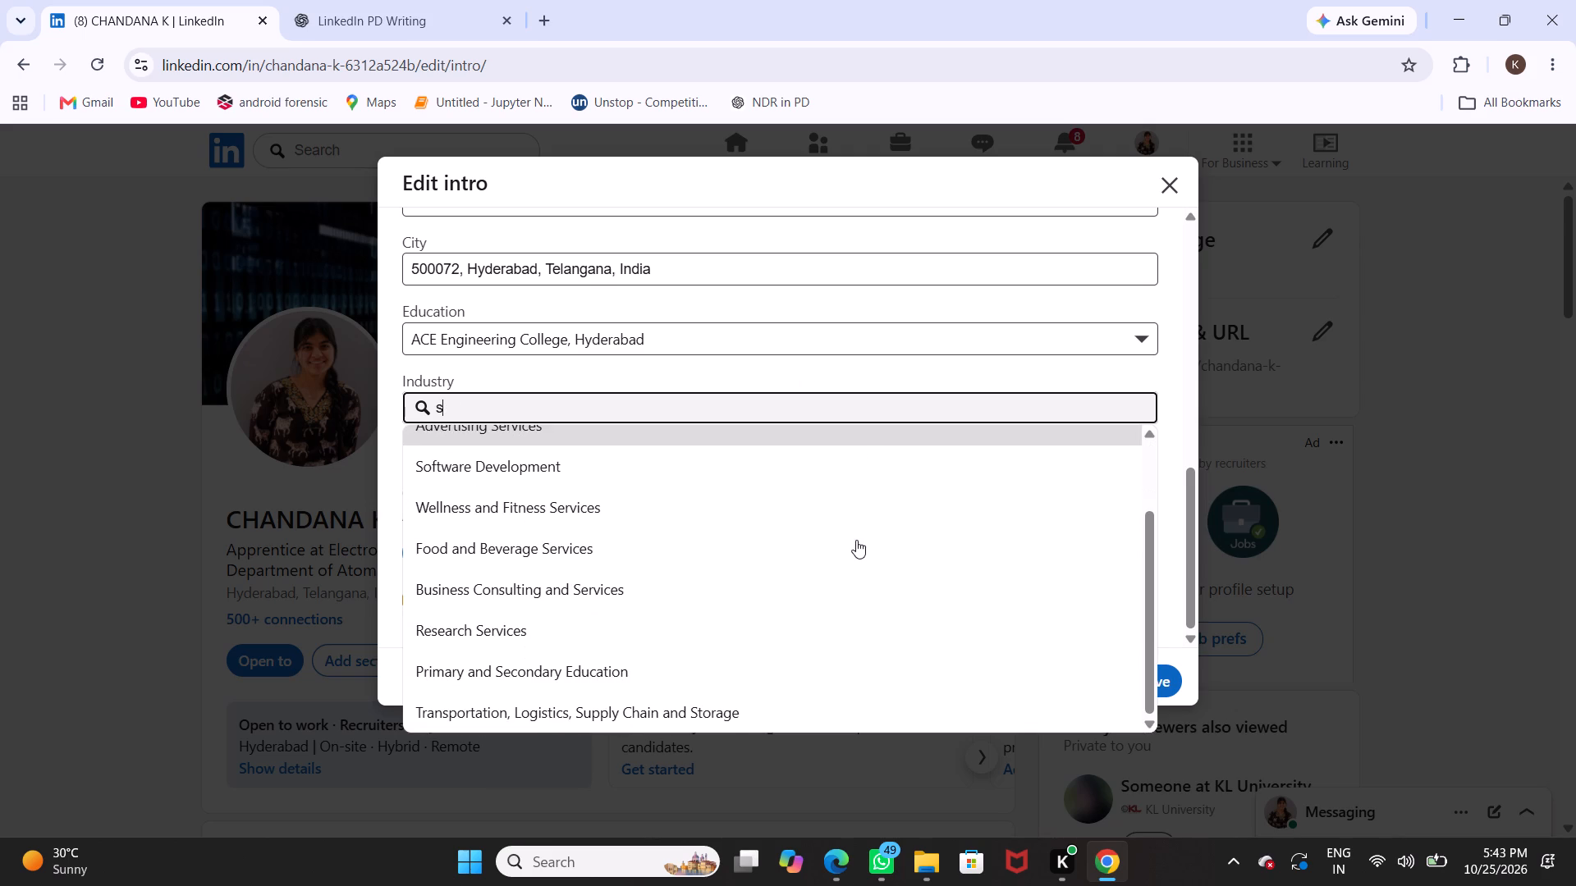
scroll(856, 540, "down", 2)
scroll(856, 540, "up", 3)
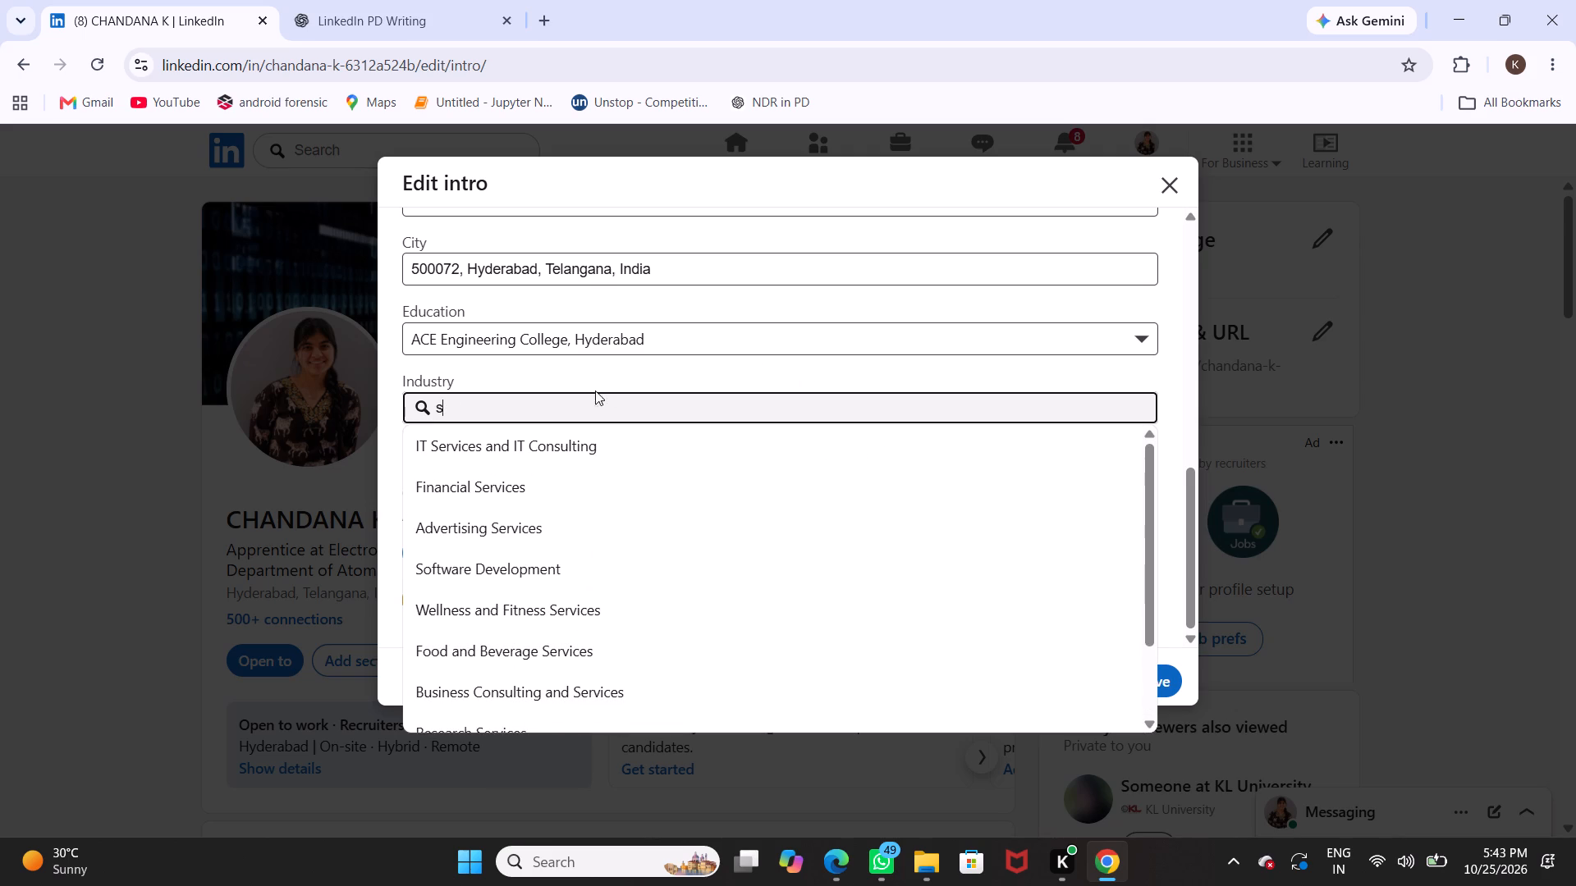
type("emi")
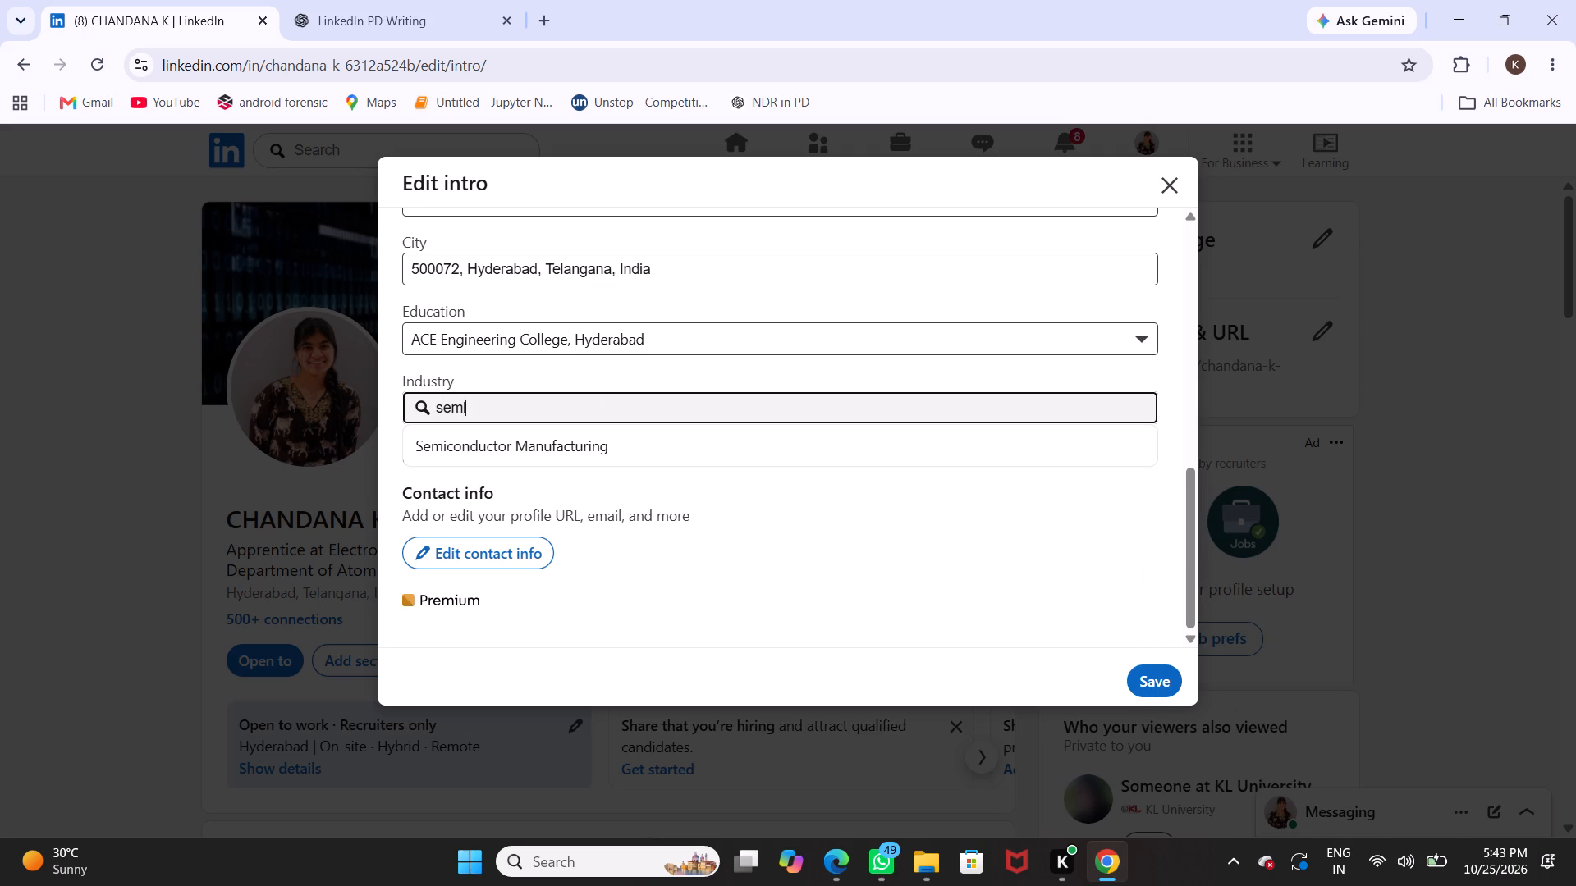
left_click(606, 432)
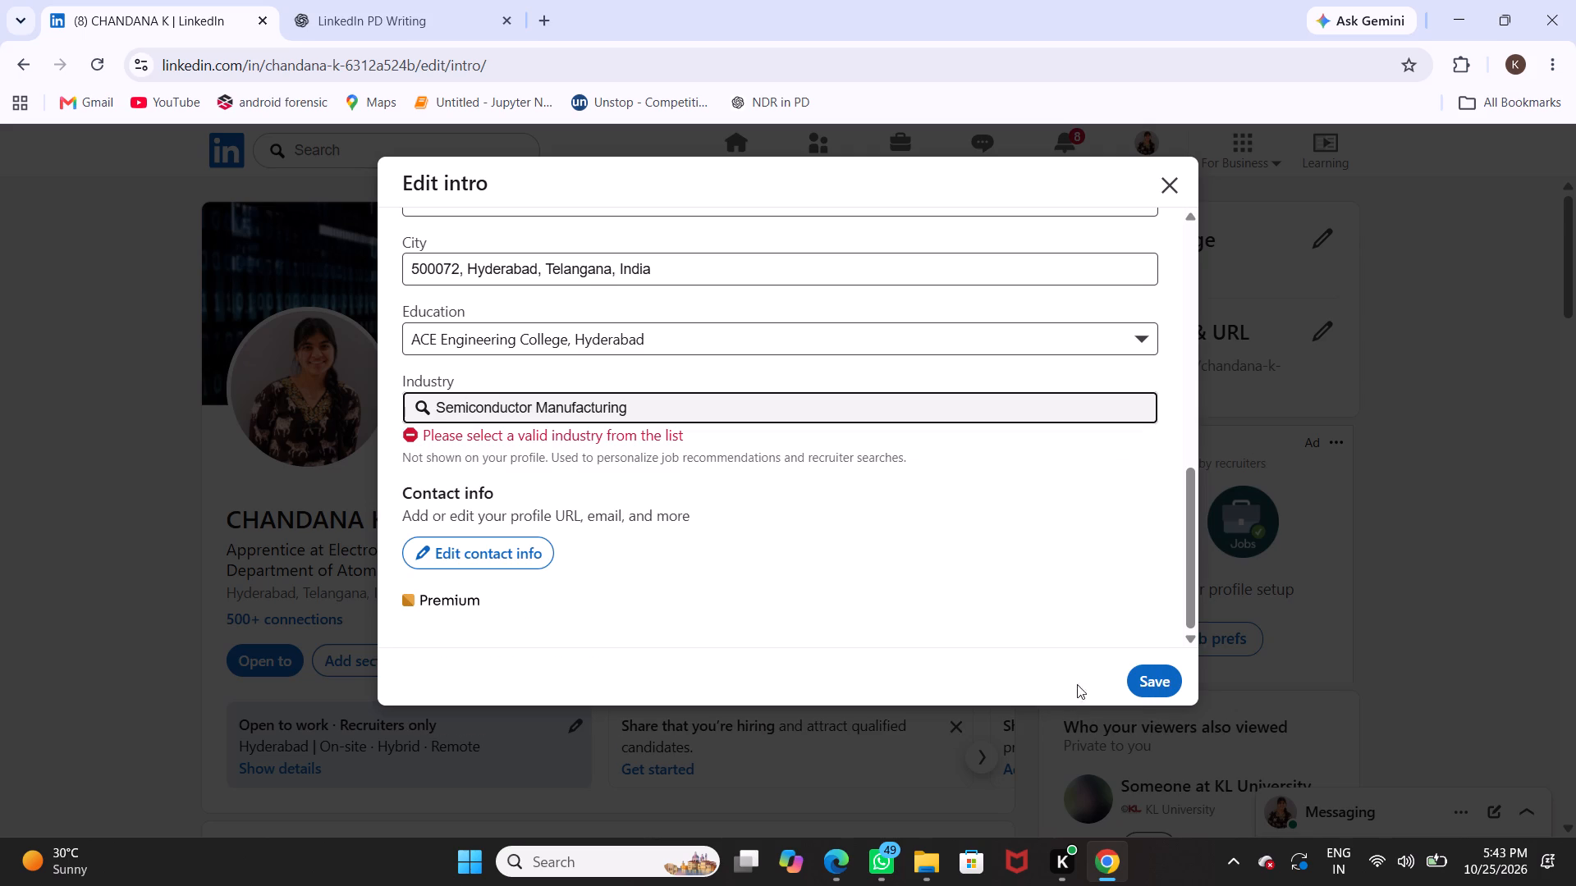
left_click(1150, 671)
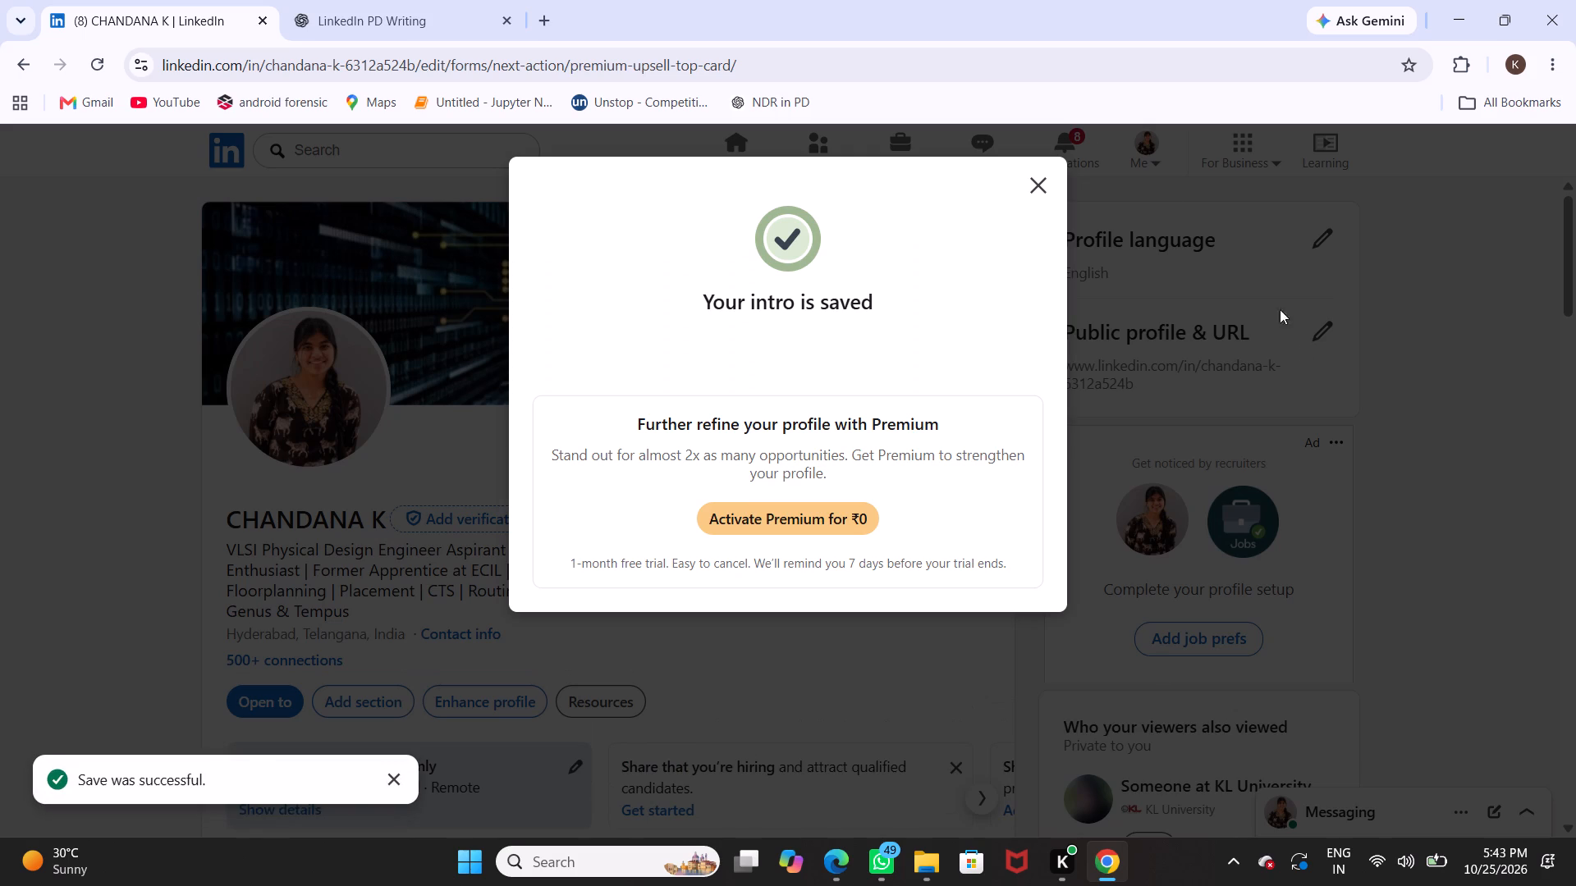
left_click(1035, 185)
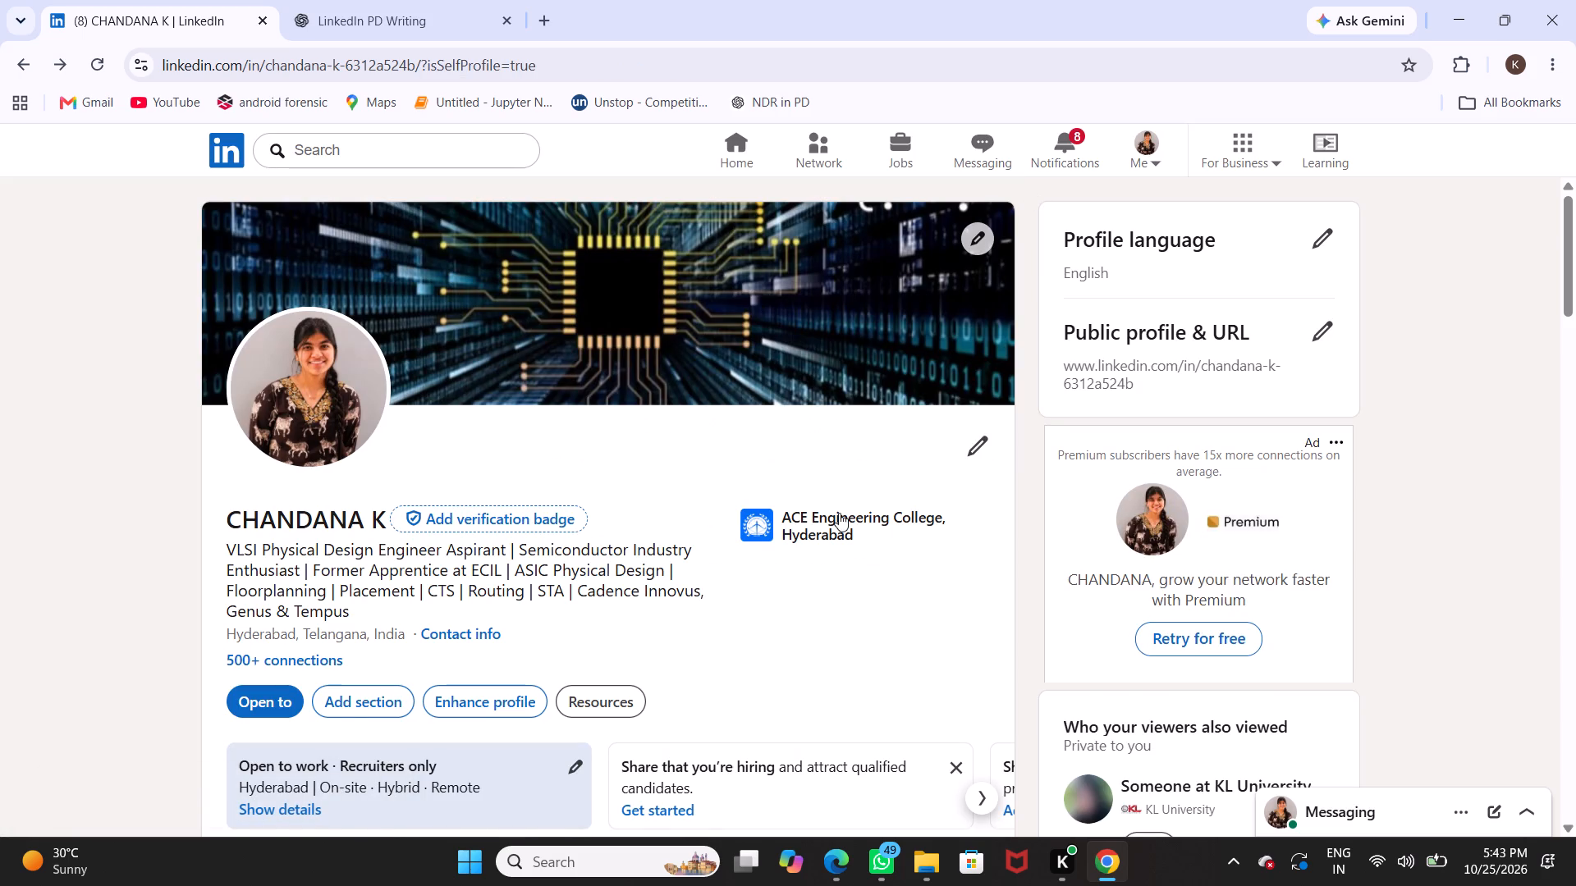
scroll(633, 587, "down", 2)
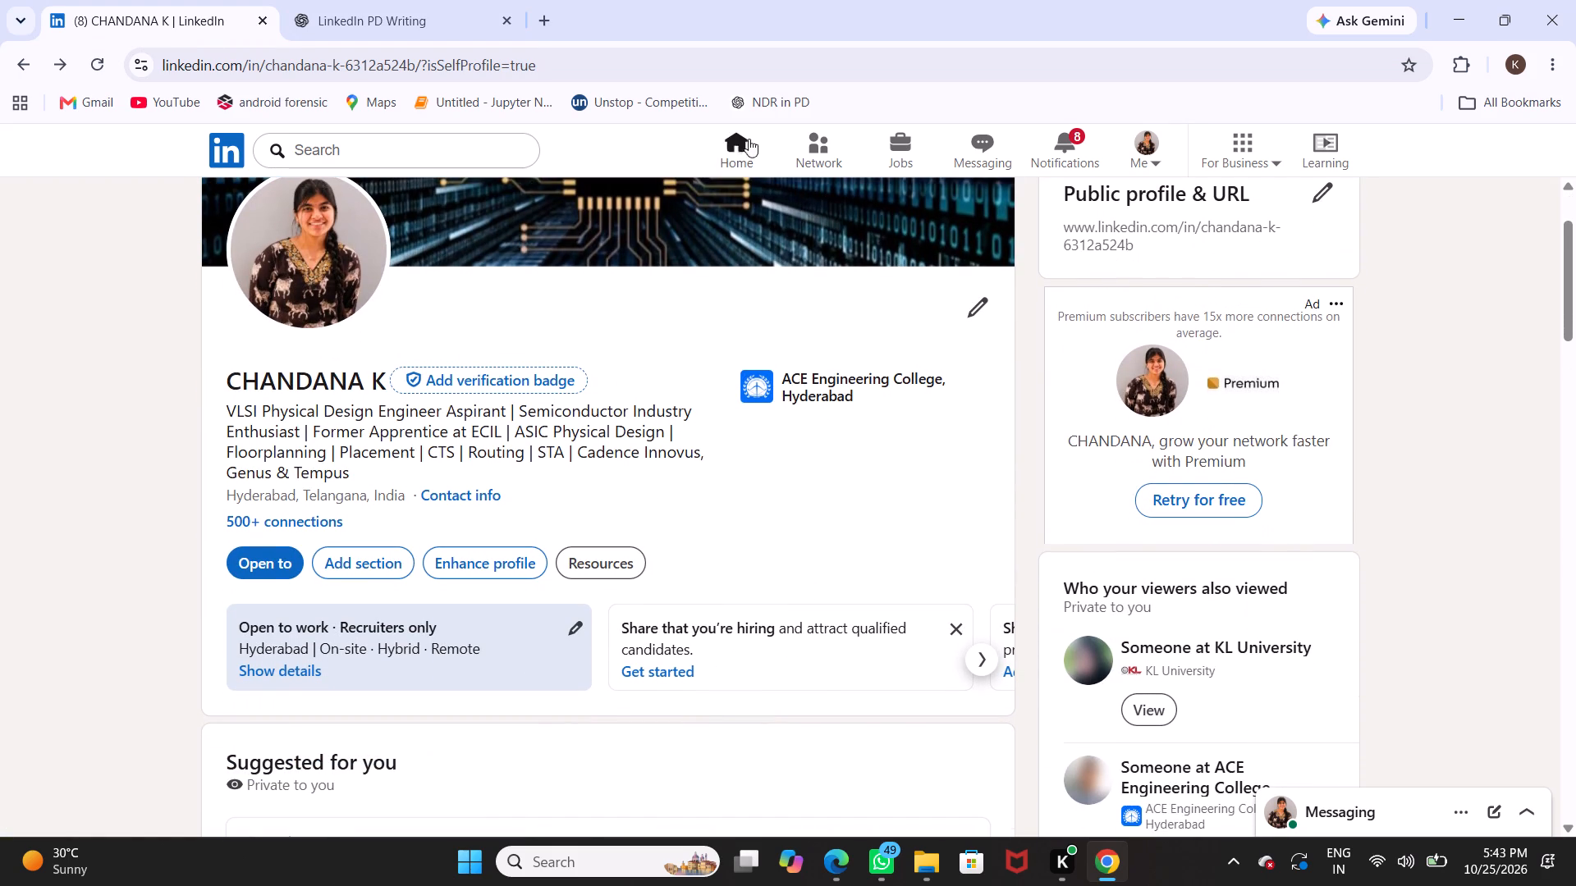
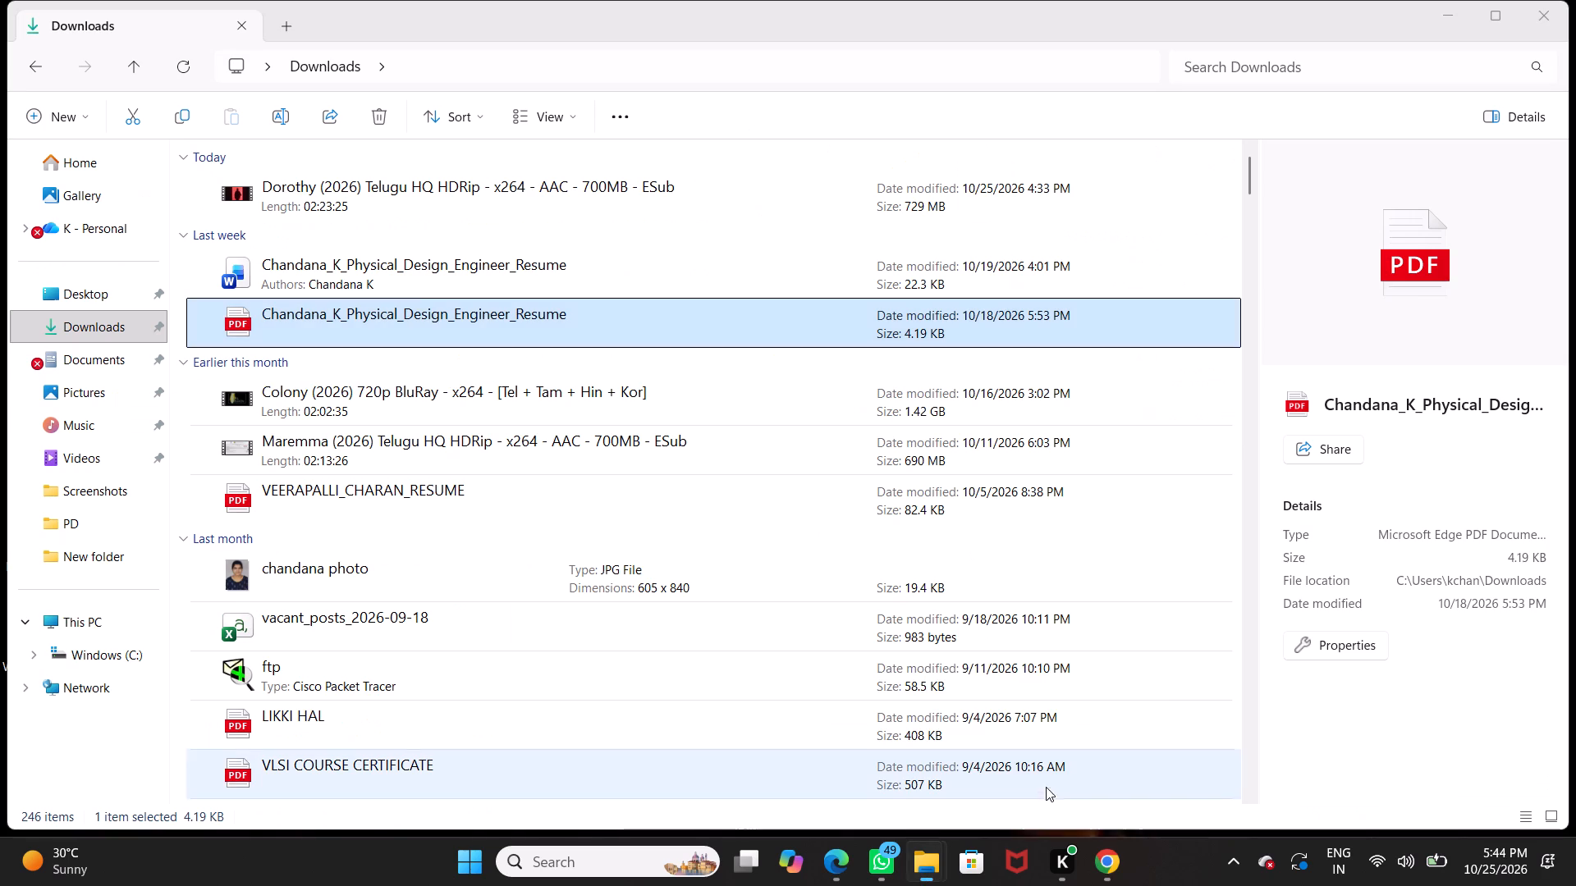
Rename the resume PDF in Downloads in capitals: surname initial, first name, and PHYSICAL_DESIGN_ENGINEER_RESUME, joined by underscores.
left_click(363, 312)
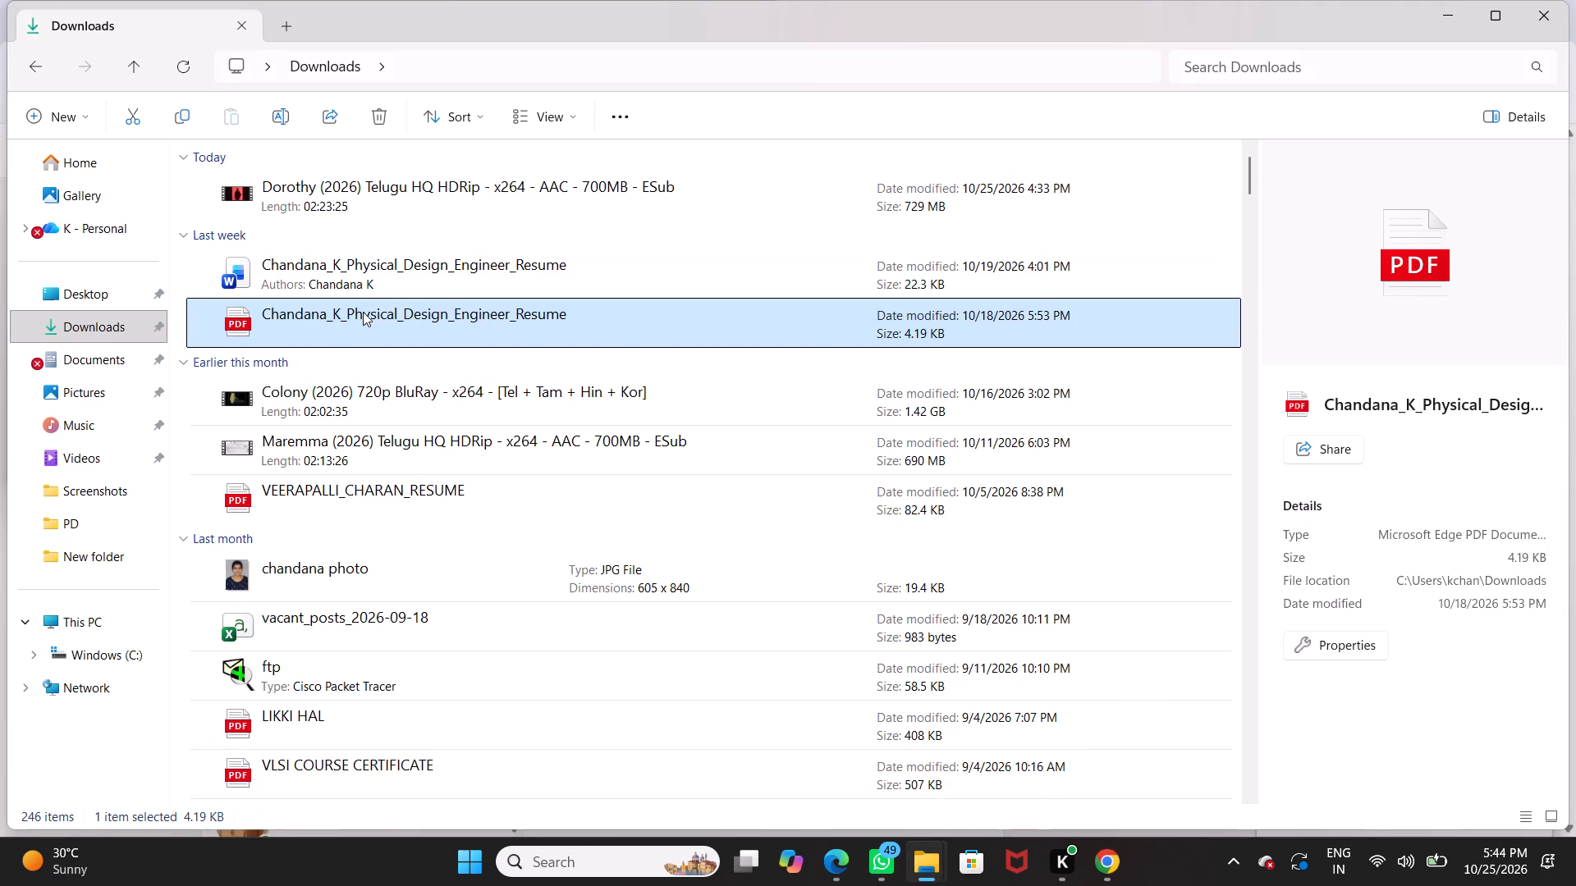
left_click(282, 116)
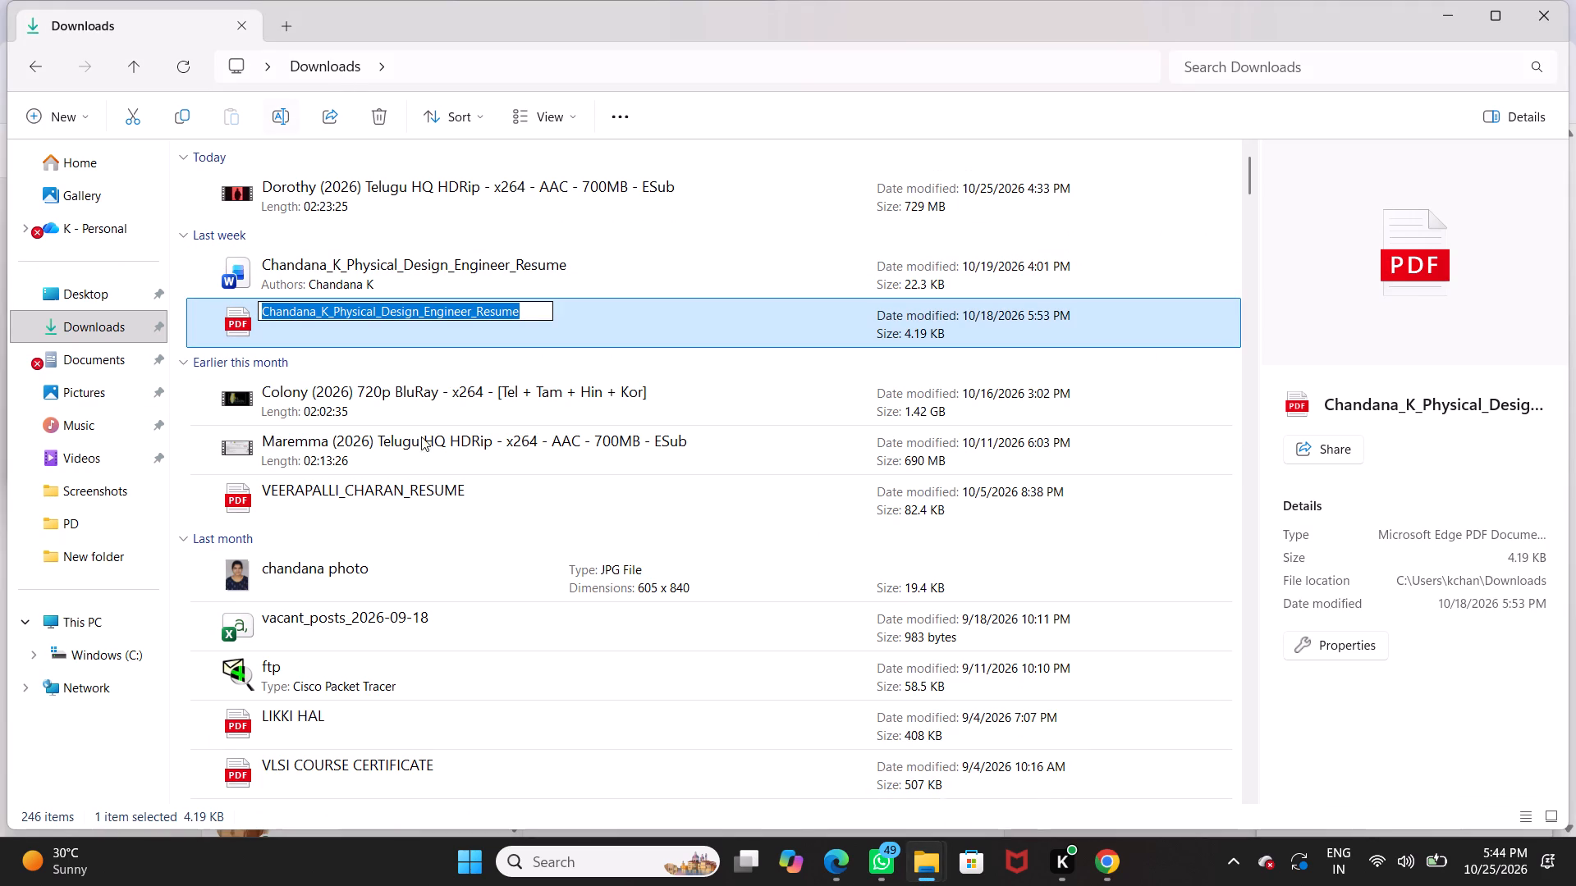
left_click(529, 313)
left_click_drag(529, 313, 306, 309)
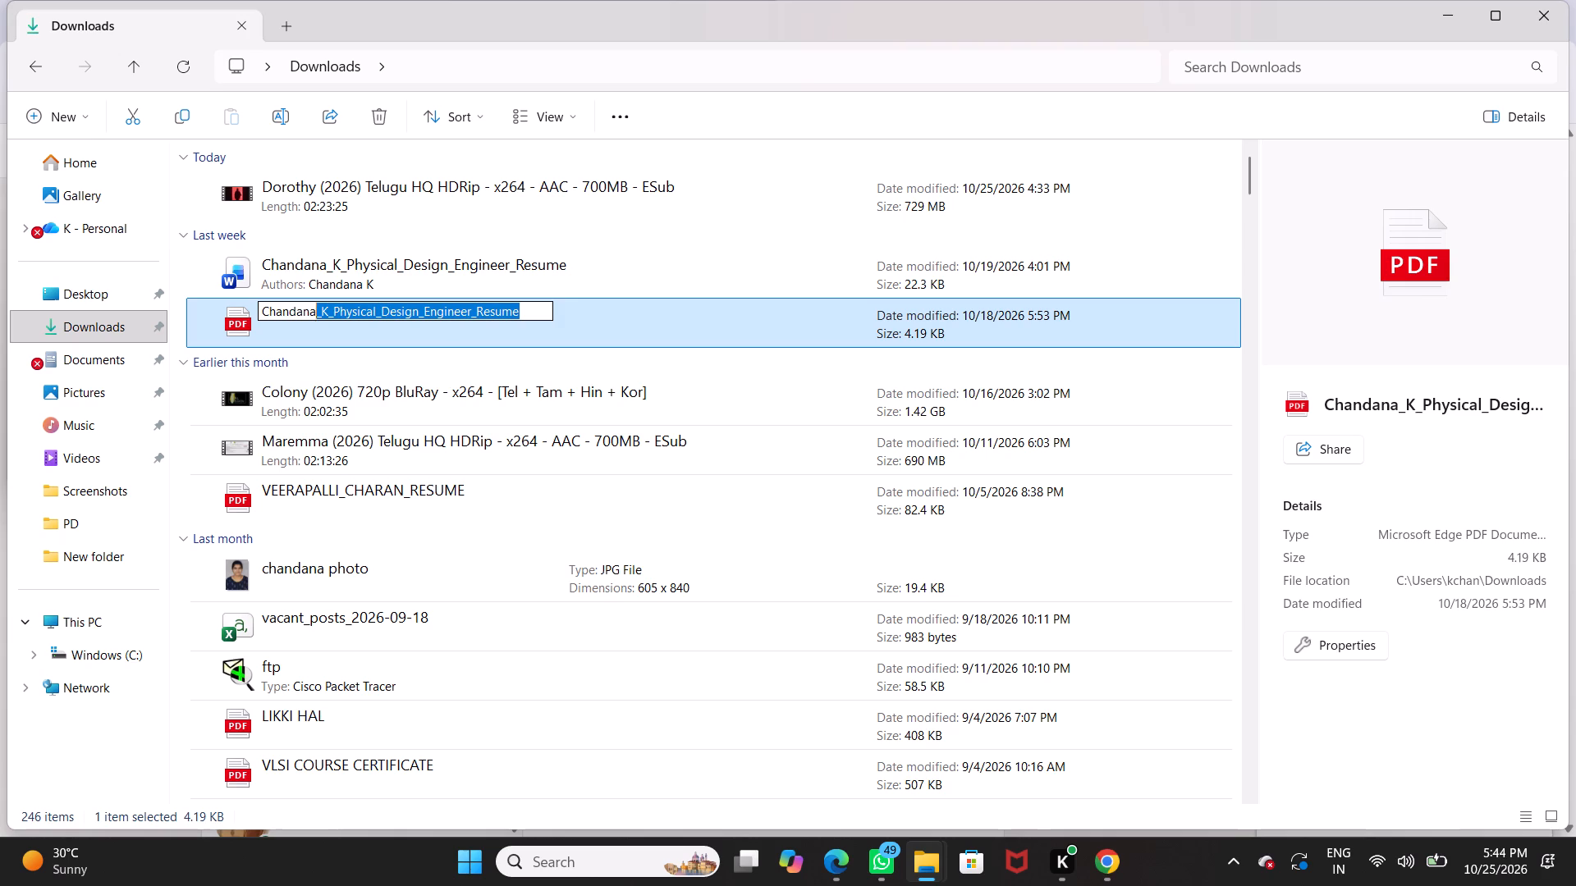
left_click_drag(306, 309, 210, 304)
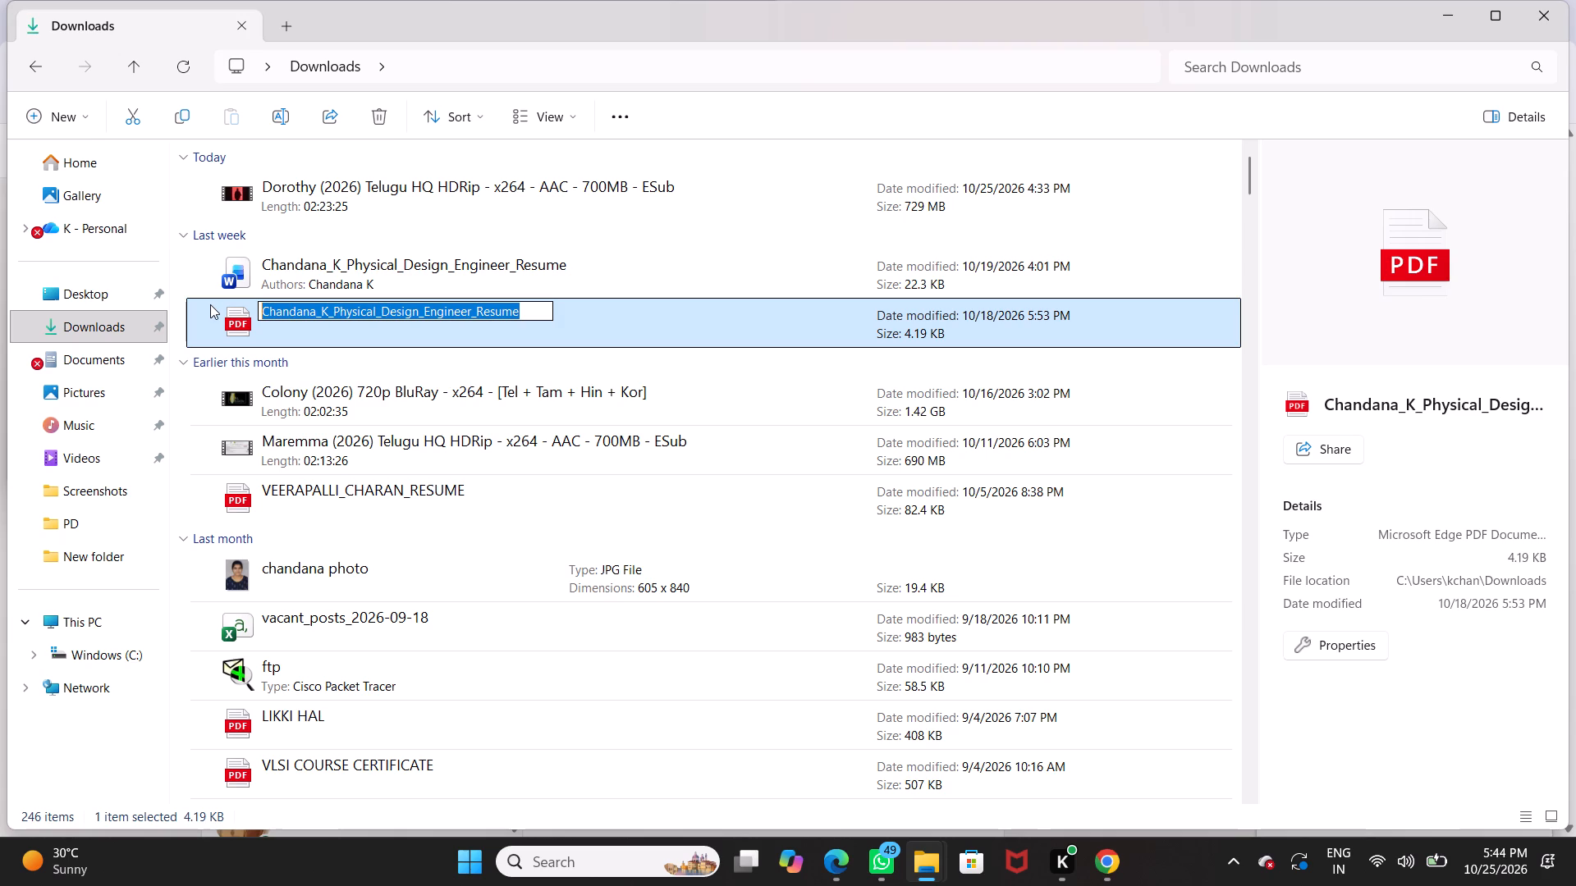
key("k")
key("shift+underscore")
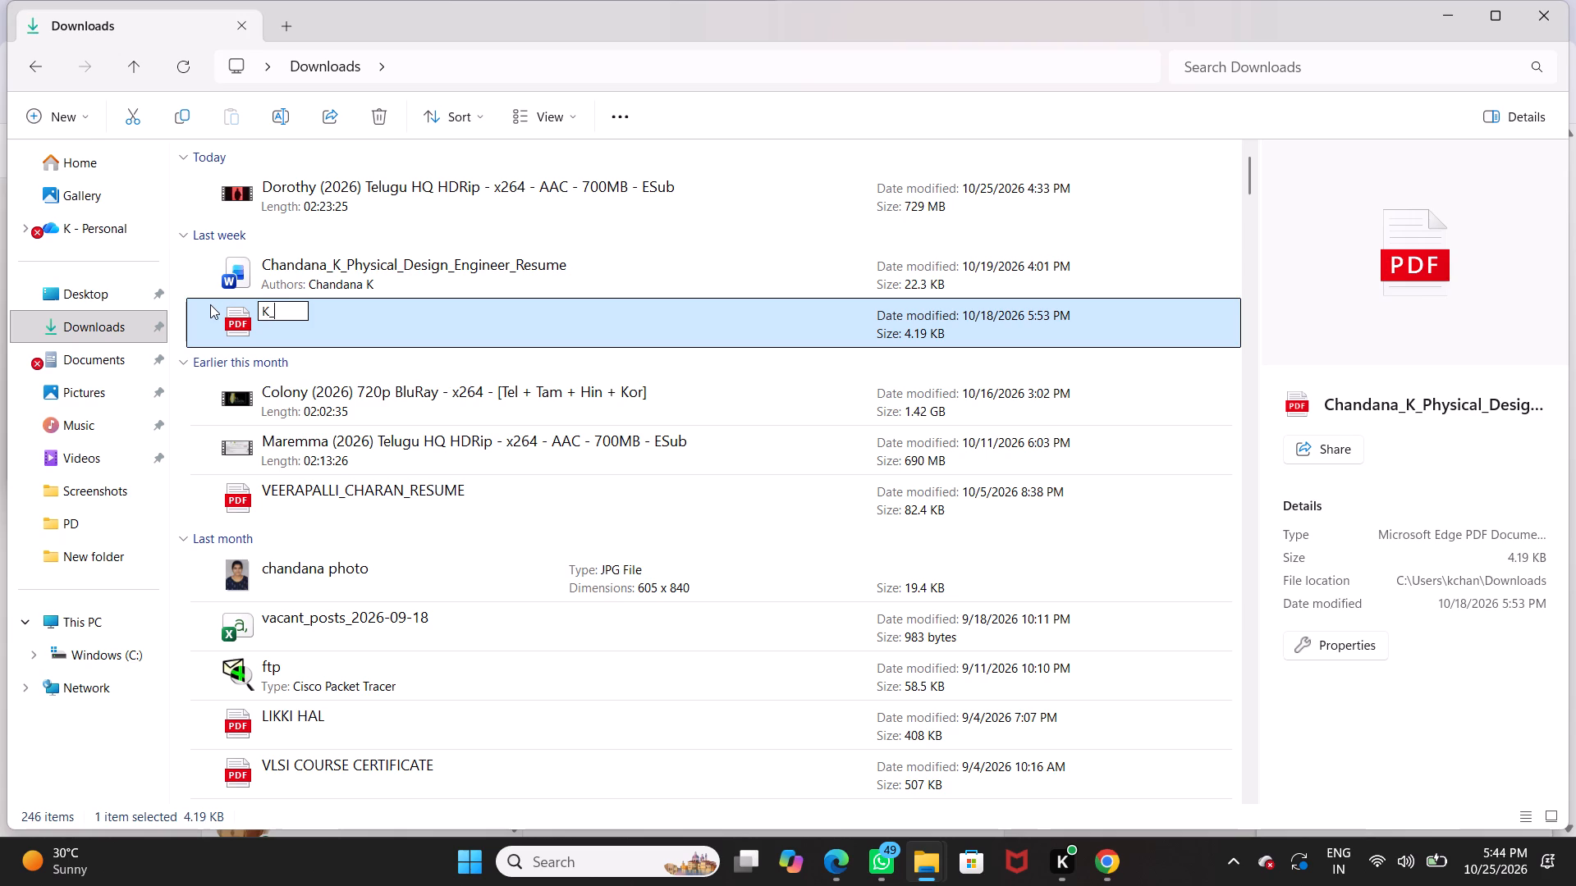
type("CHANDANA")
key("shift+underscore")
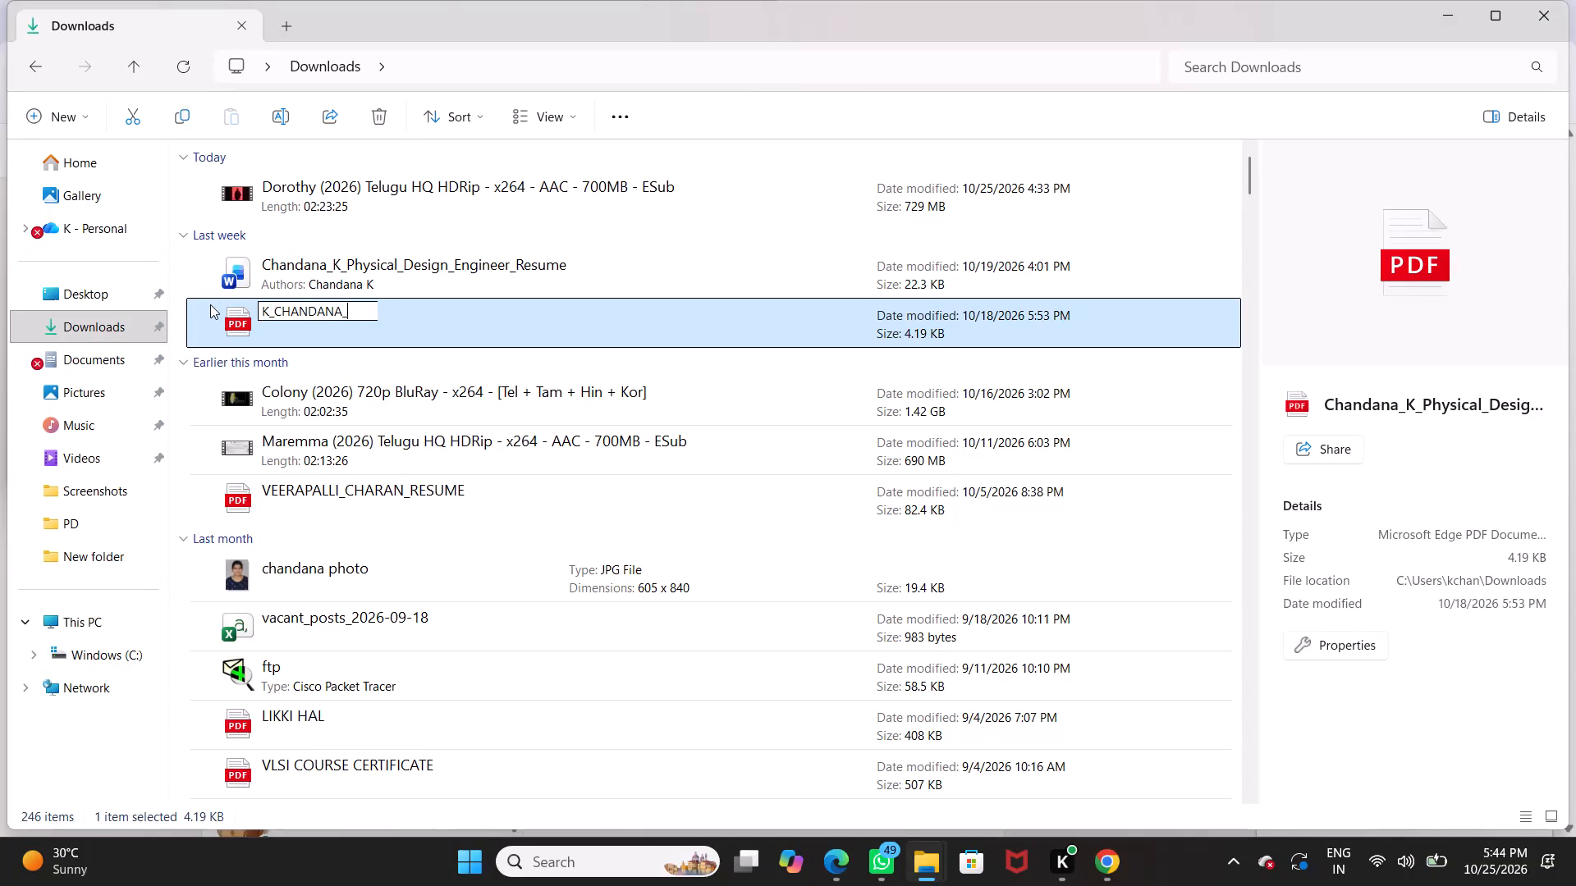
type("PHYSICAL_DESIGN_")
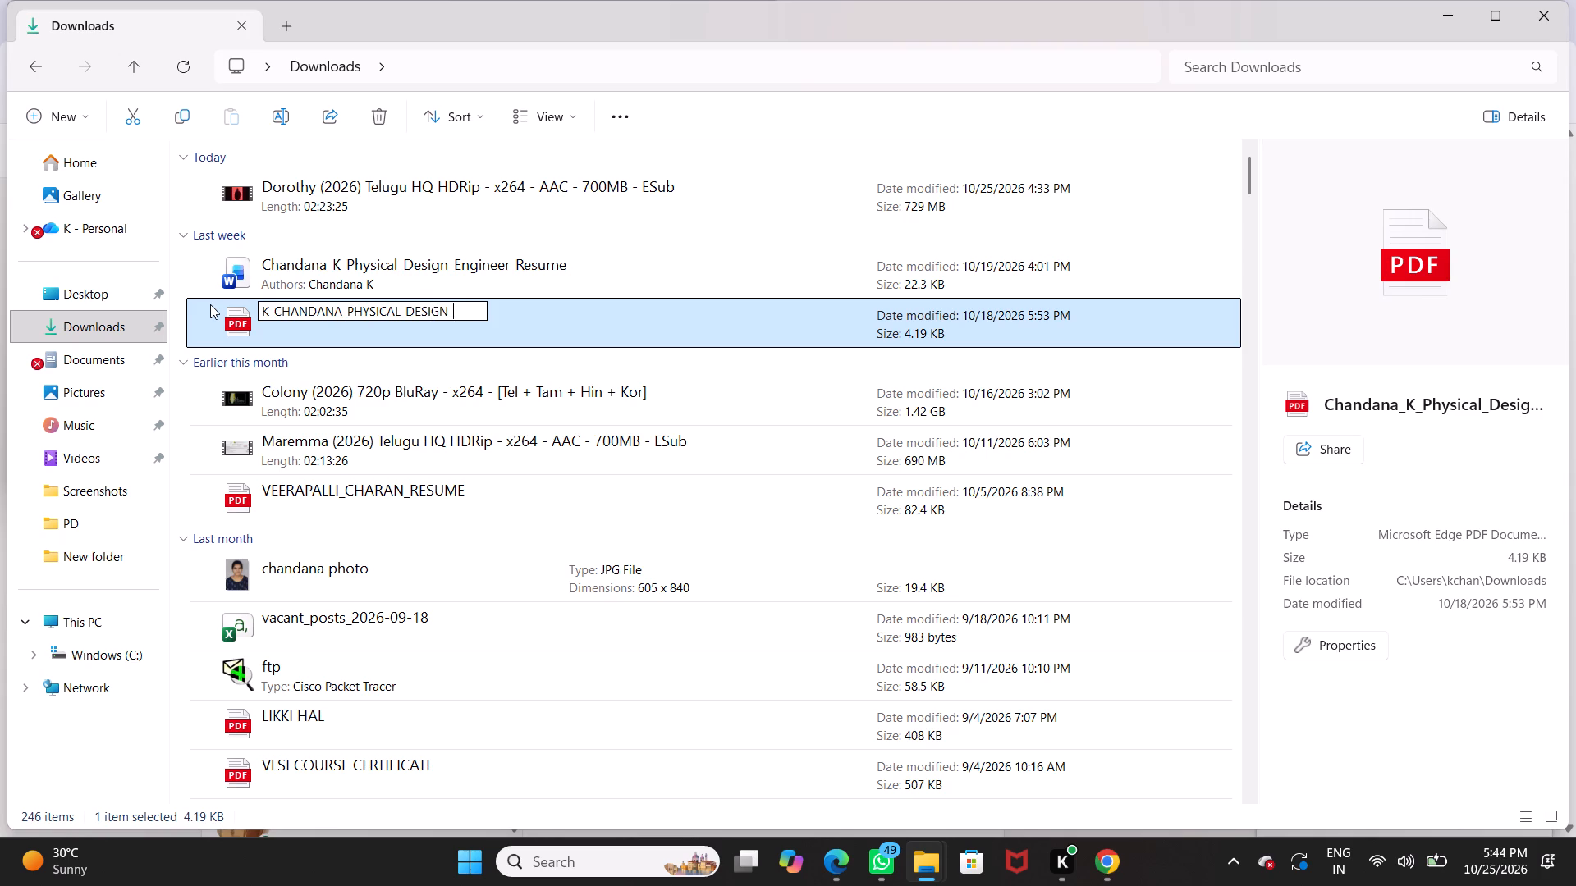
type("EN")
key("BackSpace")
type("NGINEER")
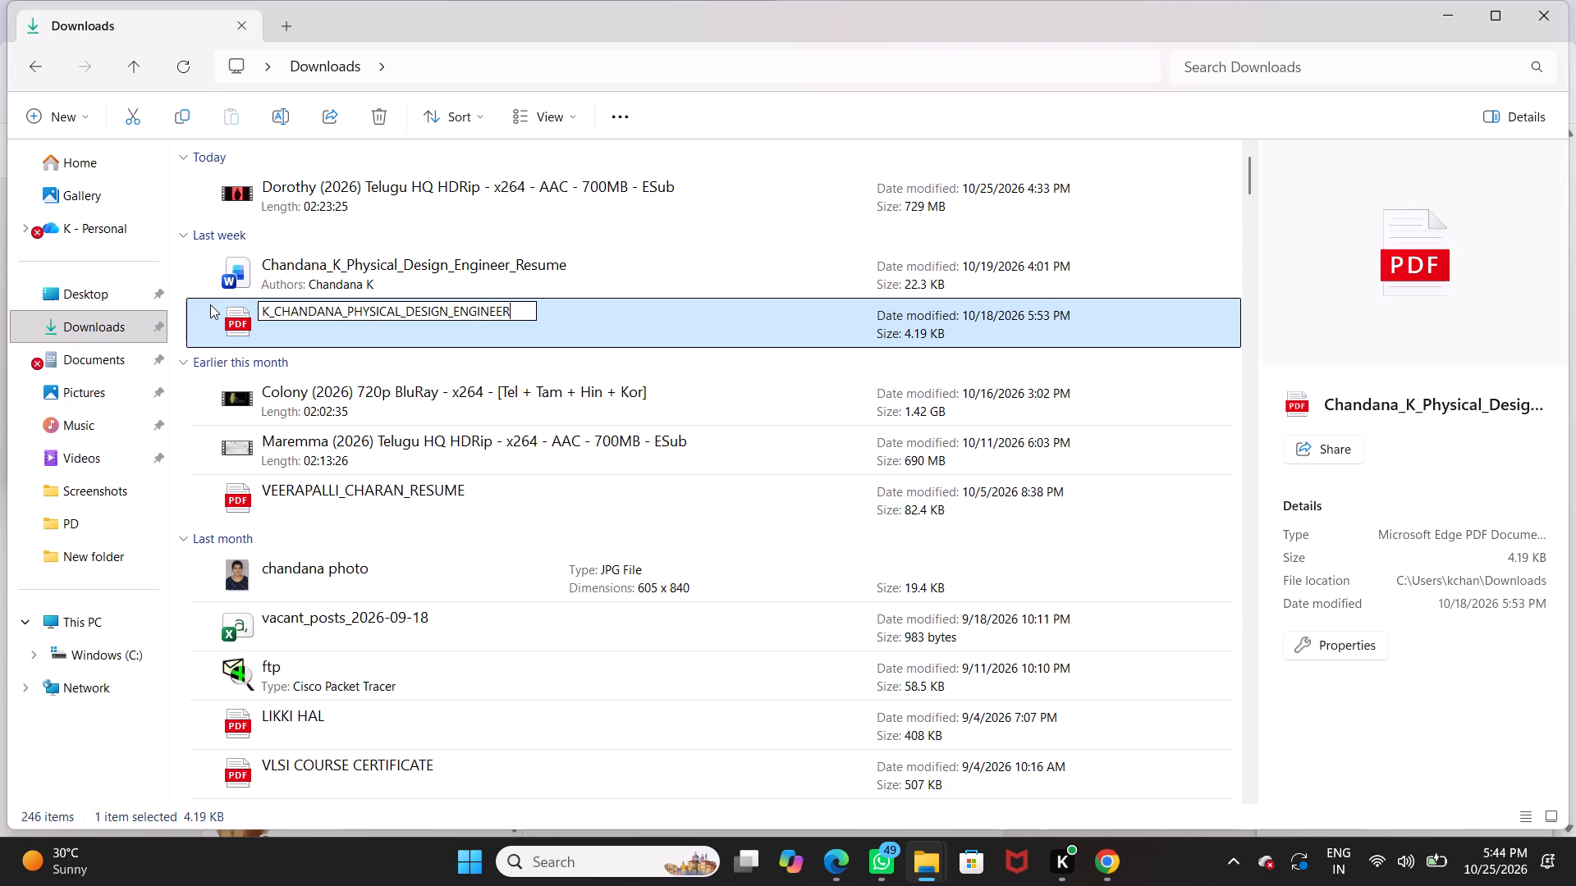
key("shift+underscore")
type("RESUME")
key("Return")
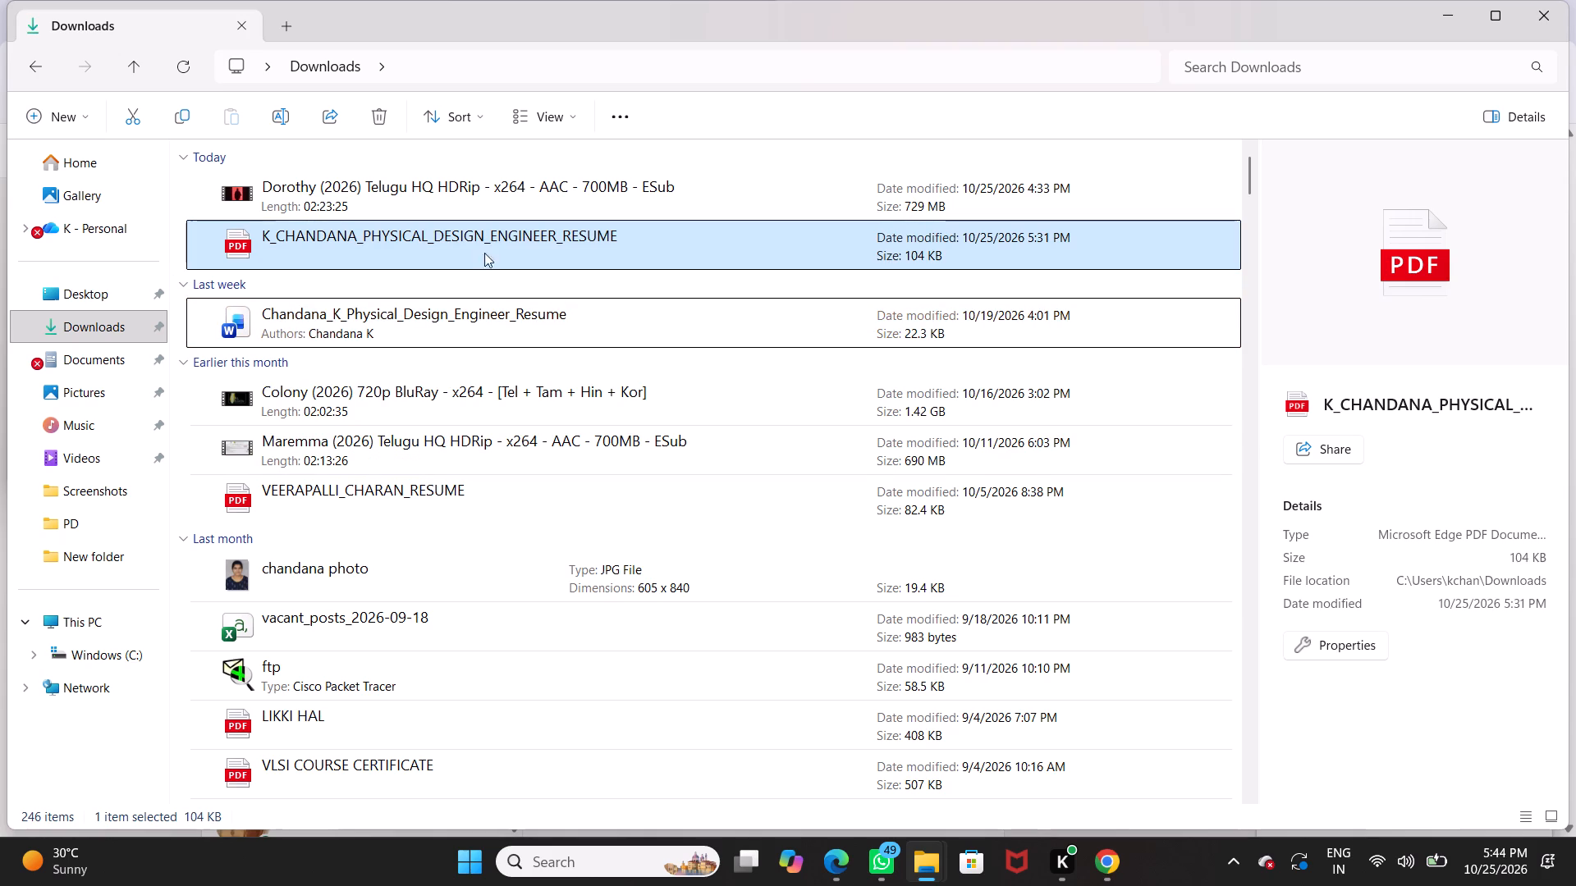
Open the renamed resume PDF and review its summary, skills, projects, training, education and certifications sections.
double_click(445, 240)
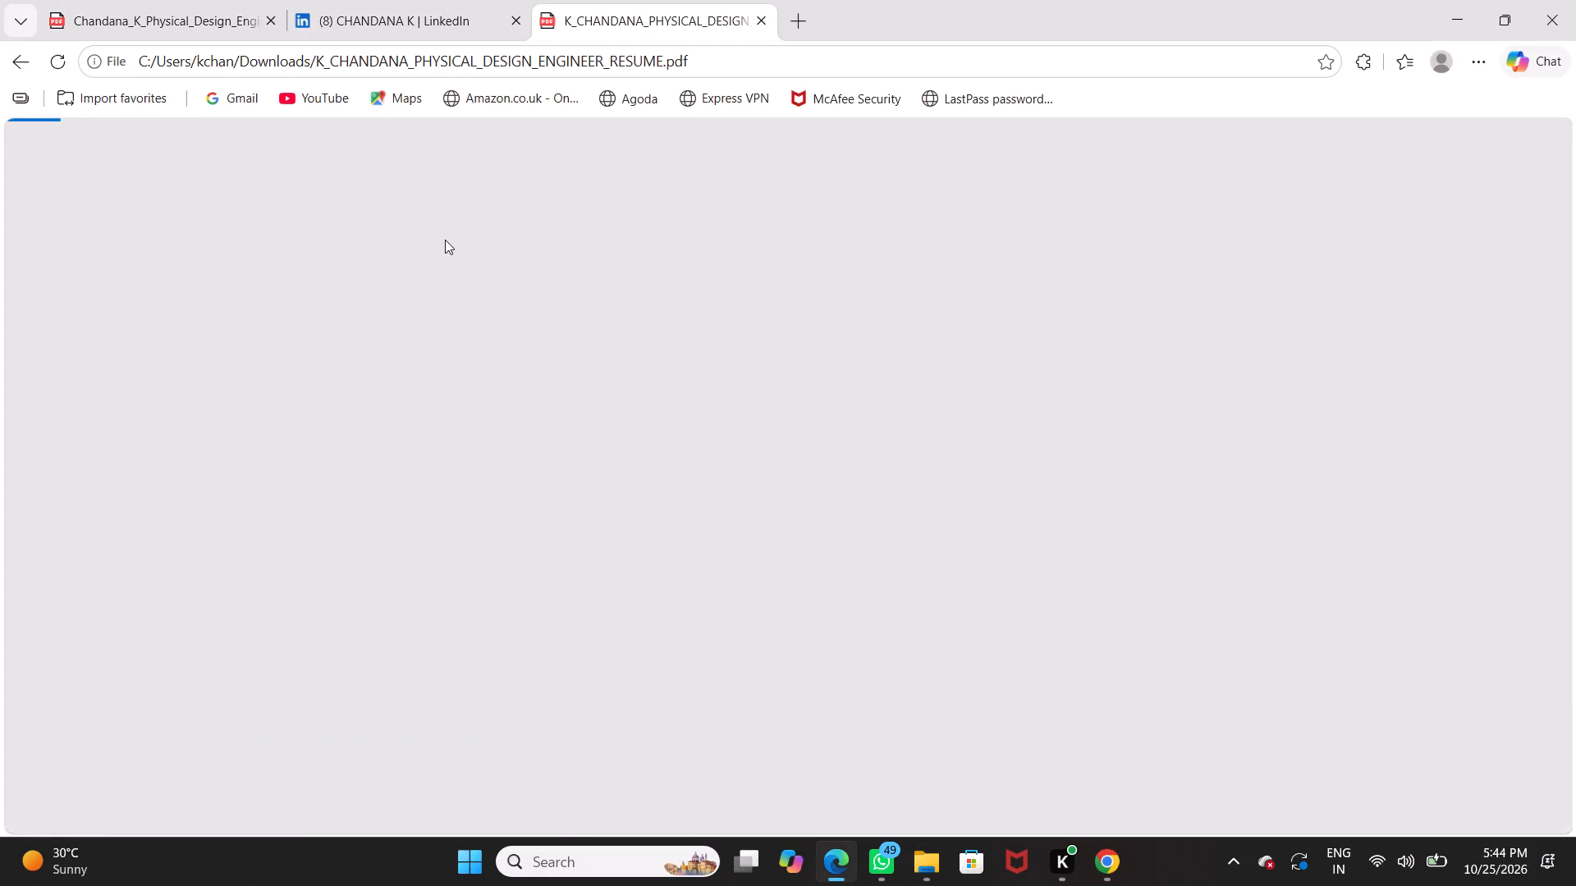
scroll(627, 646, "up", 3)
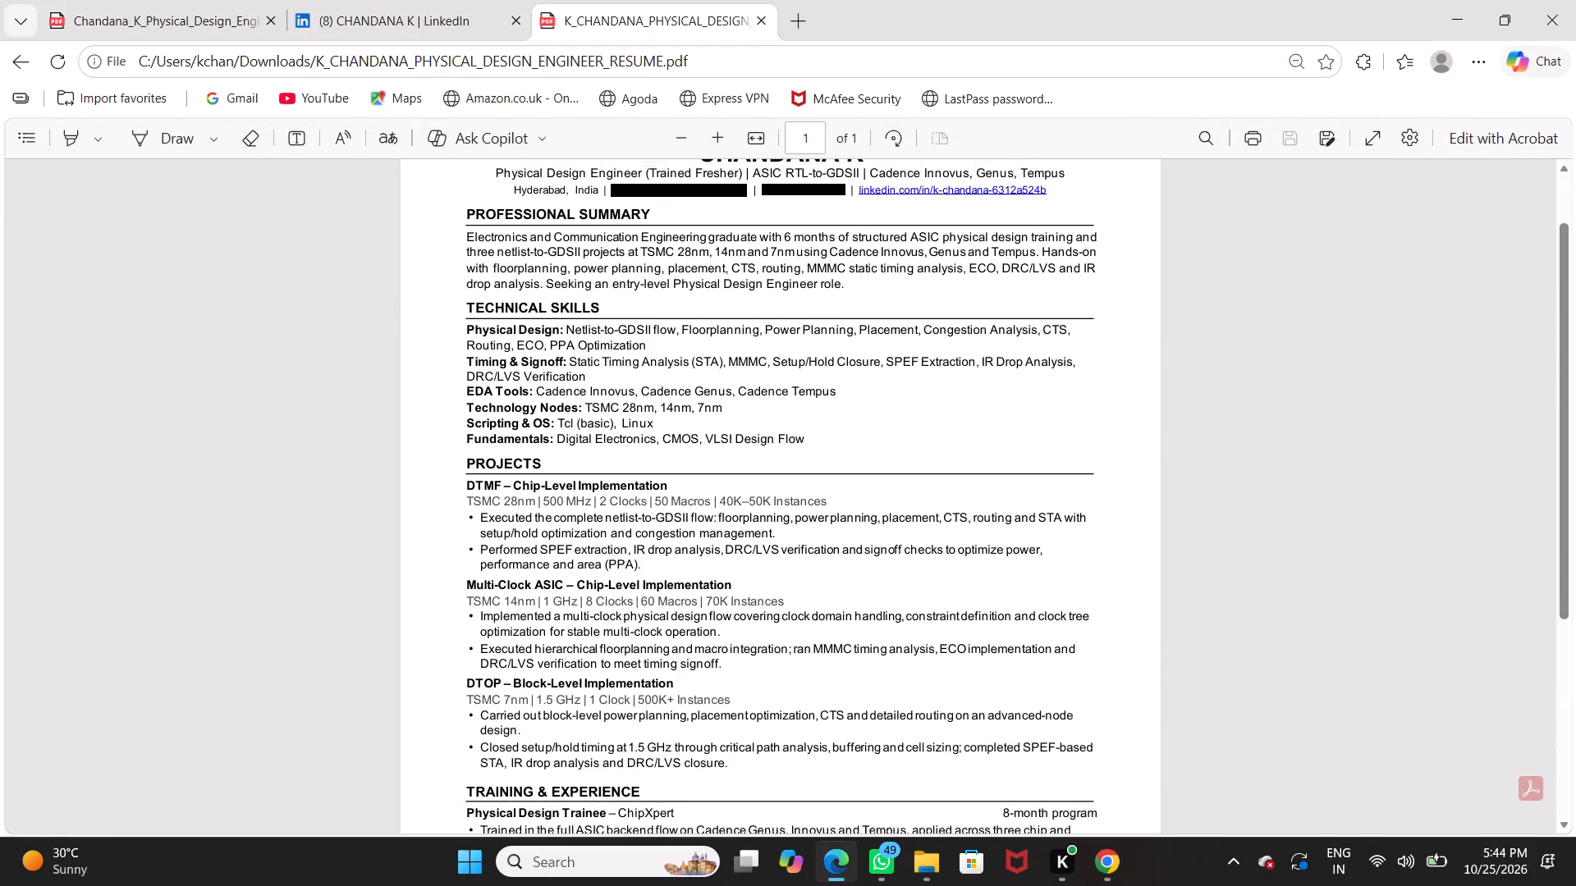
scroll(627, 646, "up", 2)
scroll(627, 646, "down", 2)
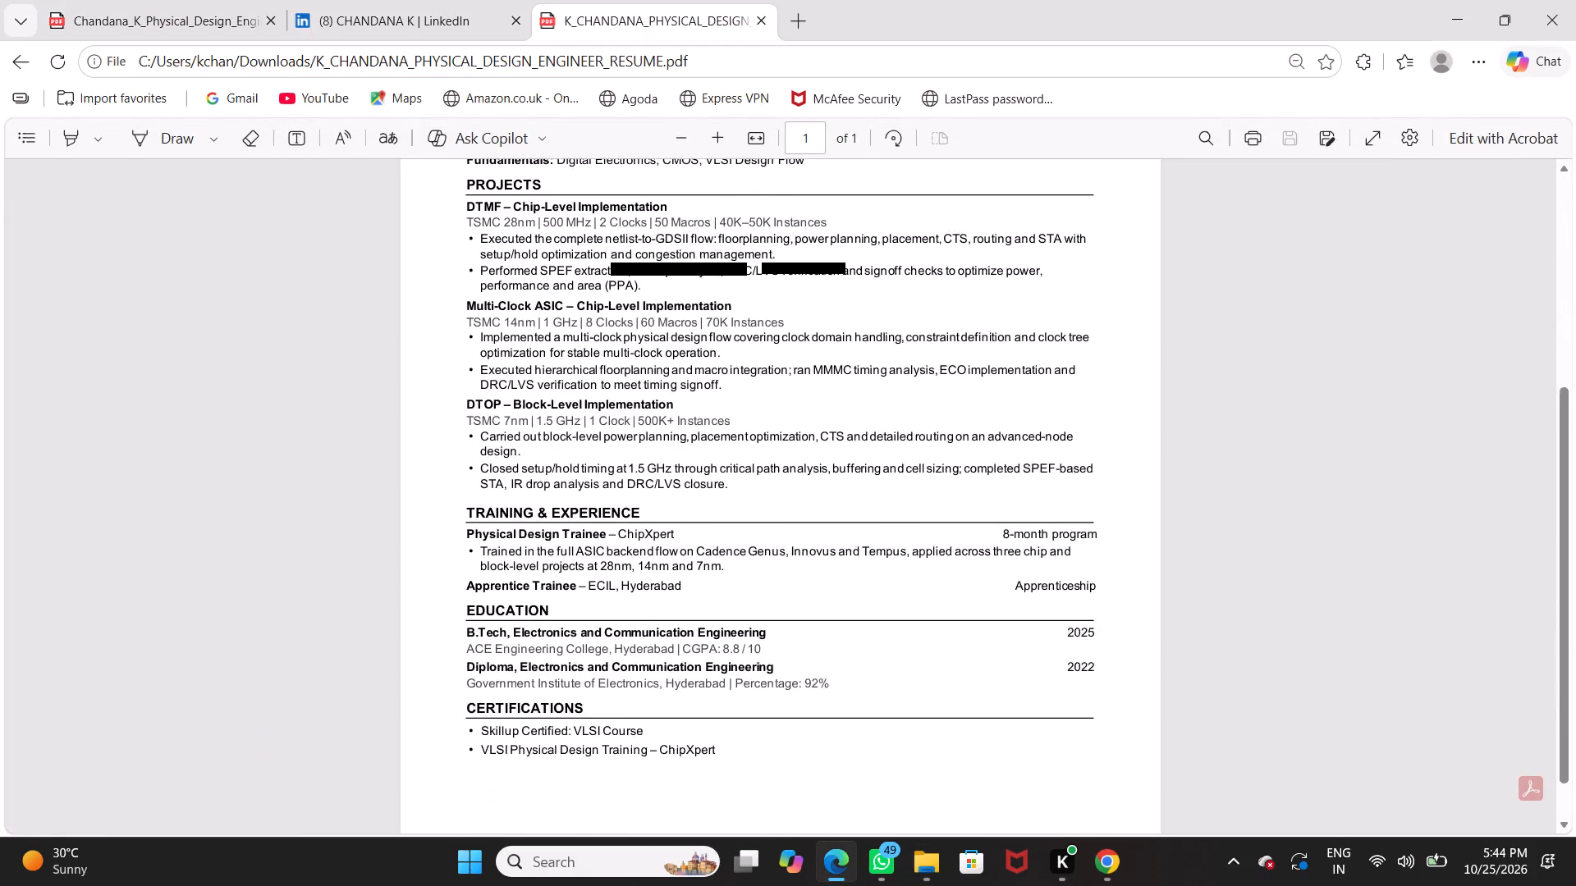
scroll(627, 646, "up", 4)
scroll(627, 646, "down", 7)
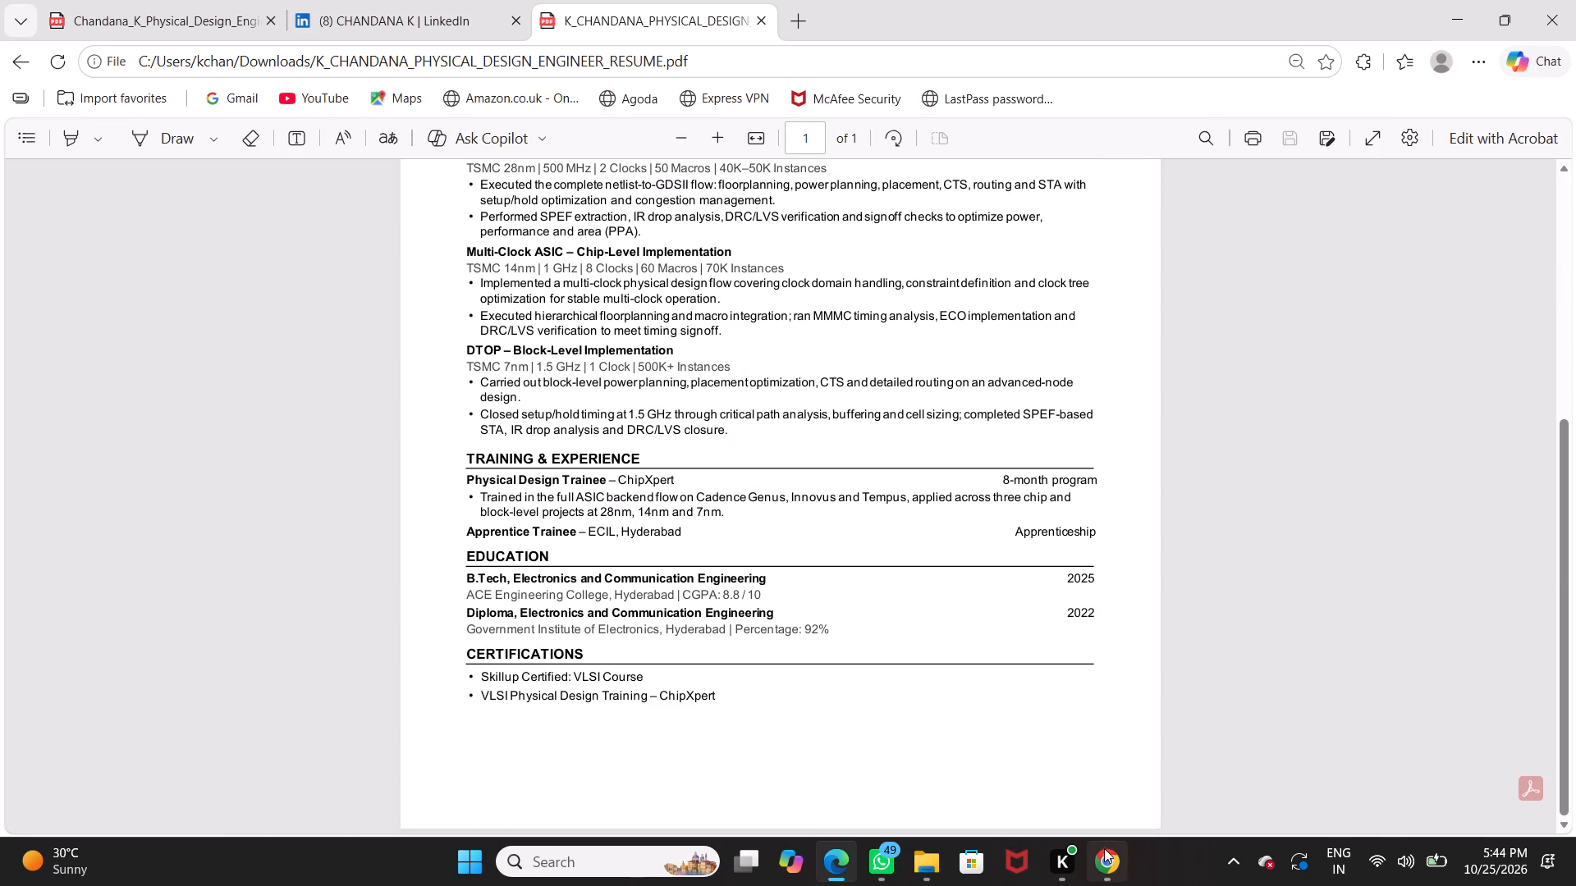
Switch to the LinkedIn recruiter conversation in Chrome, where the file chooser for the attachment is open.
left_click(1104, 864)
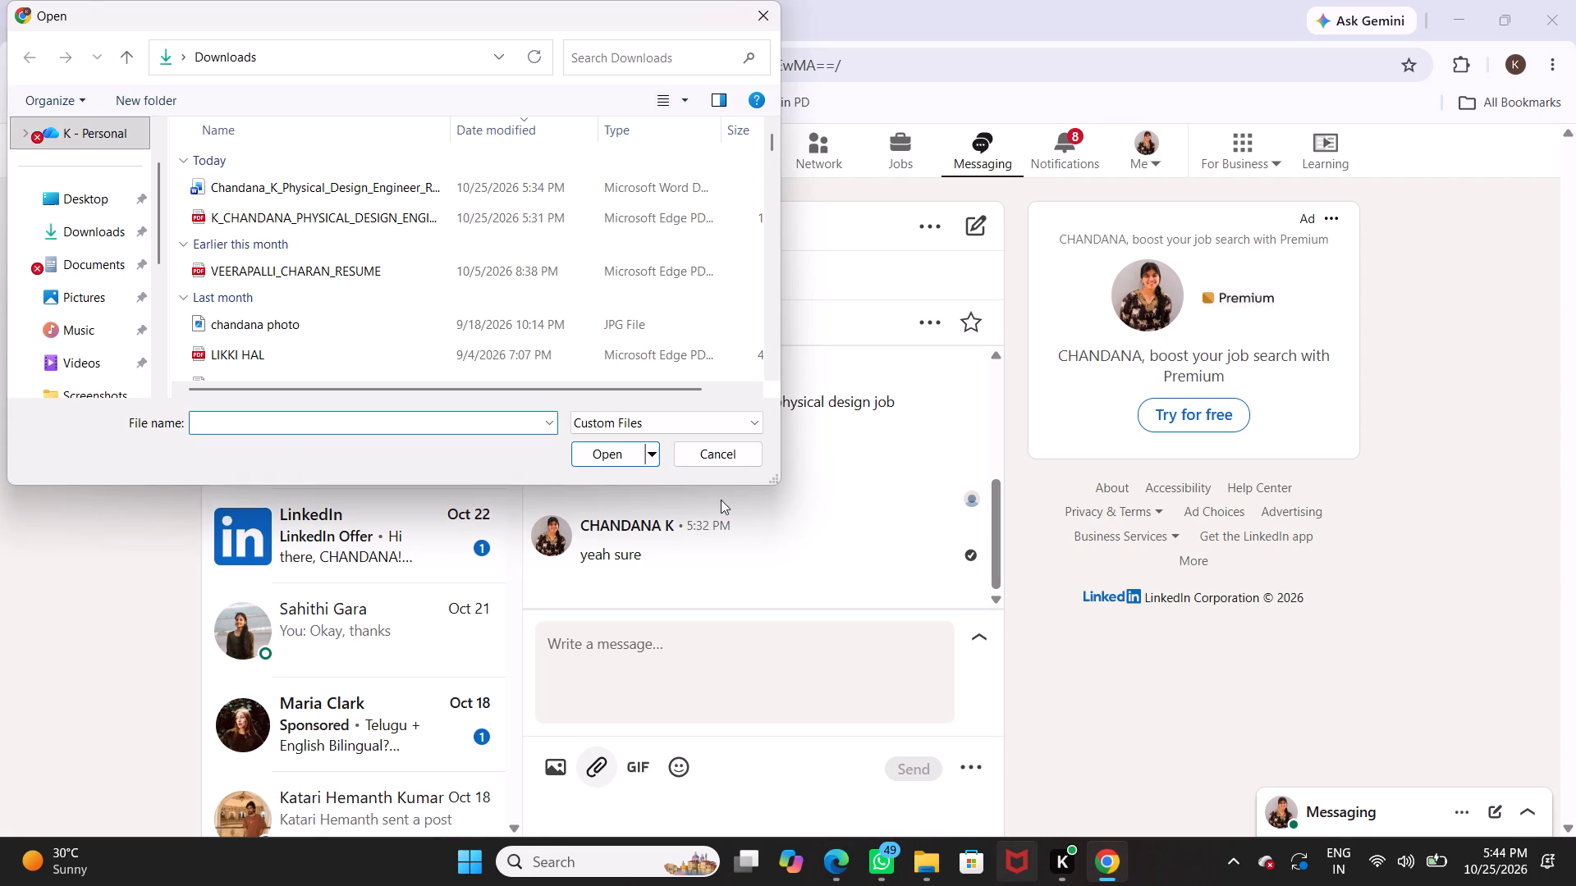
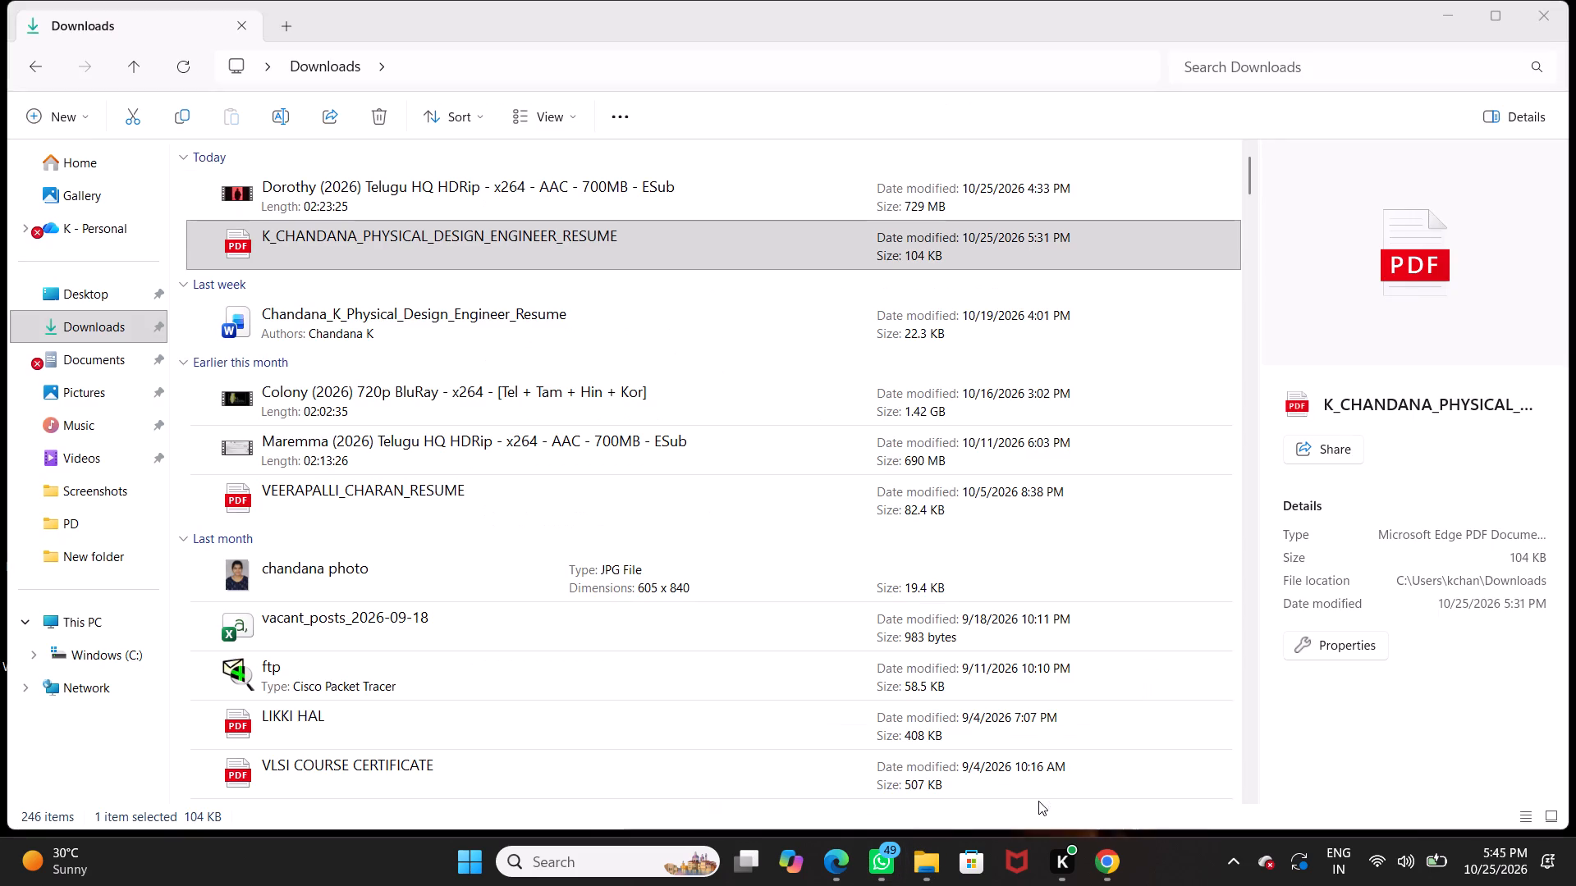
Open the Physical Design Engineer resume Word document from Downloads.
double_click(390, 333)
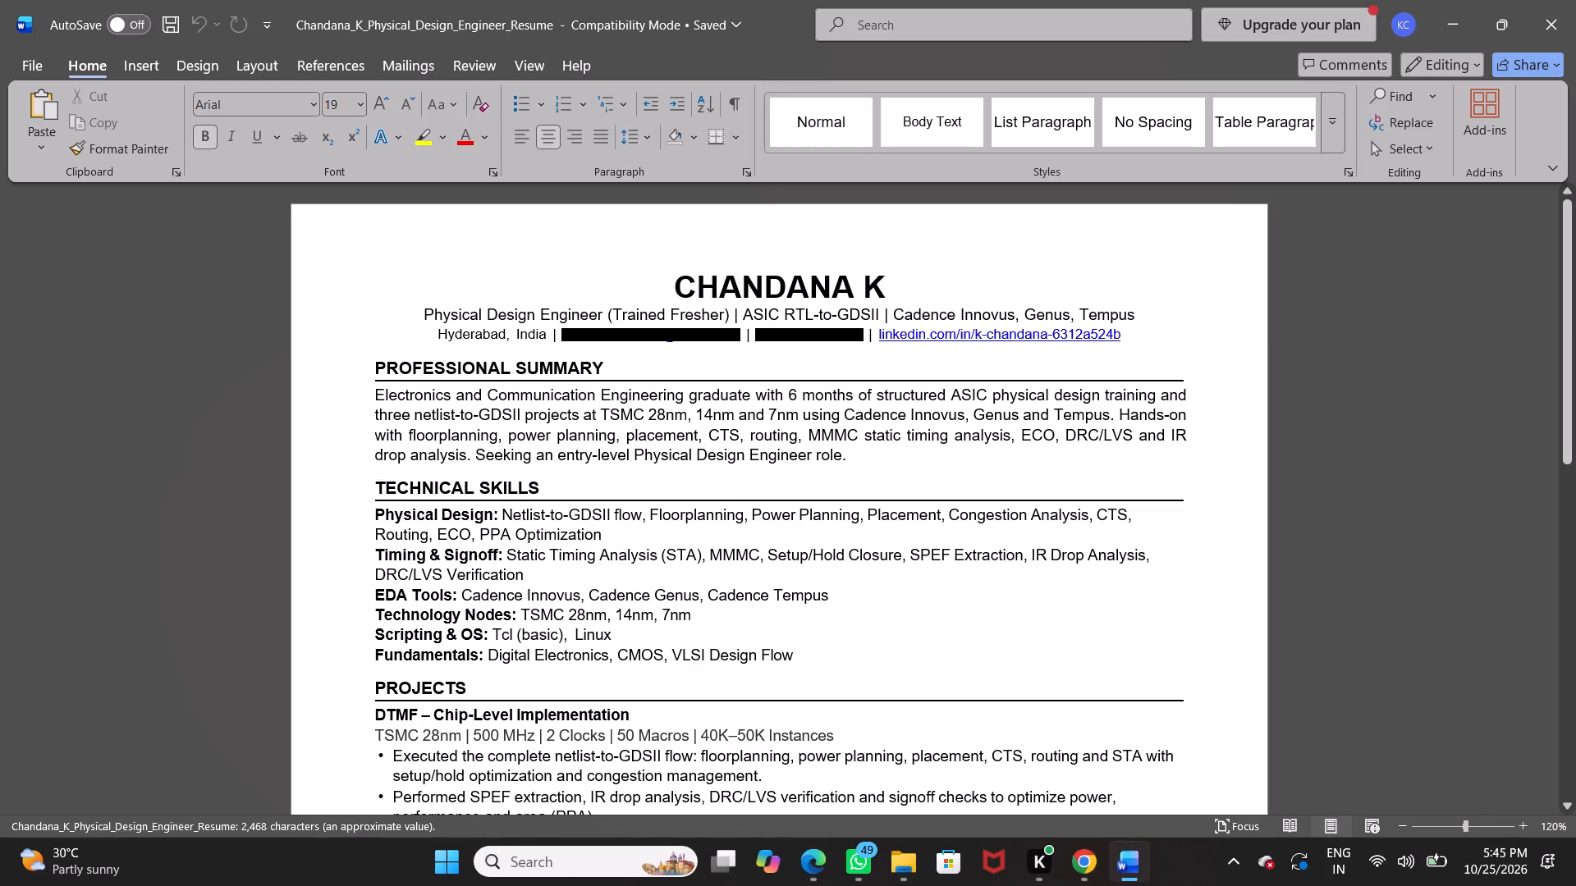
Change the font colour of the ACE Engineering College line under Education to a dark grey theme shade.
scroll(730, 652, "down", 7)
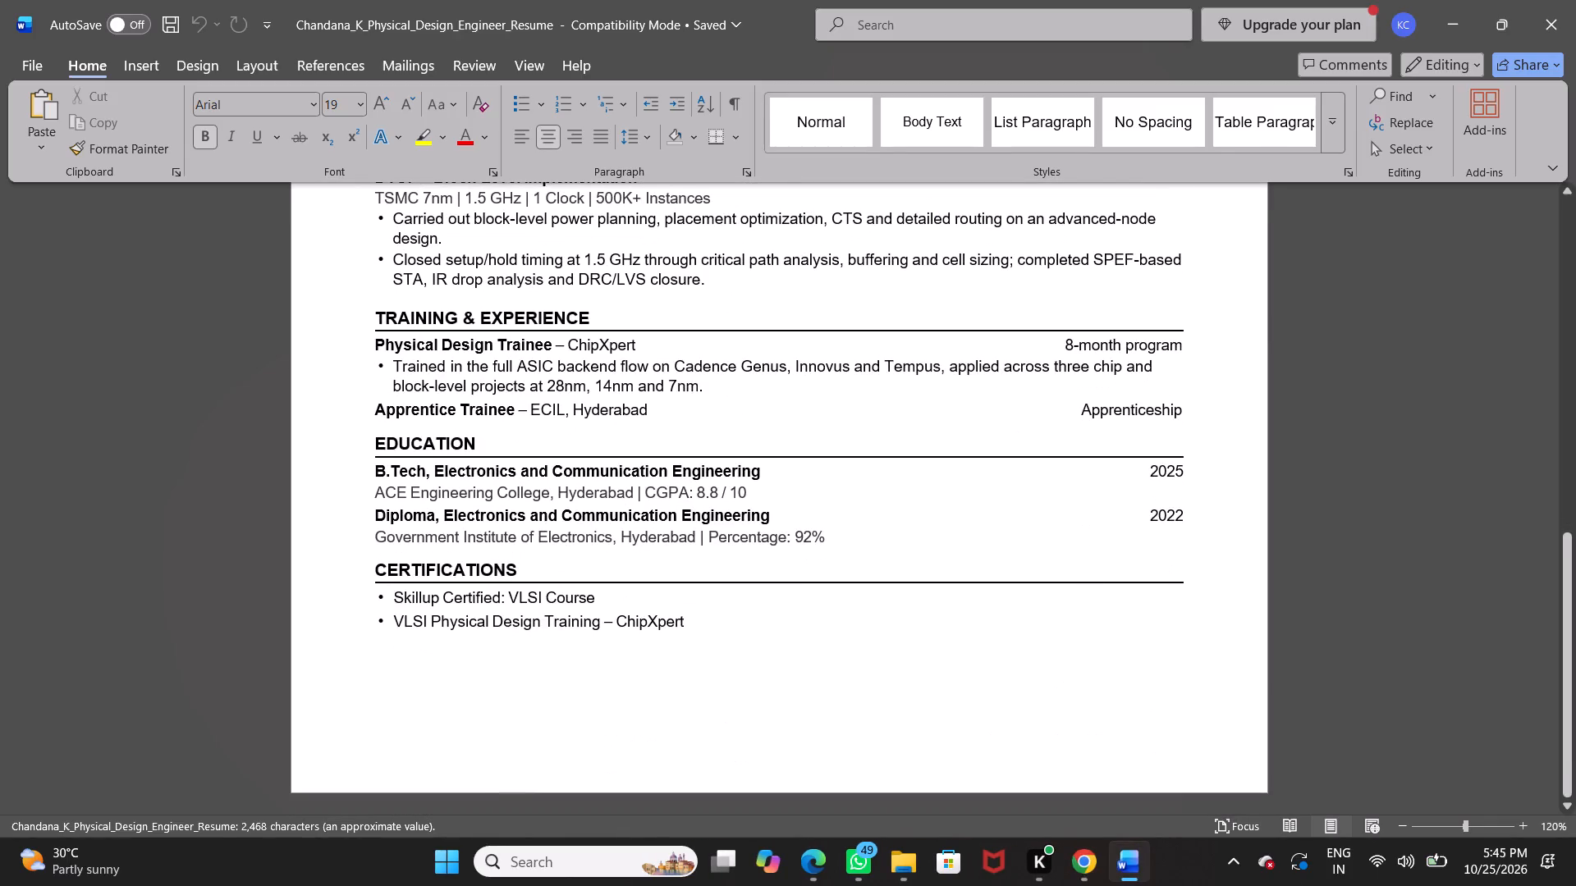
left_click_drag(749, 494, 373, 471)
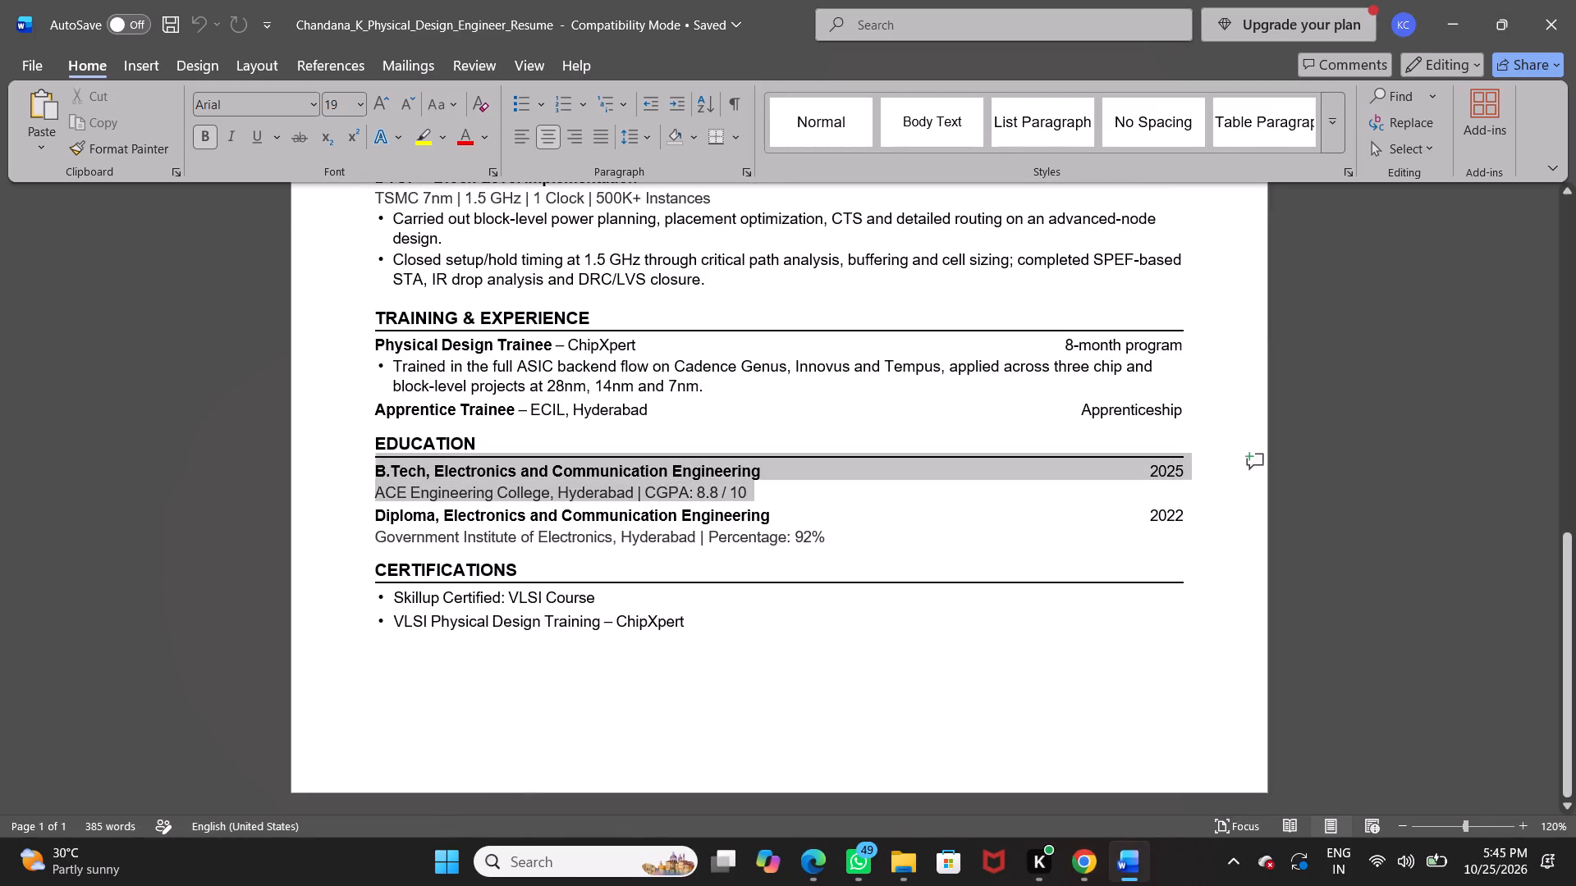
left_click_drag(373, 471, 370, 496)
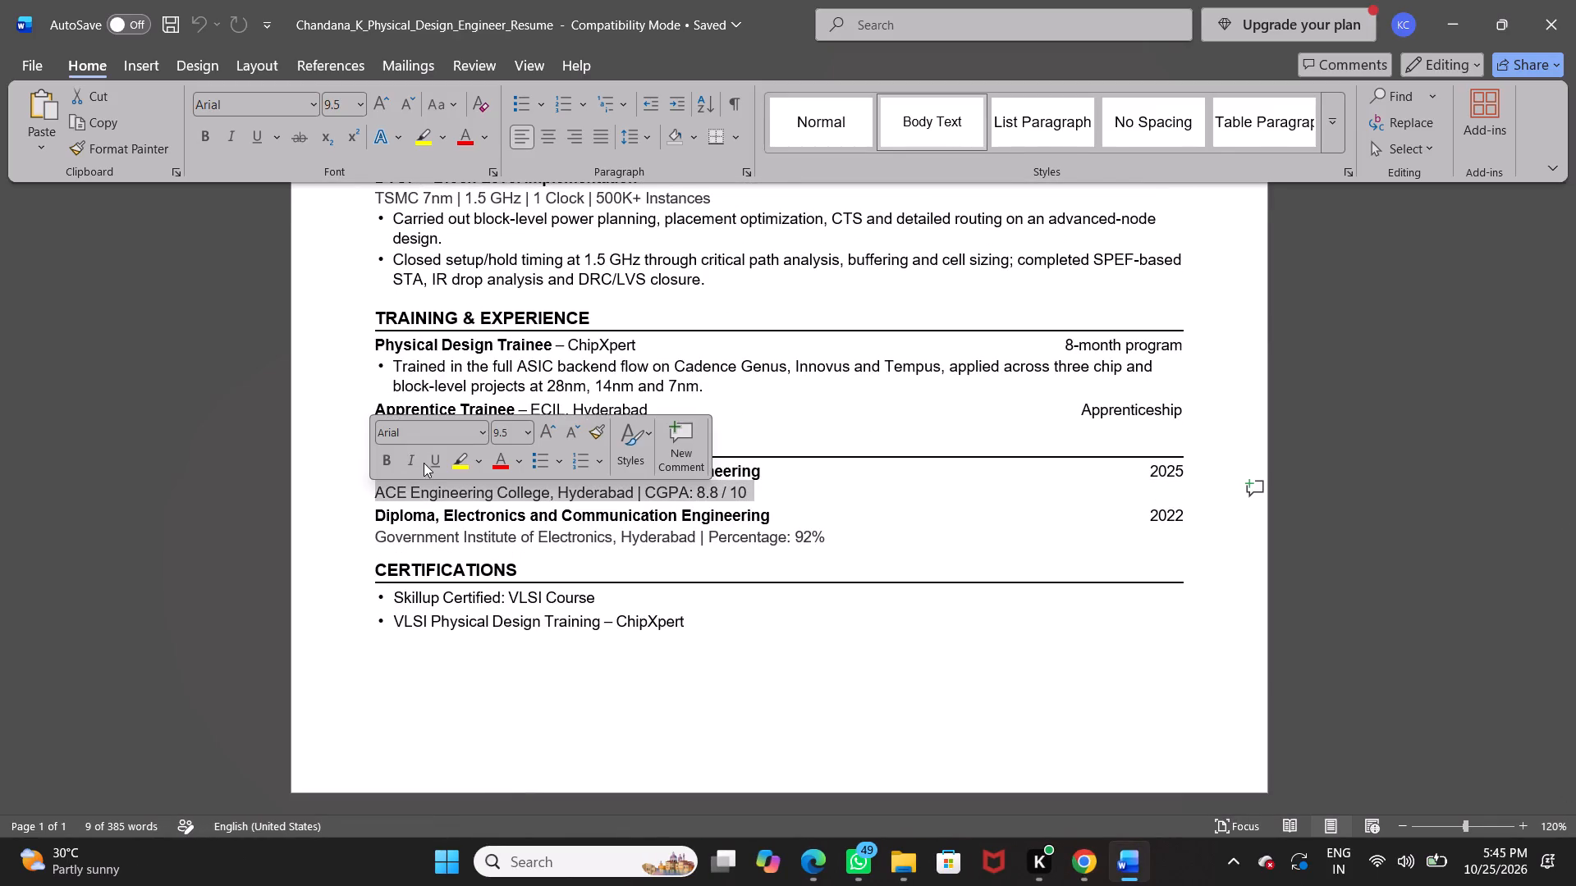
left_click(521, 464)
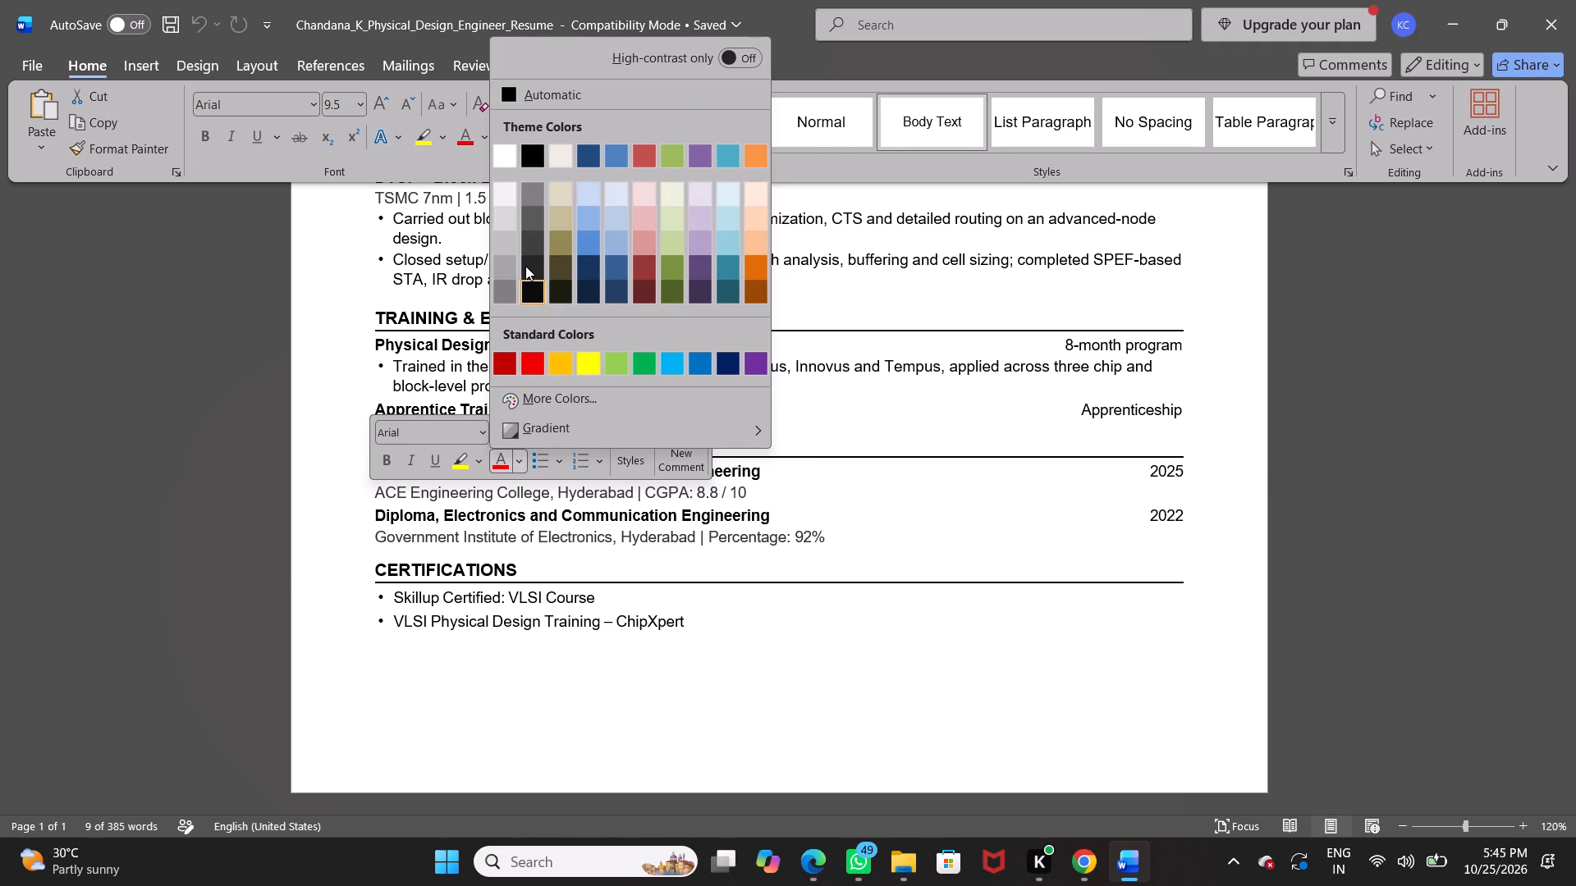
left_click(534, 264)
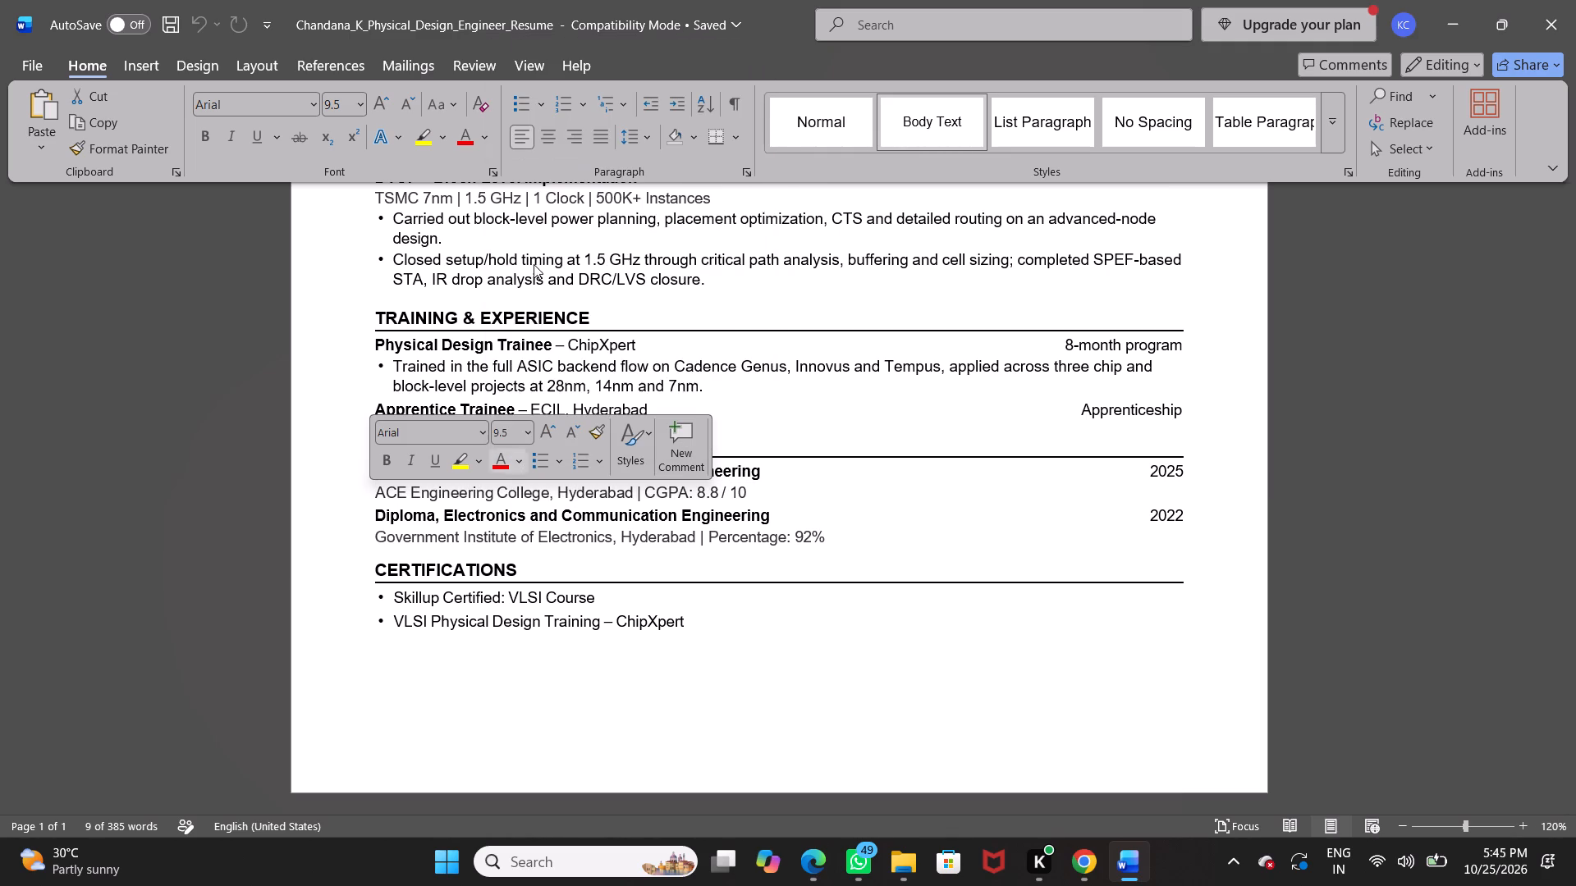
left_click(967, 460)
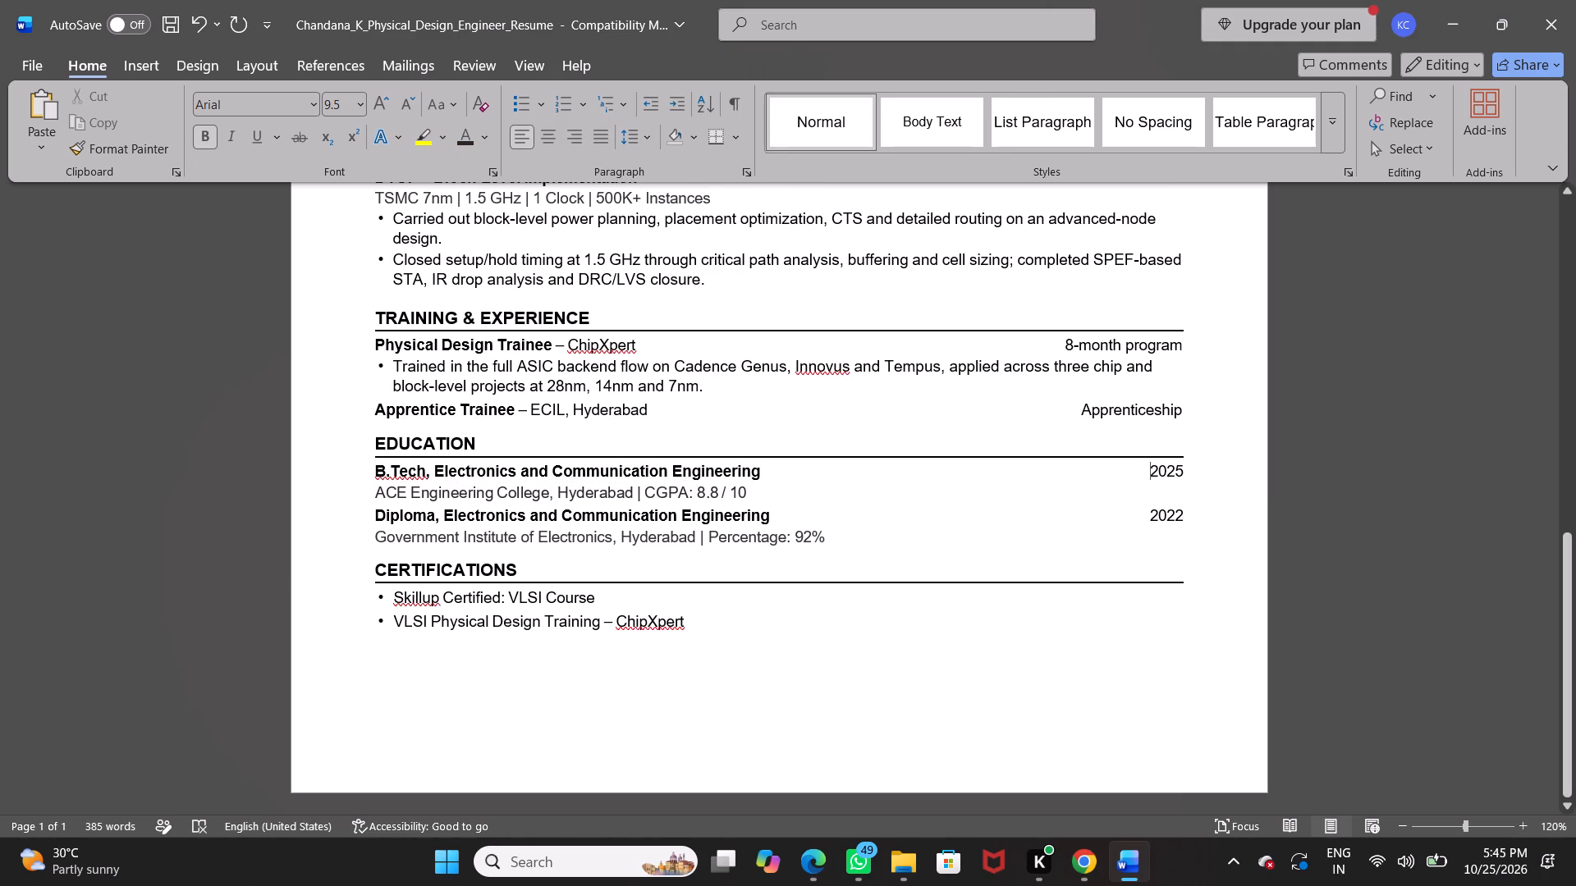
Apply the same dark grey font colour to the Government Institute of Electronics line under the Diploma entry.
left_click_drag(715, 364, 688, 363)
left_click(766, 394)
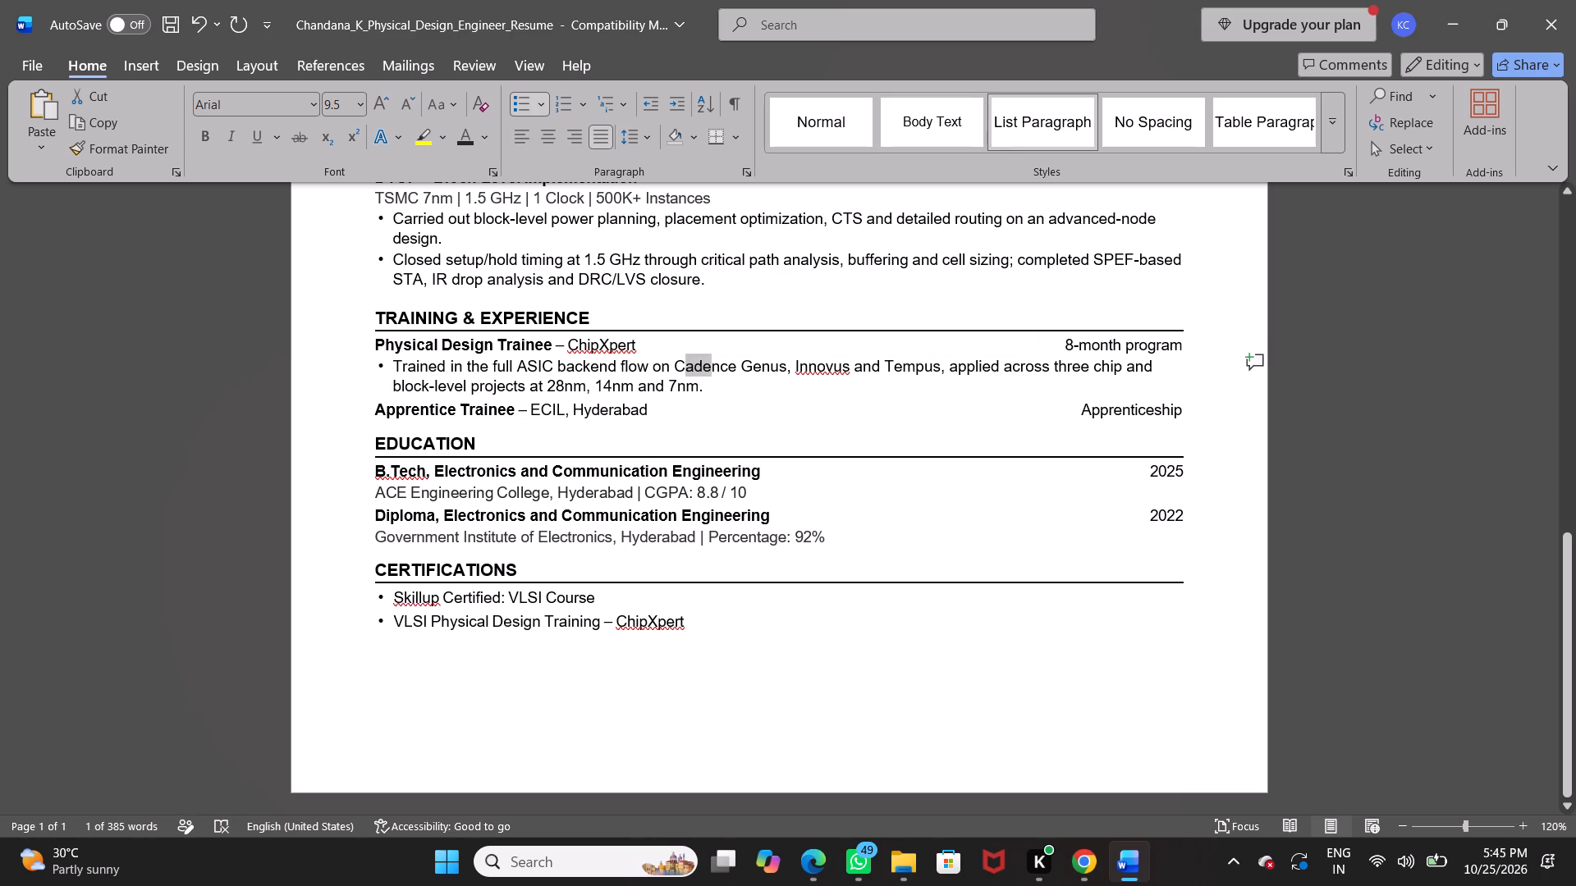
left_click_drag(830, 537, 316, 544)
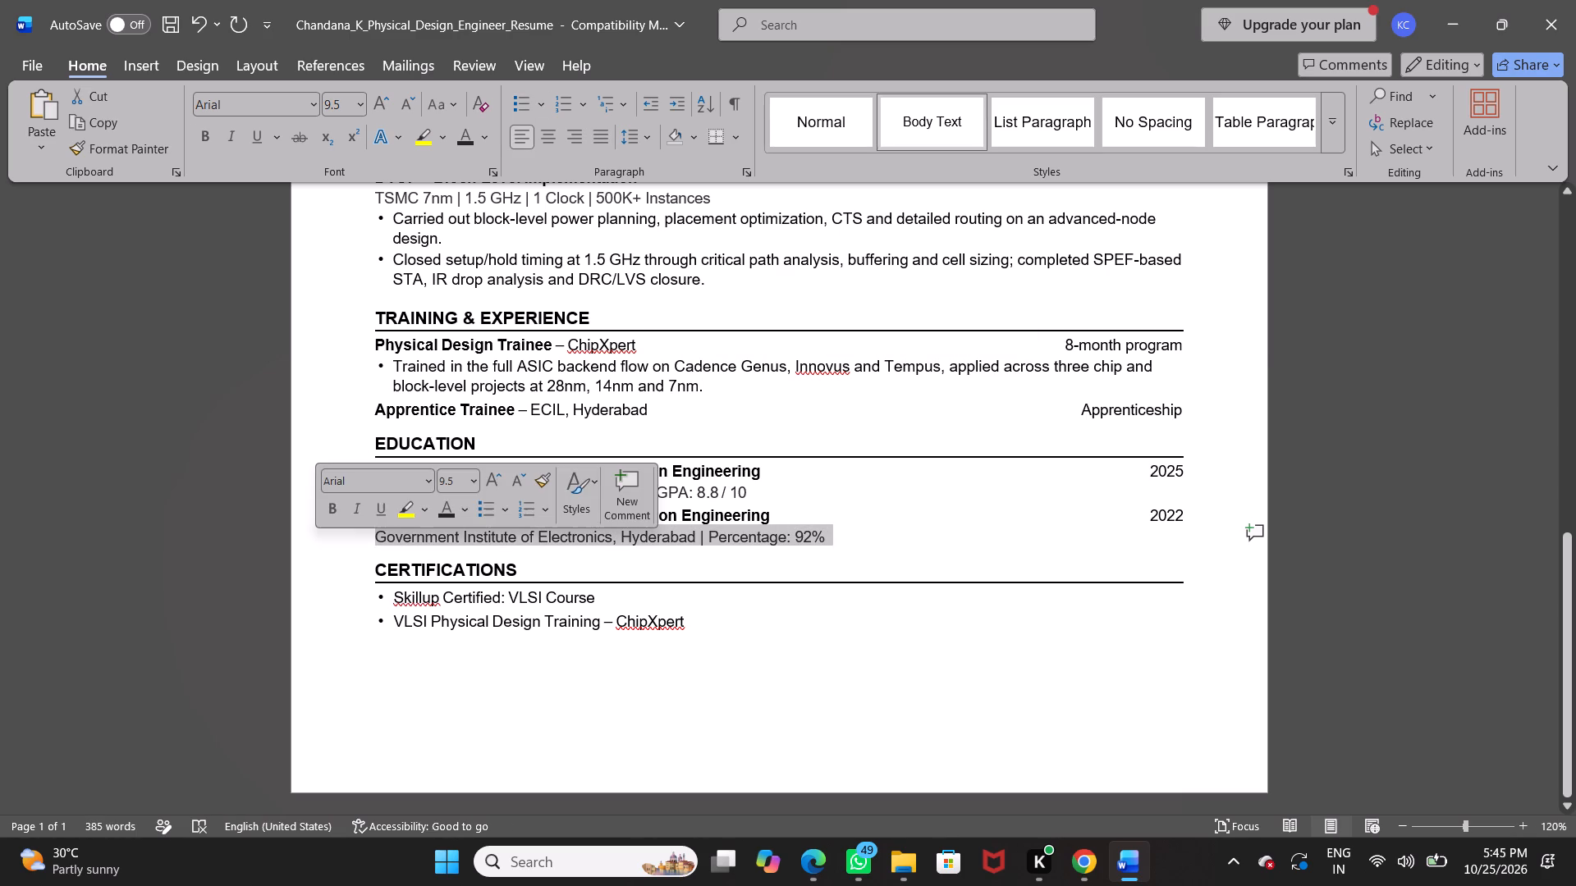
left_click(449, 509)
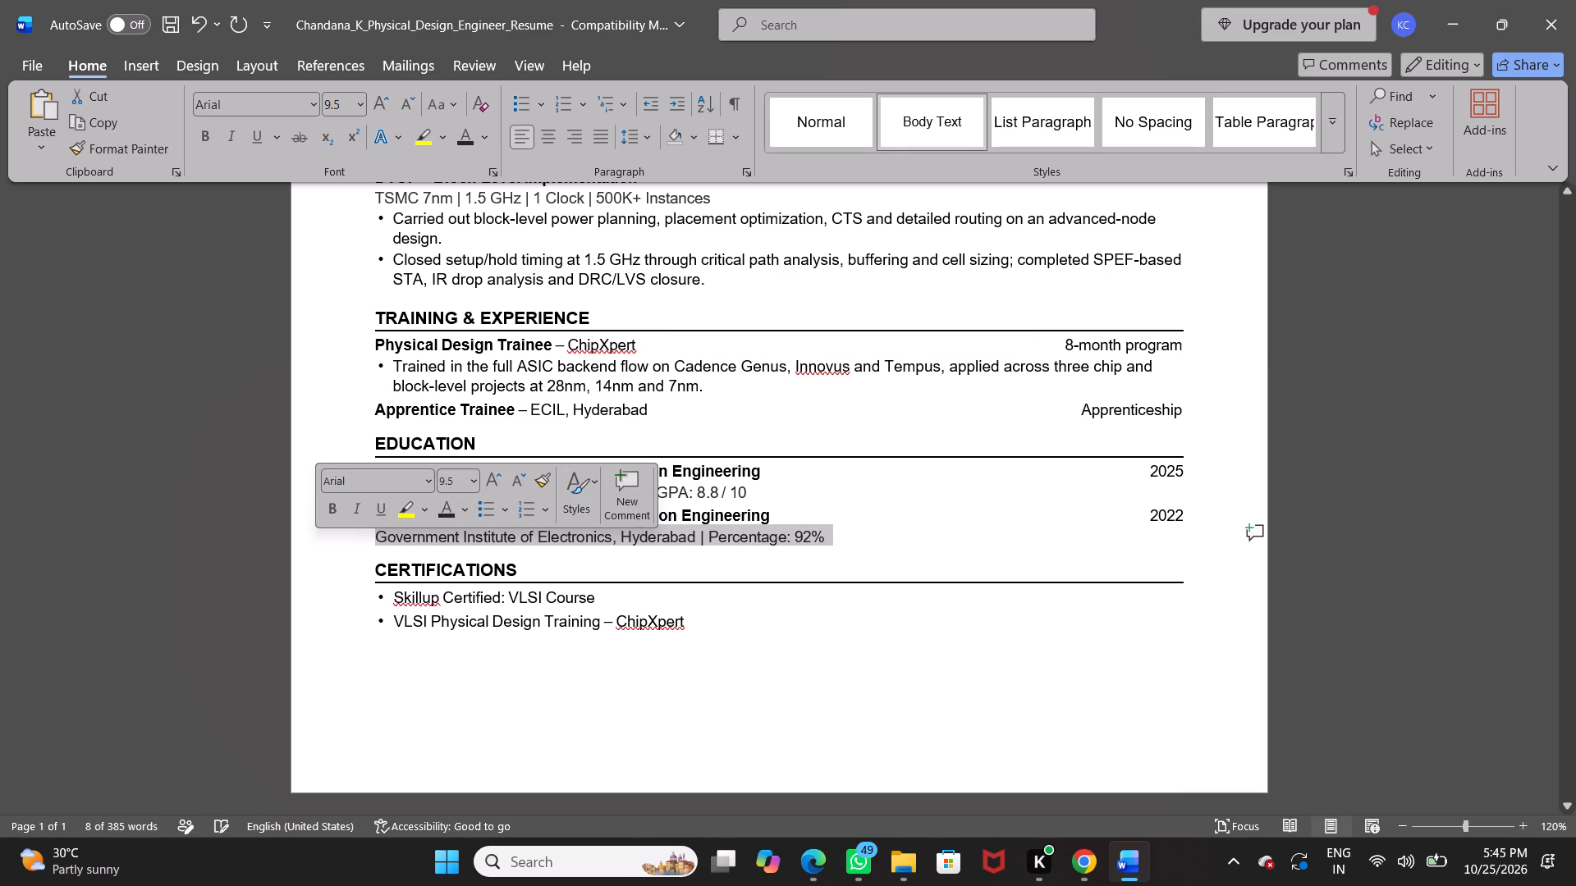
left_click(836, 513)
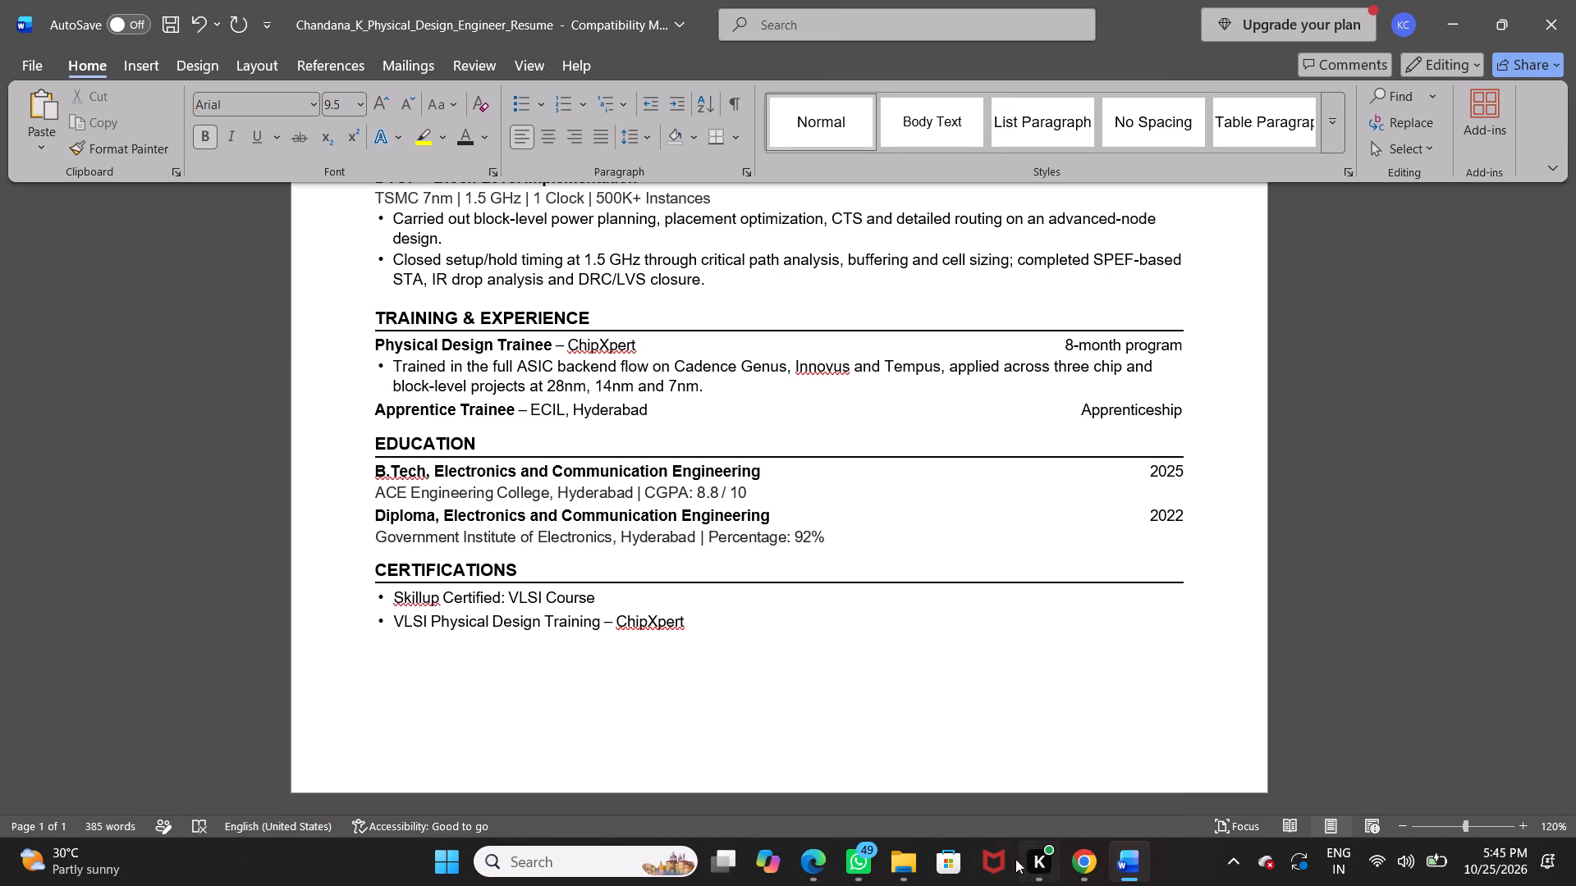
Close the New folder Explorer window and switch to the Downloads folder.
left_click(891, 860)
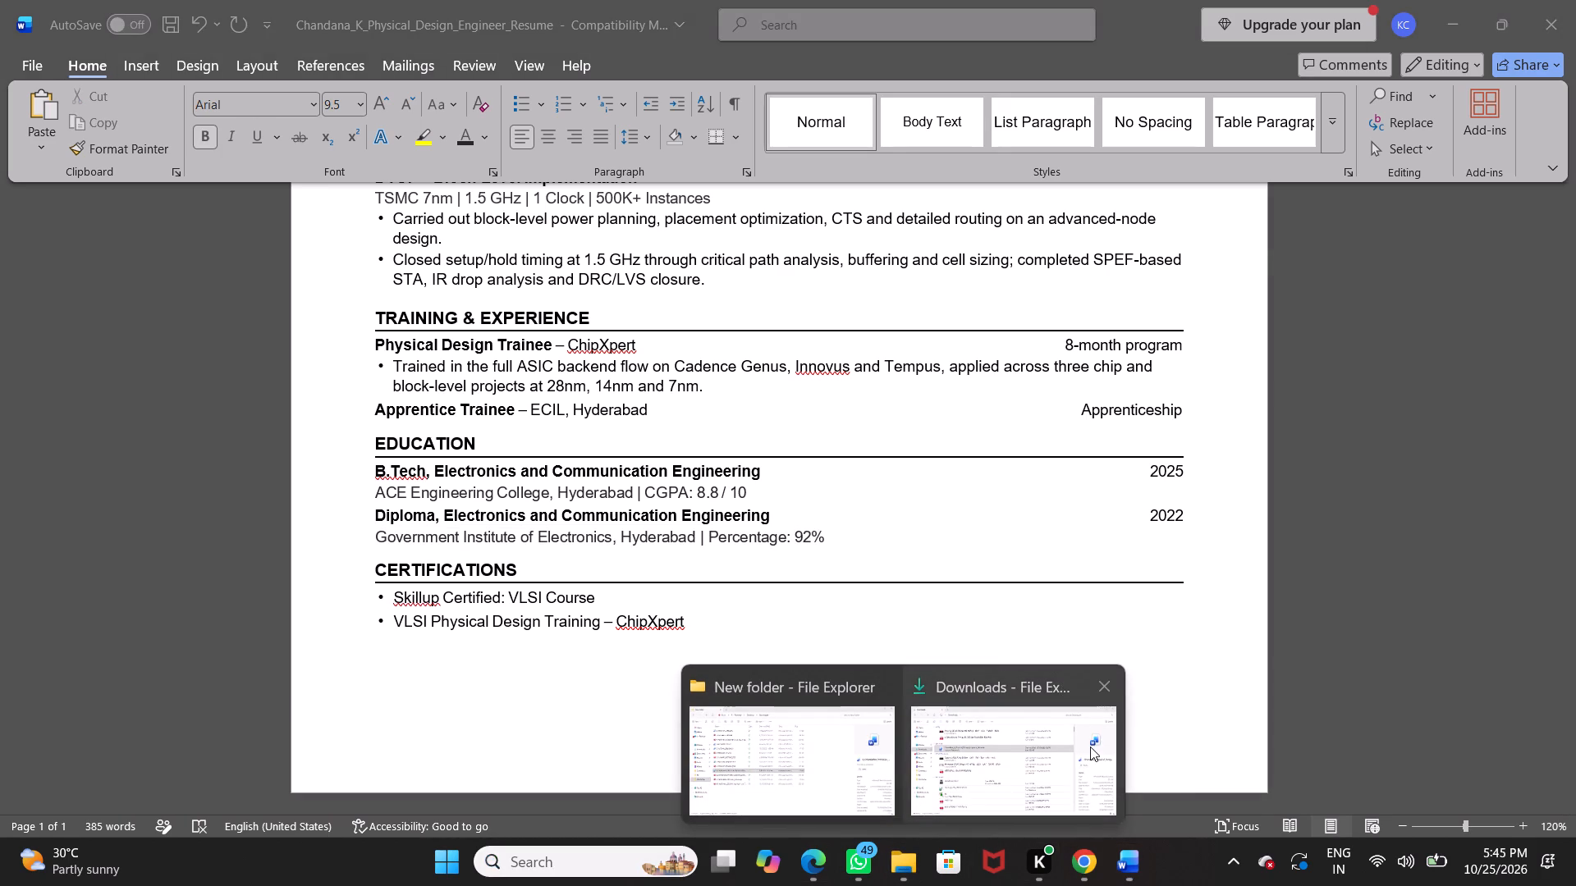
left_click(882, 681)
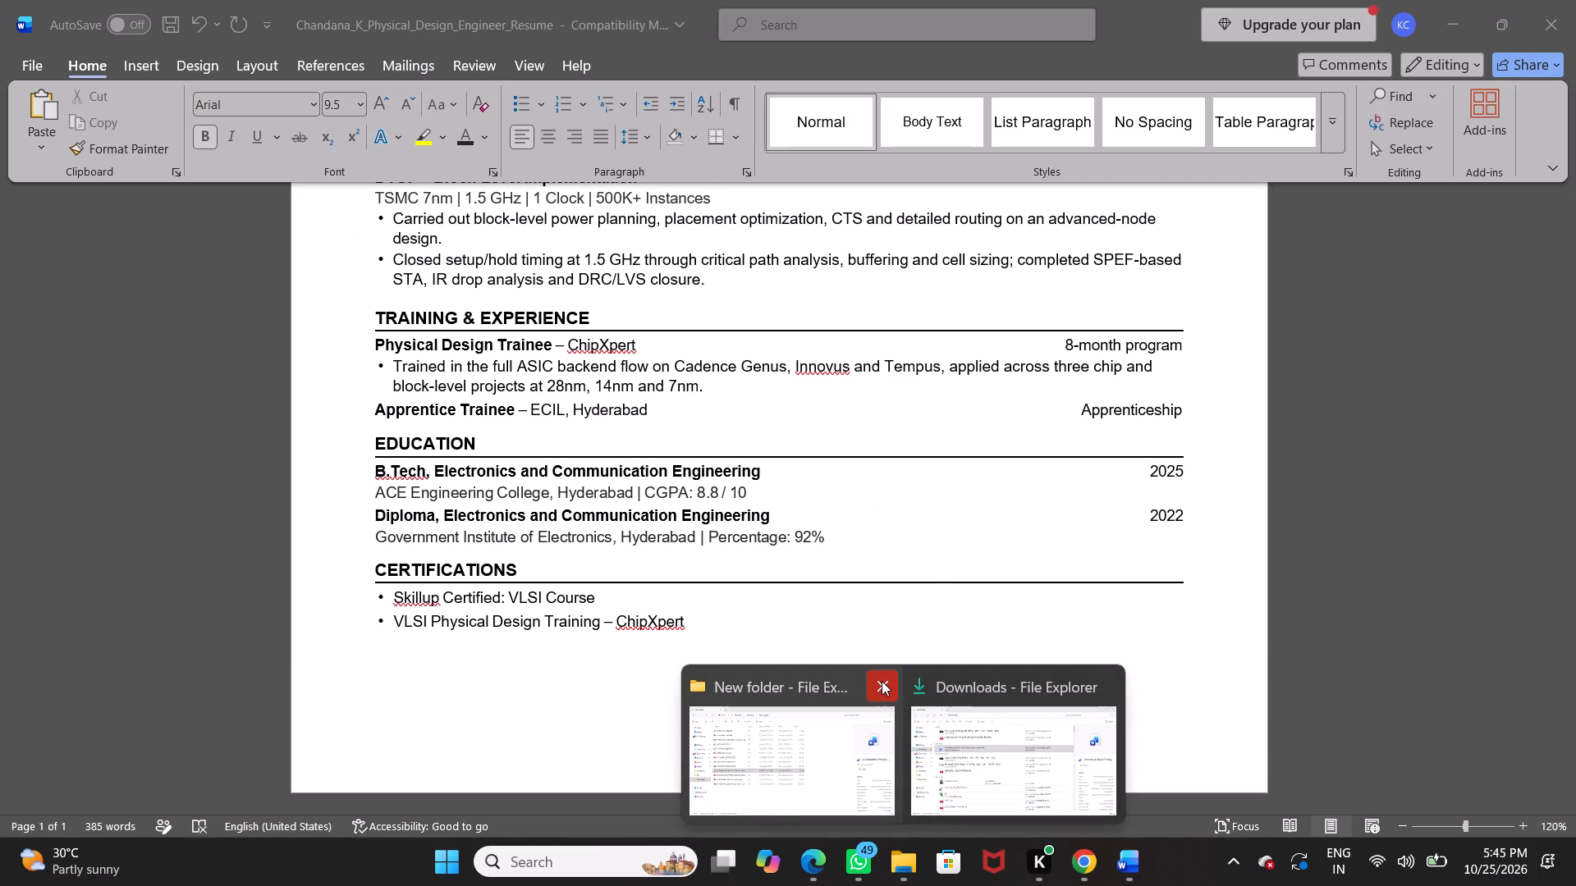
left_click(923, 771)
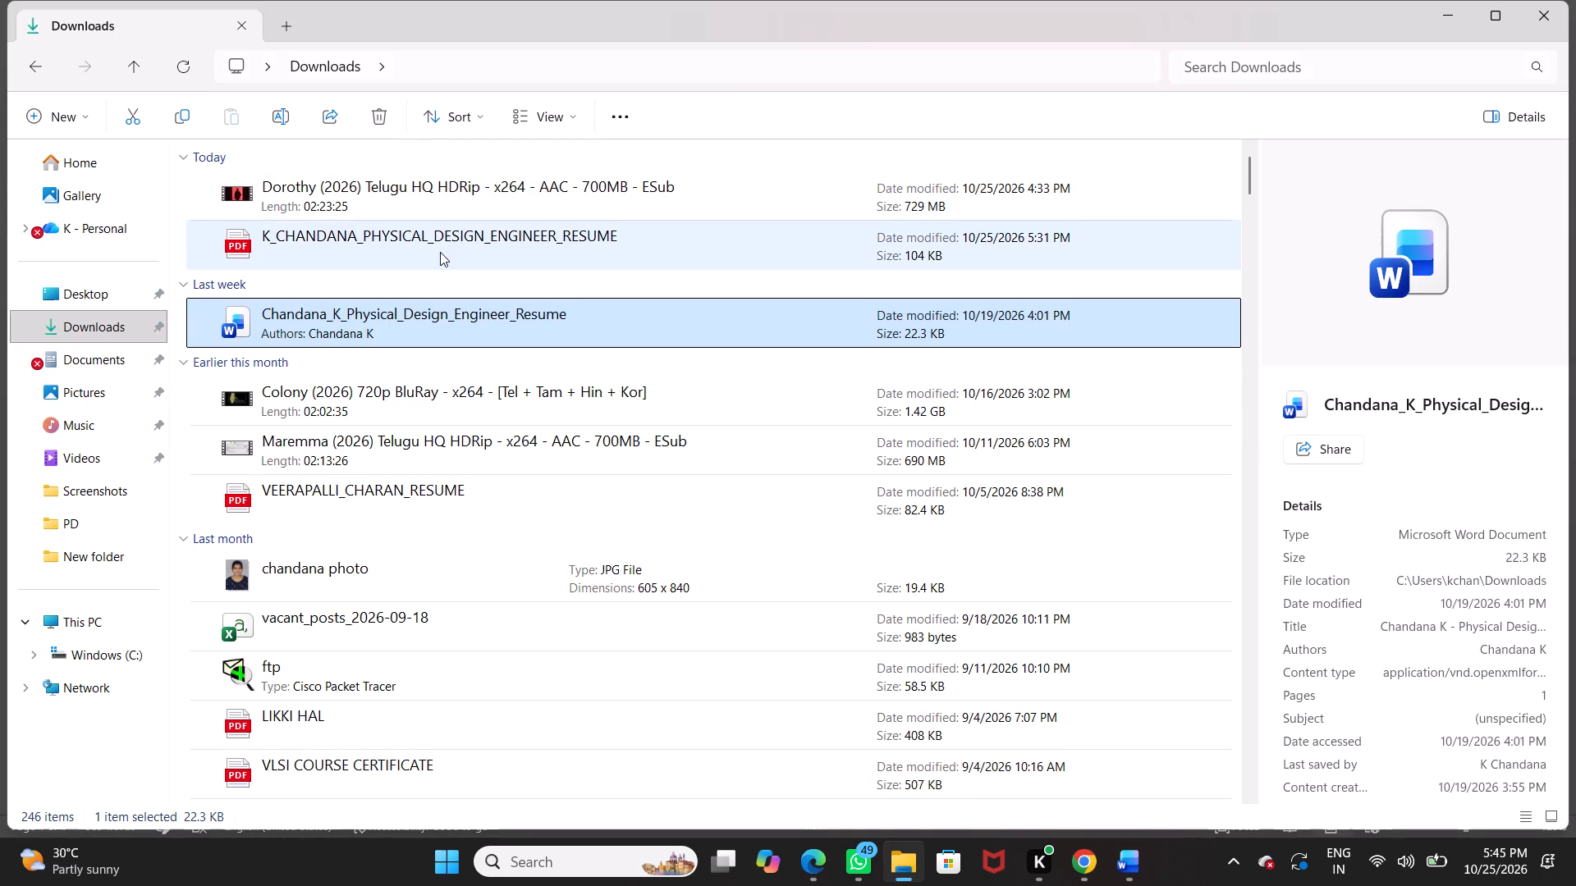
Copy the full file name of the capitalised Physical Design Engineer resume PDF in Downloads.
left_click(440, 252)
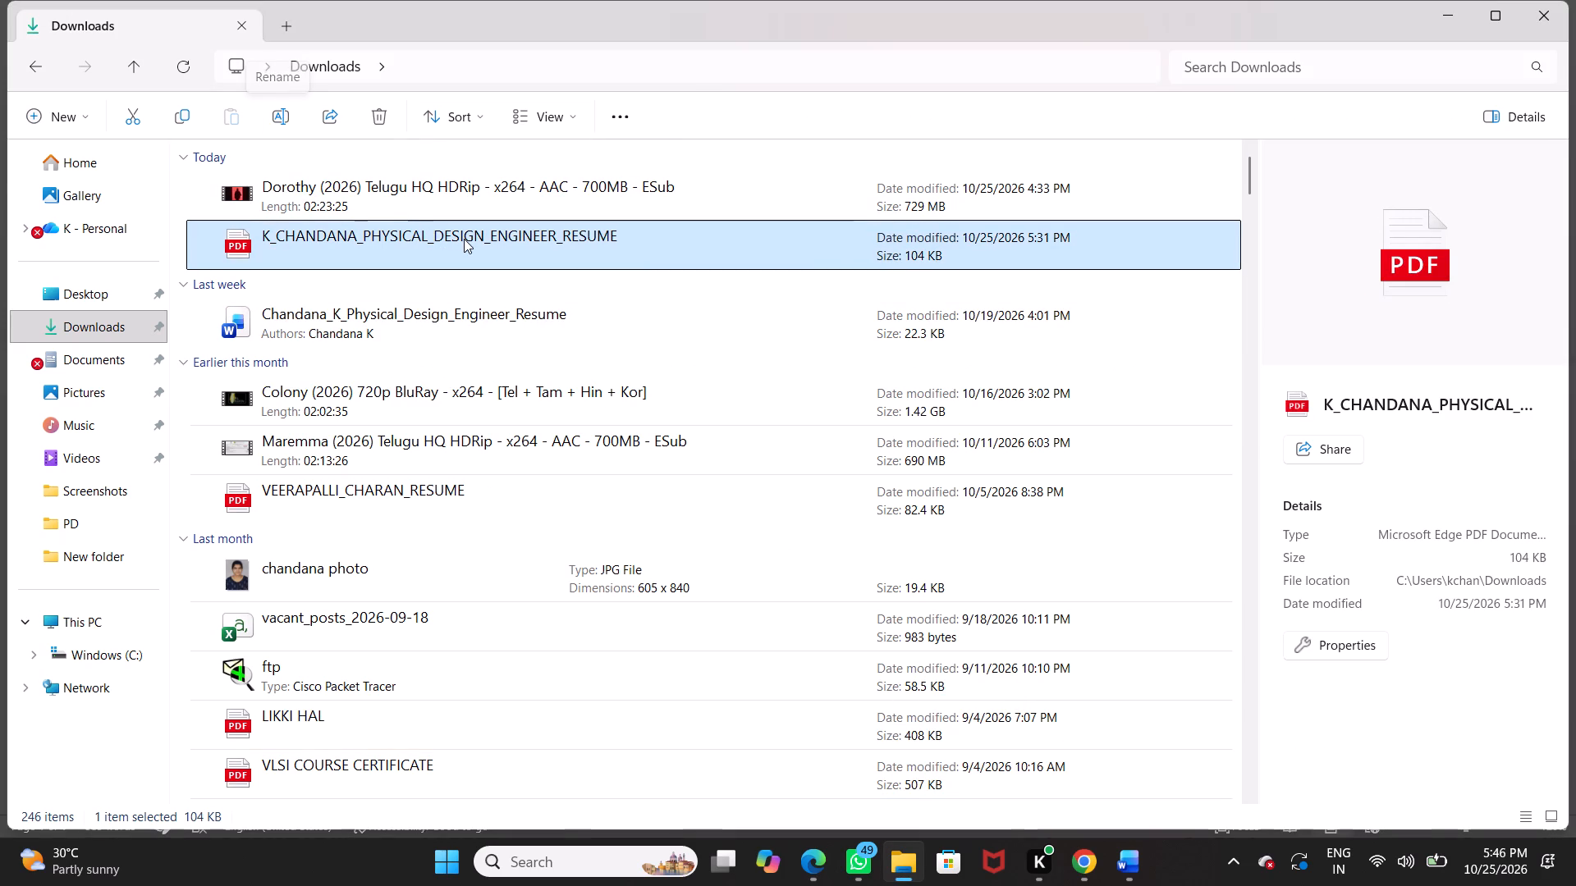
left_click(279, 114)
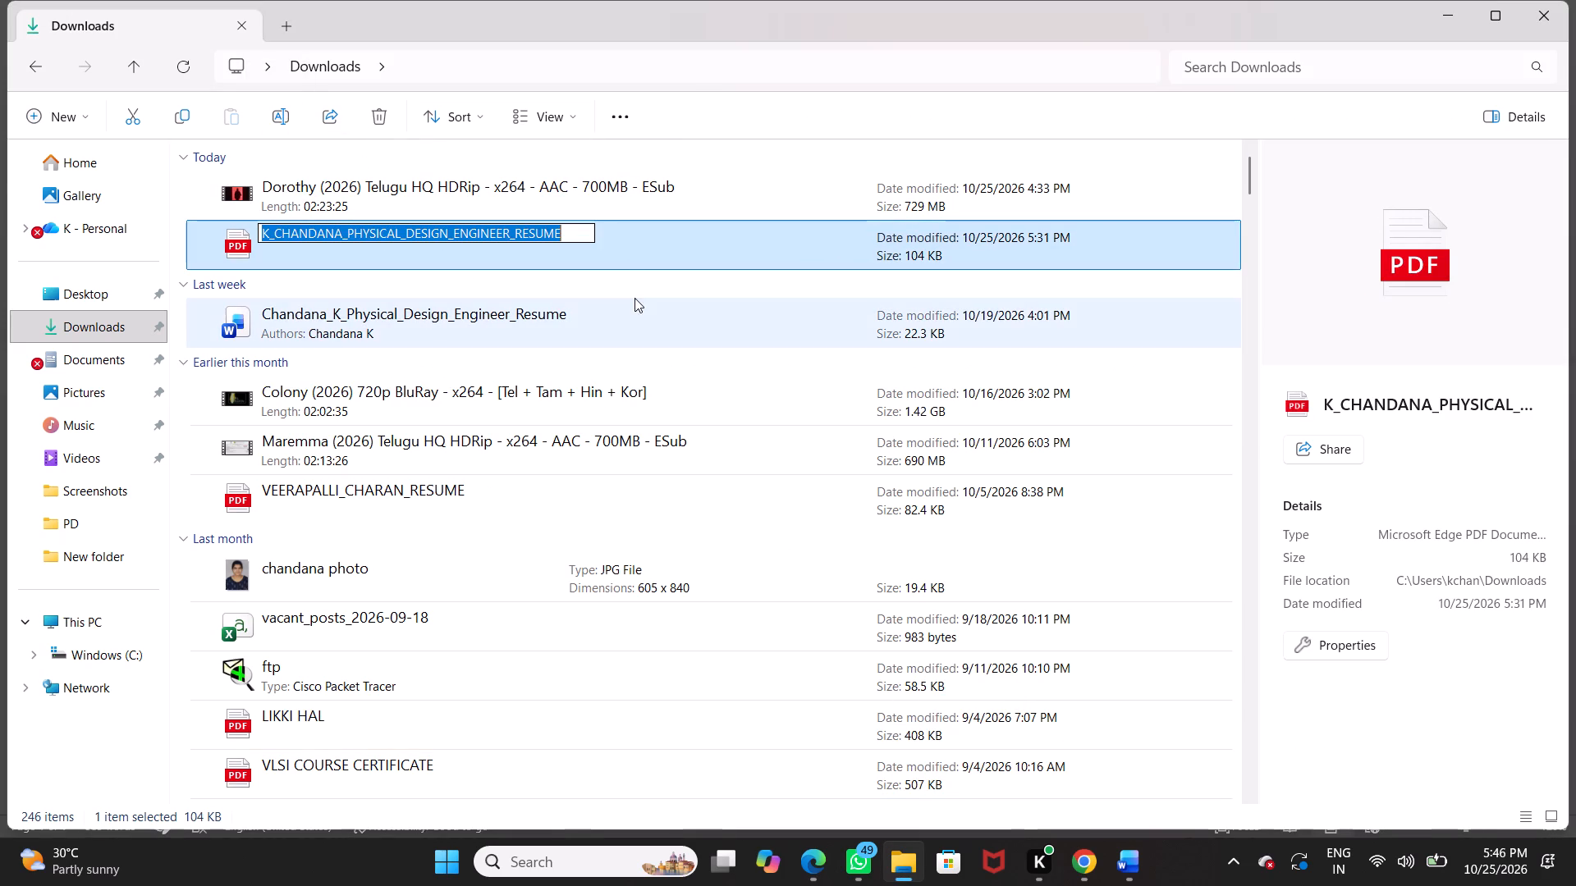
left_click_drag(570, 231, 453, 226)
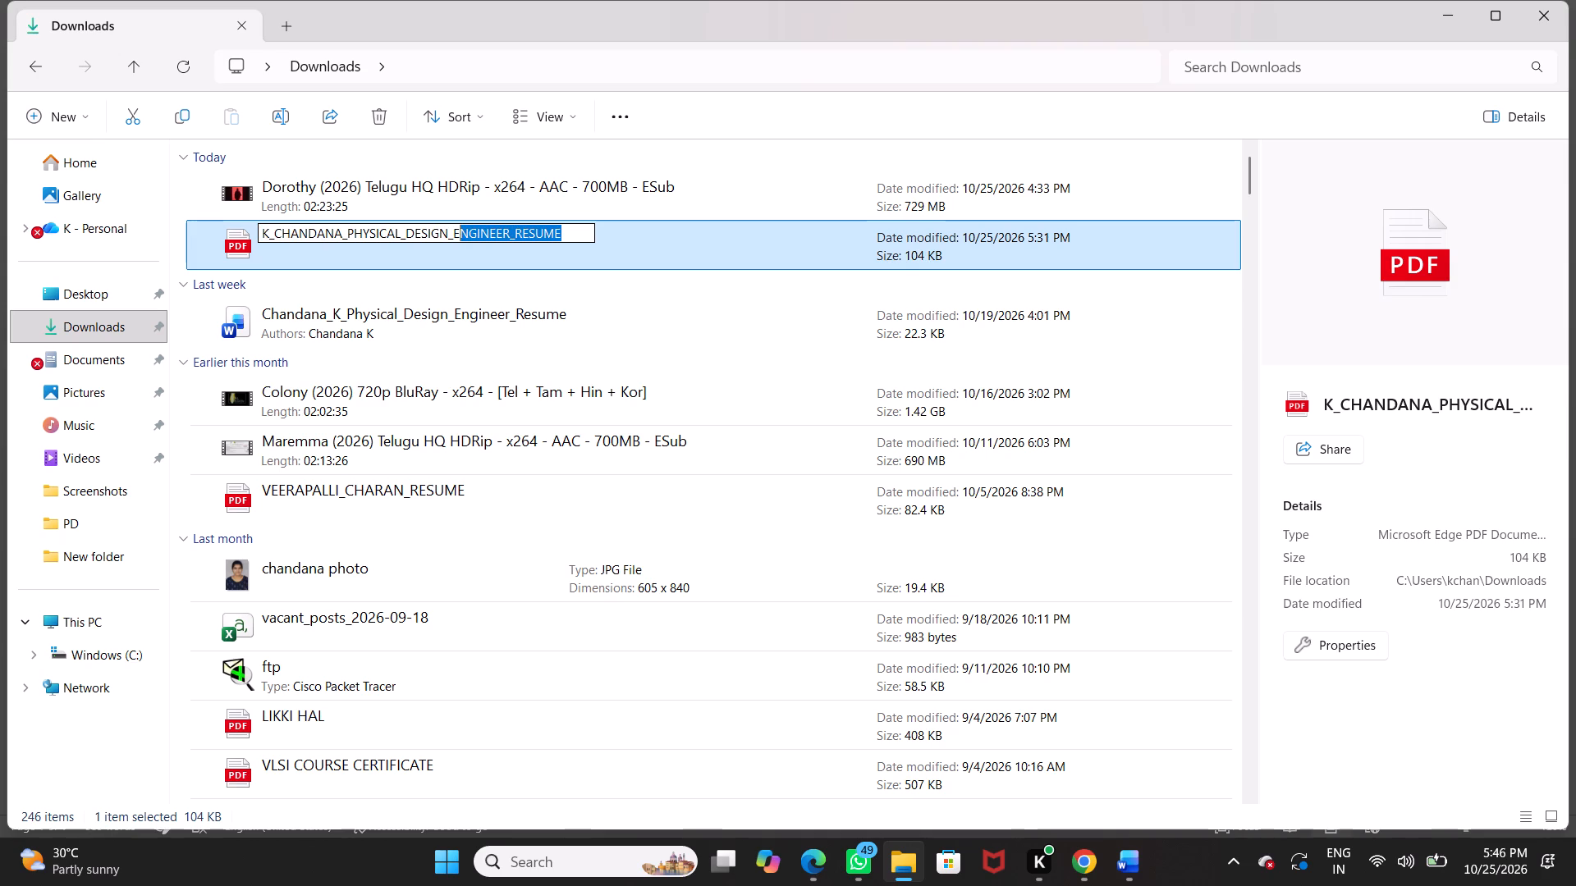
left_click_drag(453, 226, 246, 224)
key("ctrl+c")
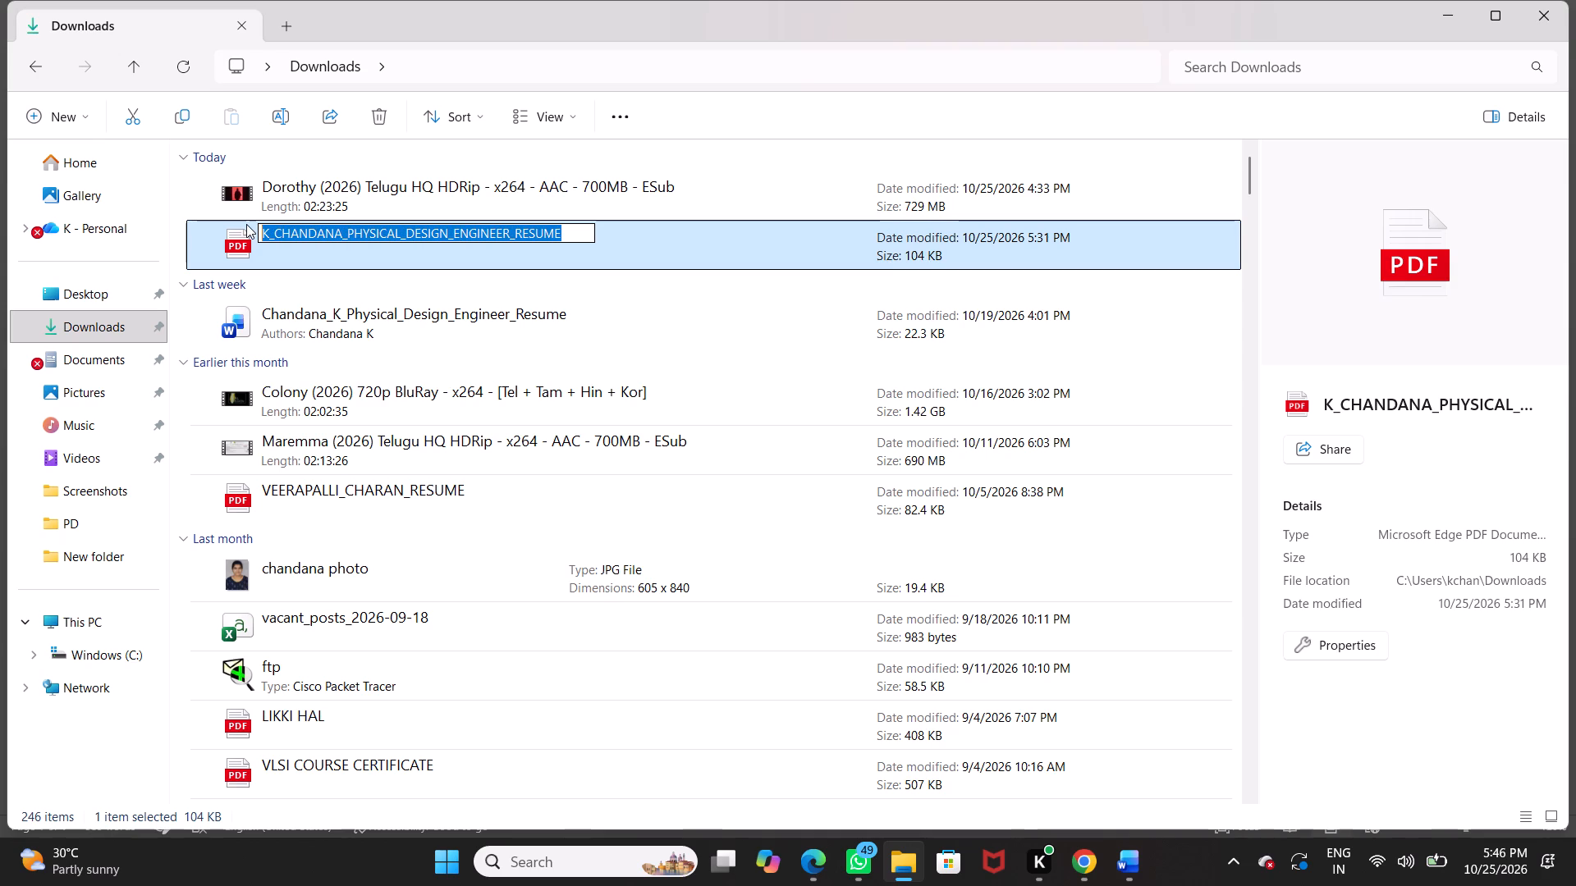
Delete the old capitalised Physical Design Engineer resume PDF from Downloads.
left_click(374, 117)
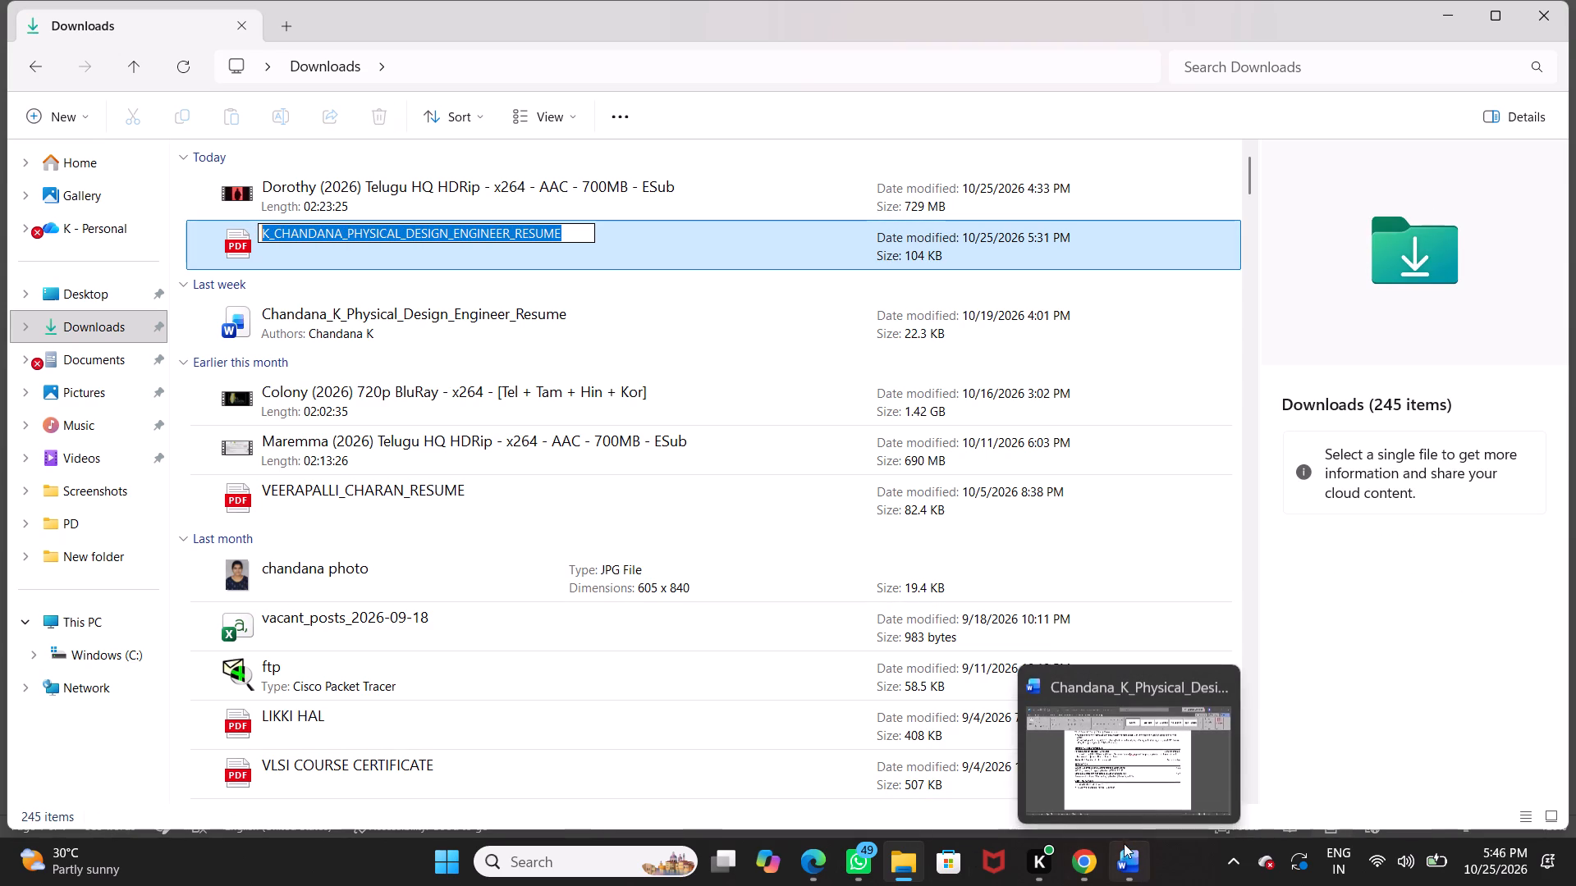
left_click(647, 314)
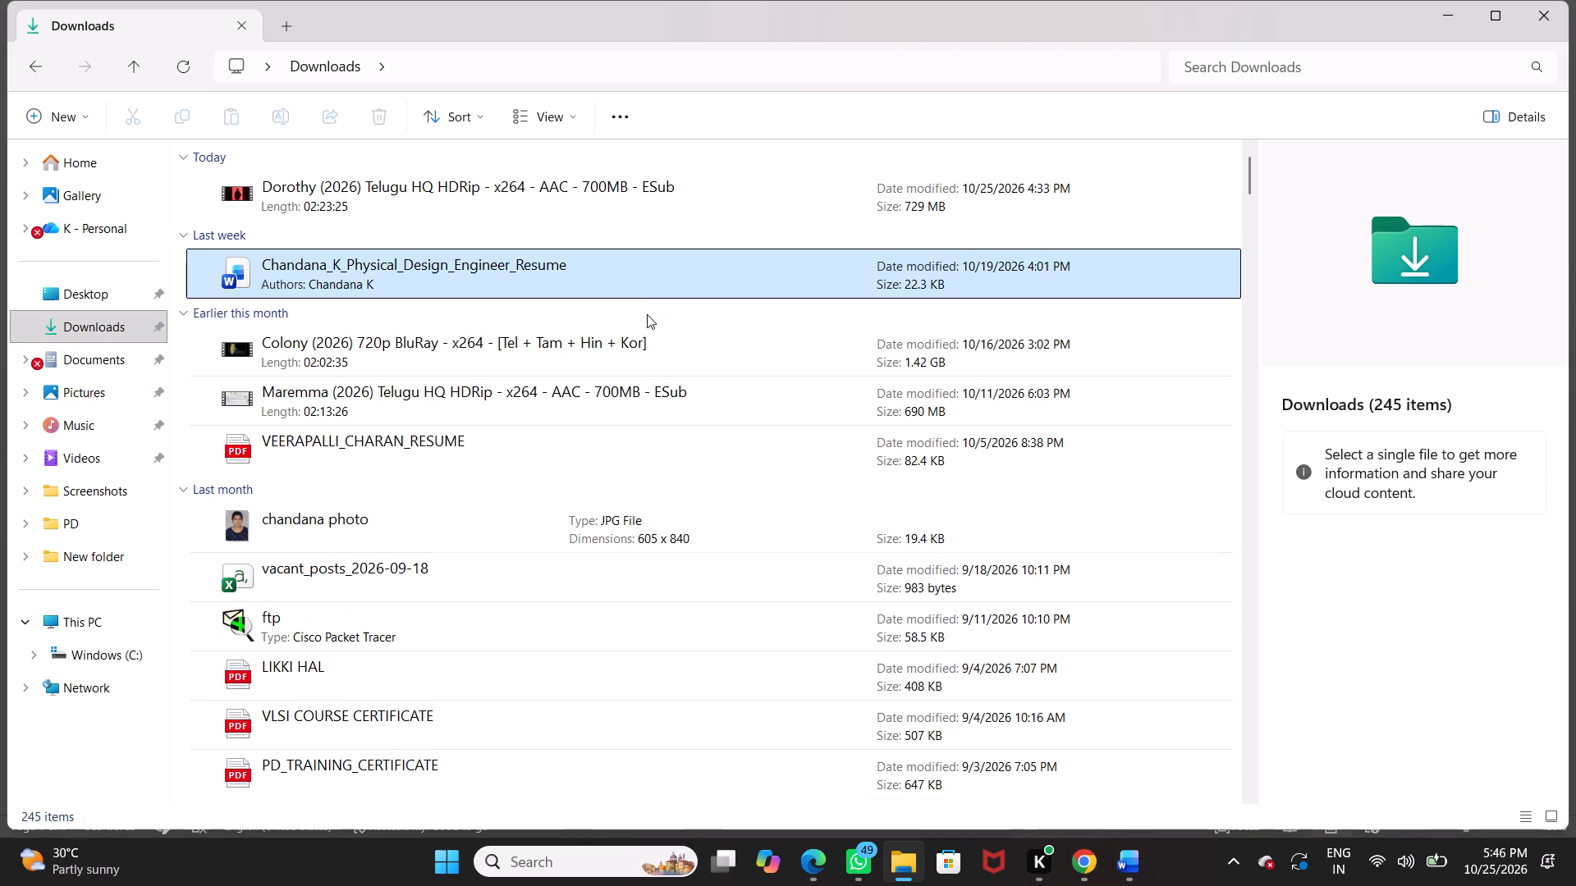
scroll(527, 409, "up", 6)
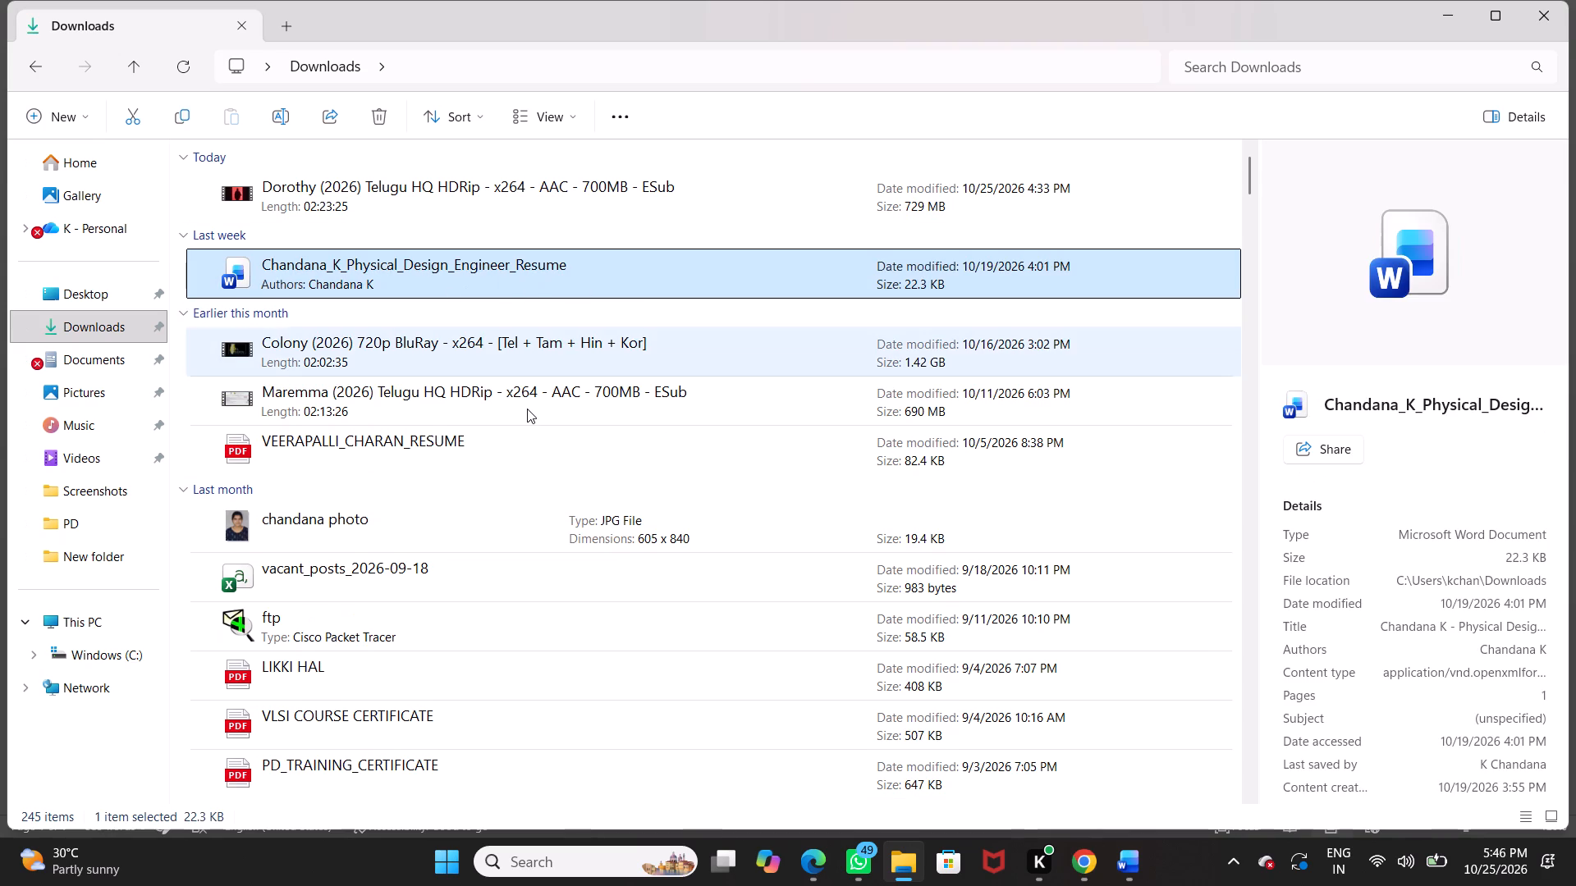
scroll(527, 409, "down", 5)
scroll(527, 409, "up", 10)
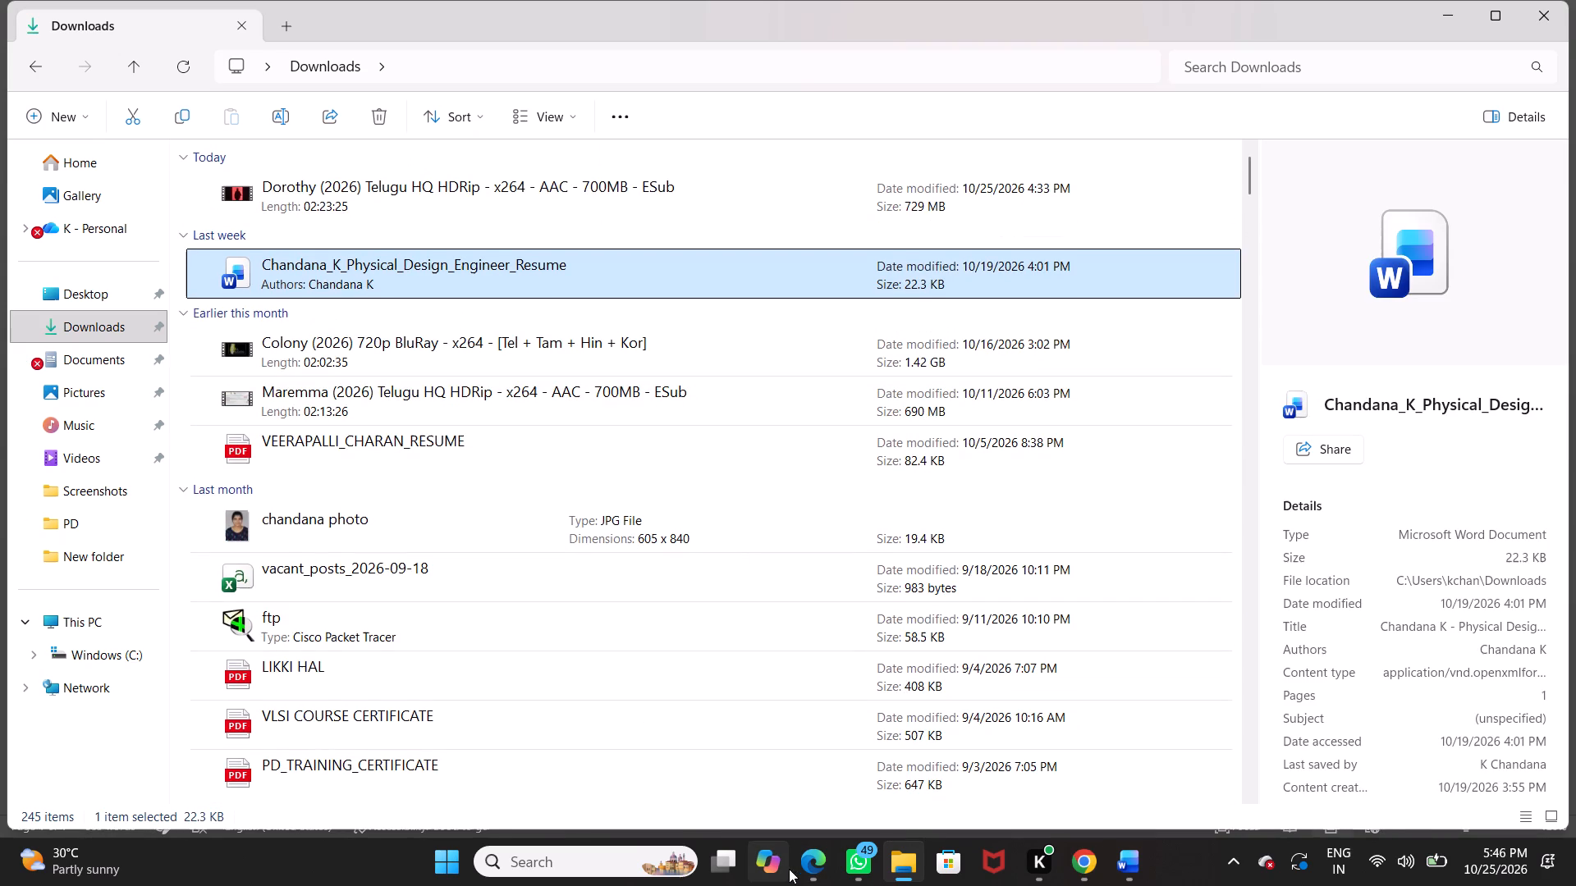
Return to the resume in Word, recheck its projects and education sections, and open the file options for saving it.
left_click(1135, 859)
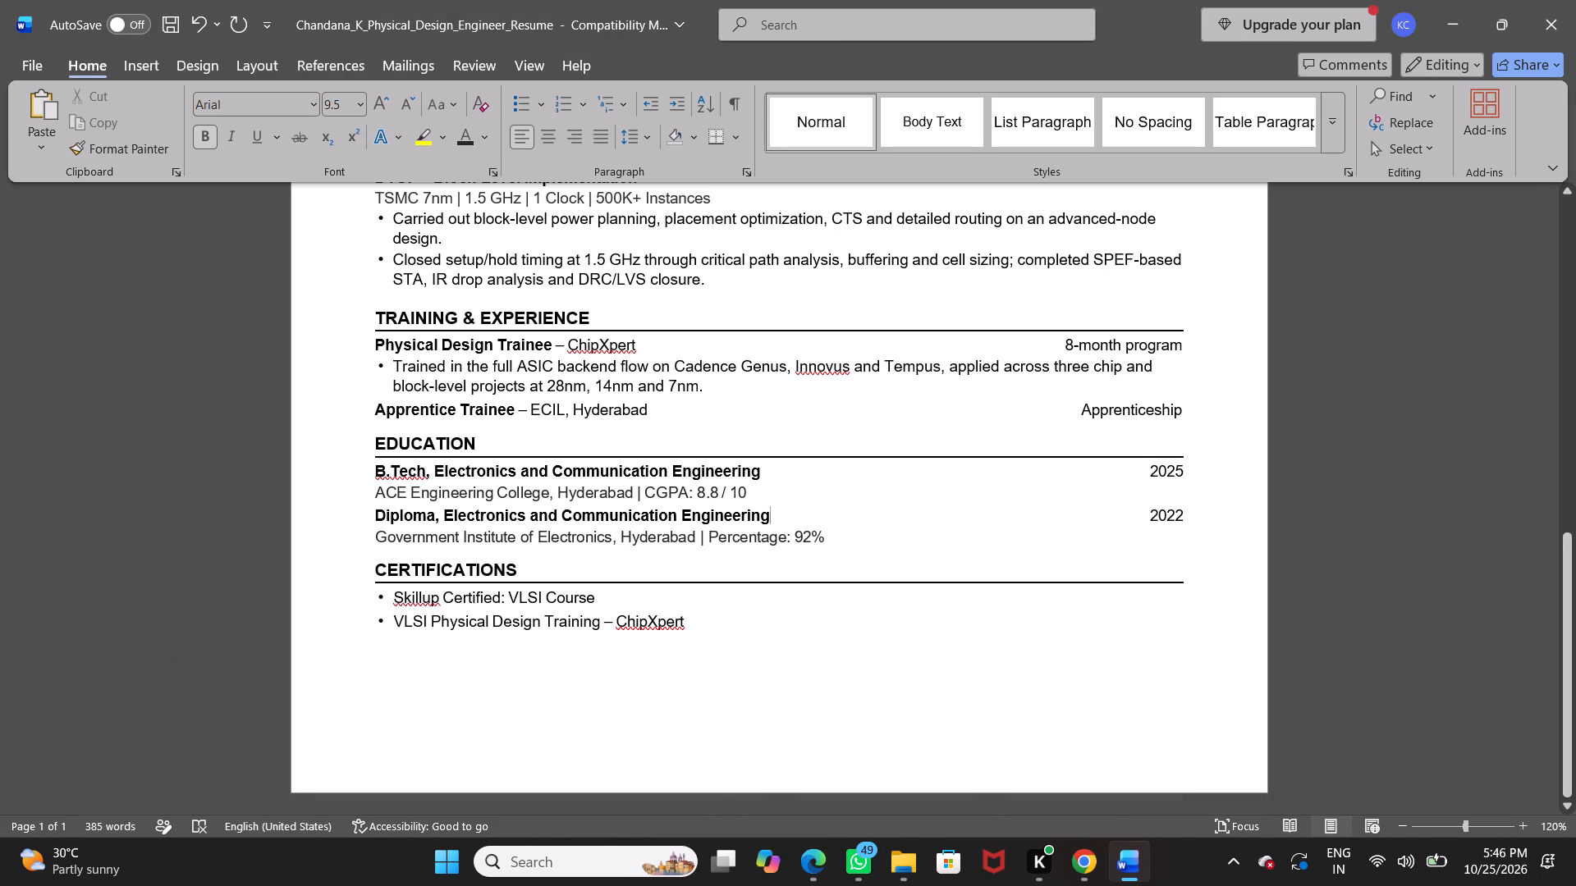
scroll(815, 538, "up", 1)
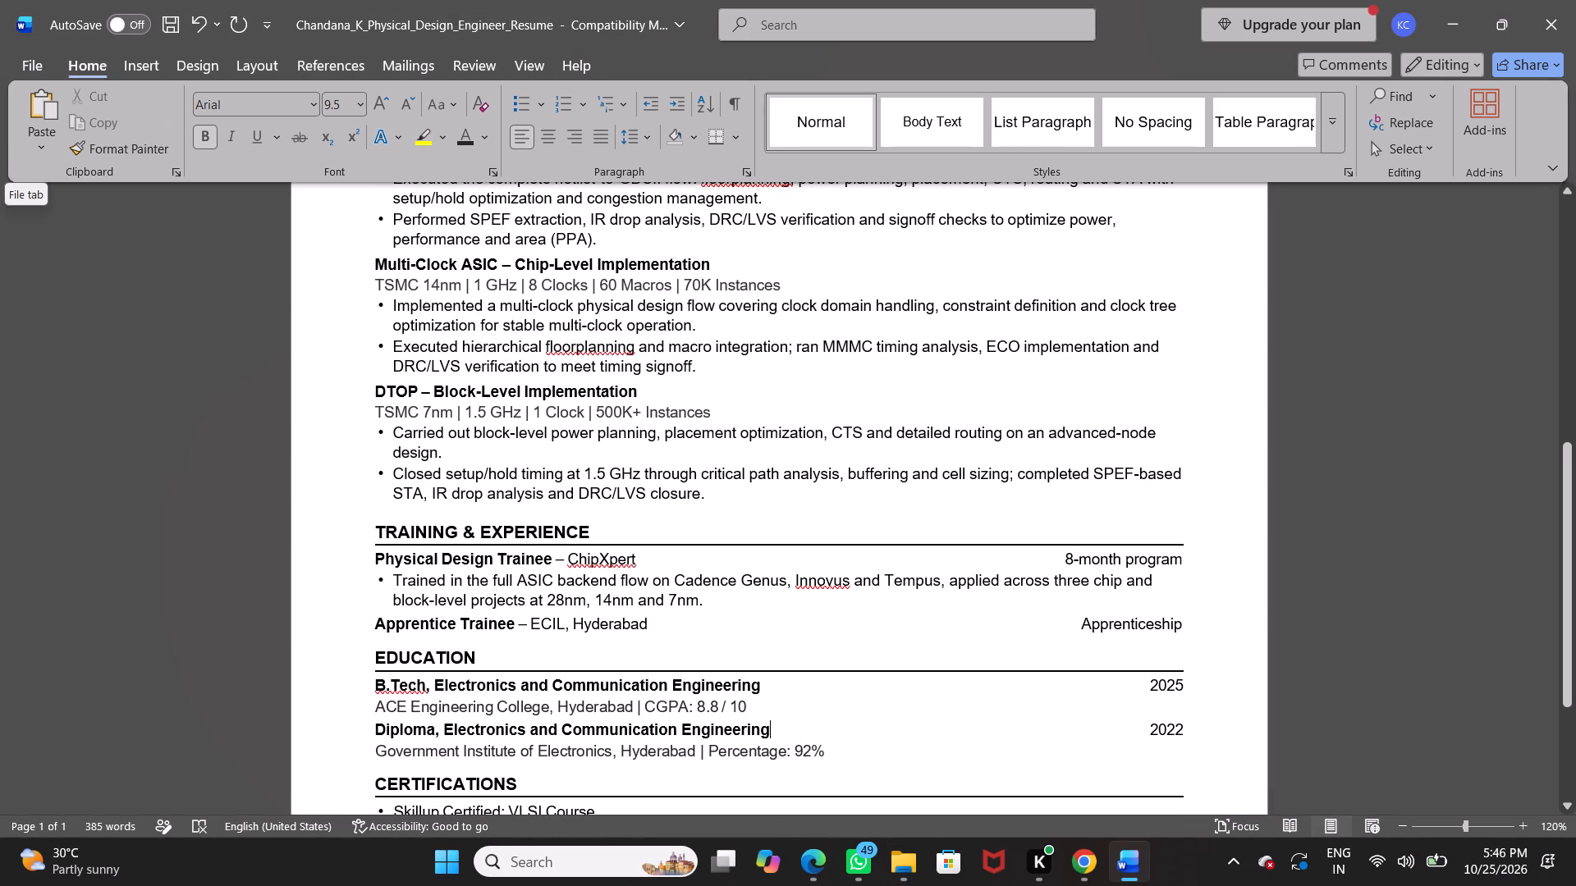
left_click_drag(481, 416, 603, 459)
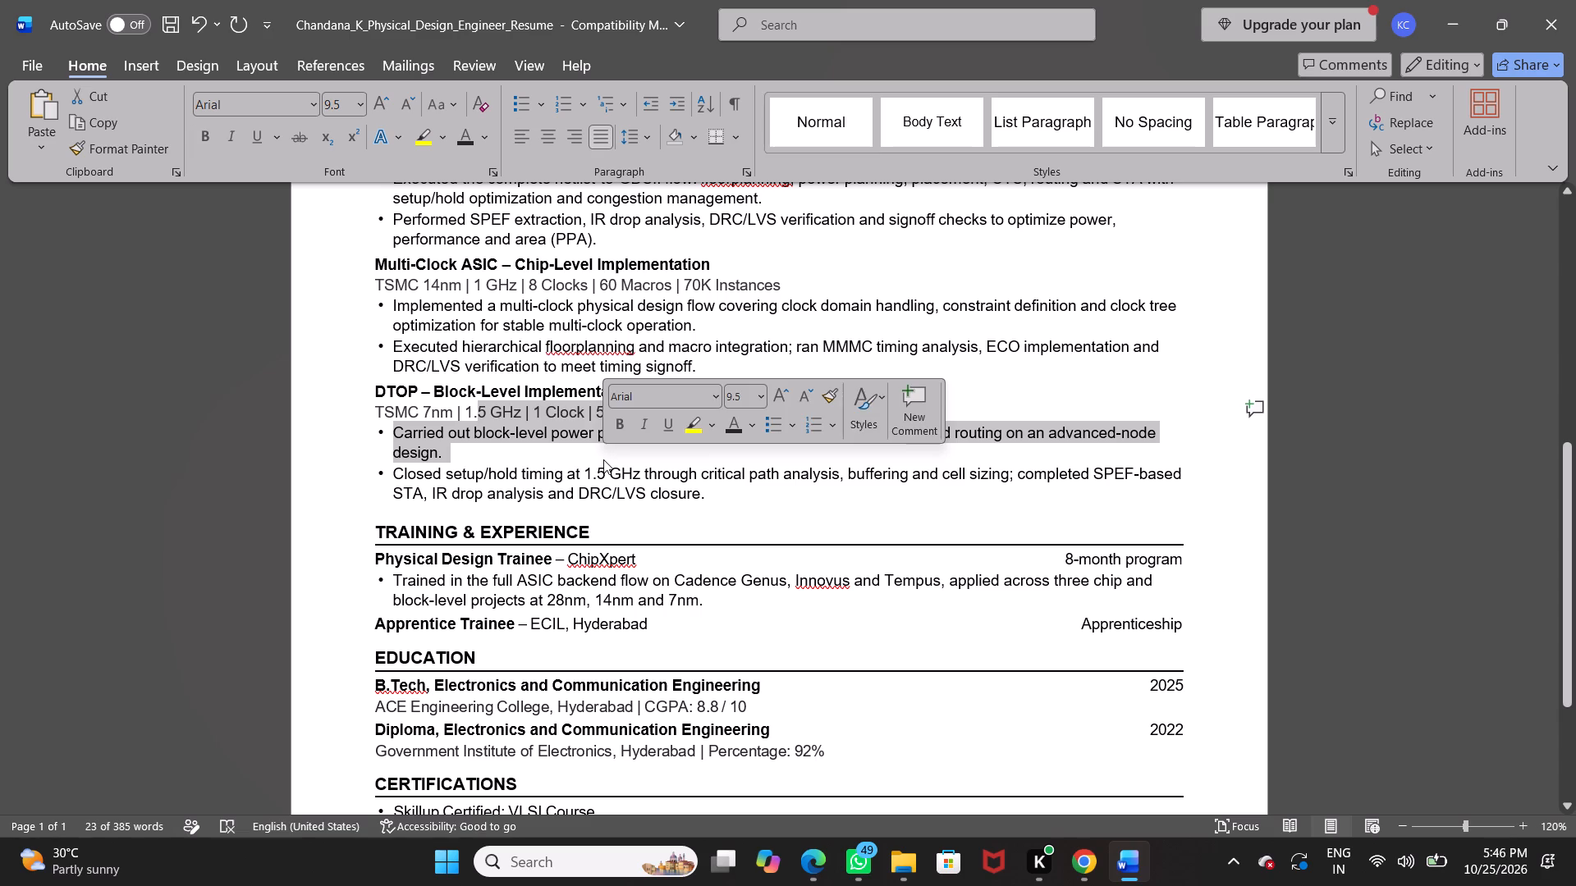
left_click_drag(598, 710, 648, 709)
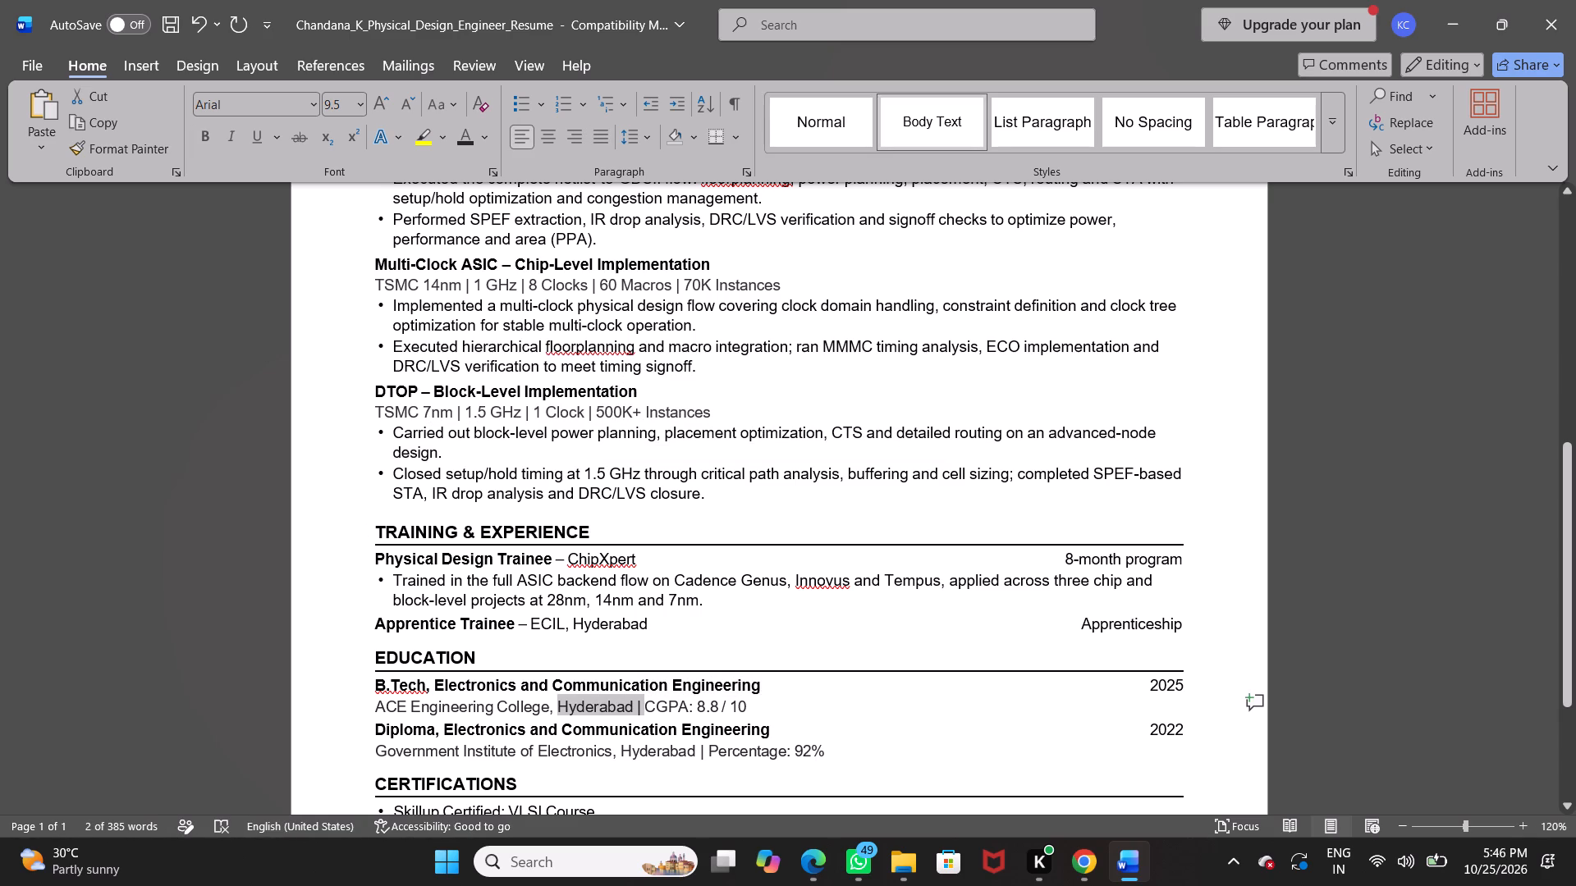
left_click_drag(503, 680, 547, 680)
left_click(633, 735)
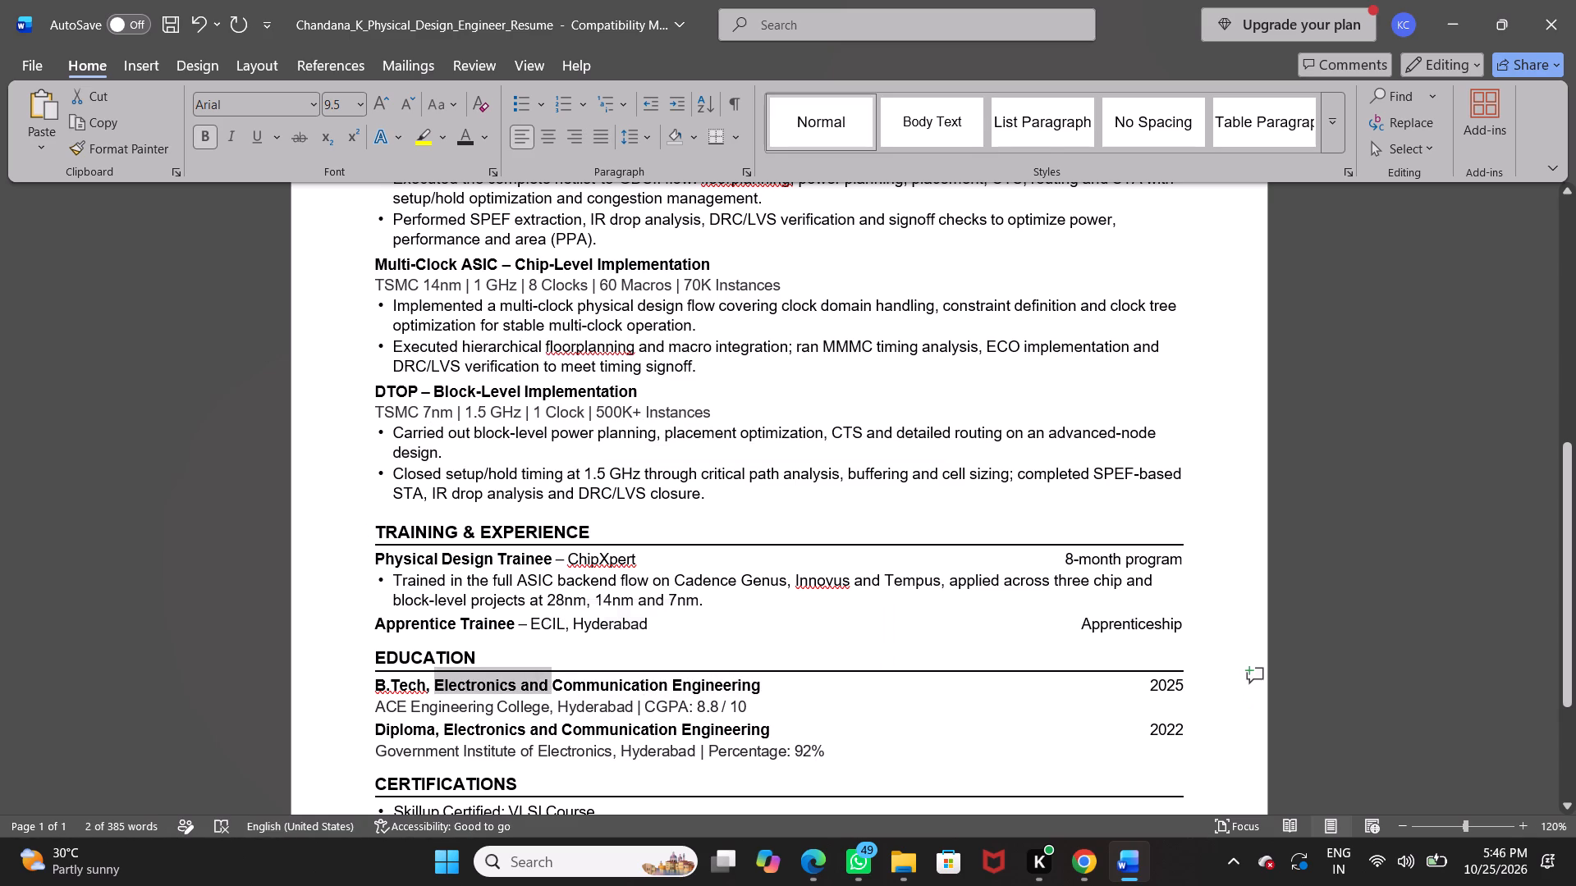
left_click(24, 72)
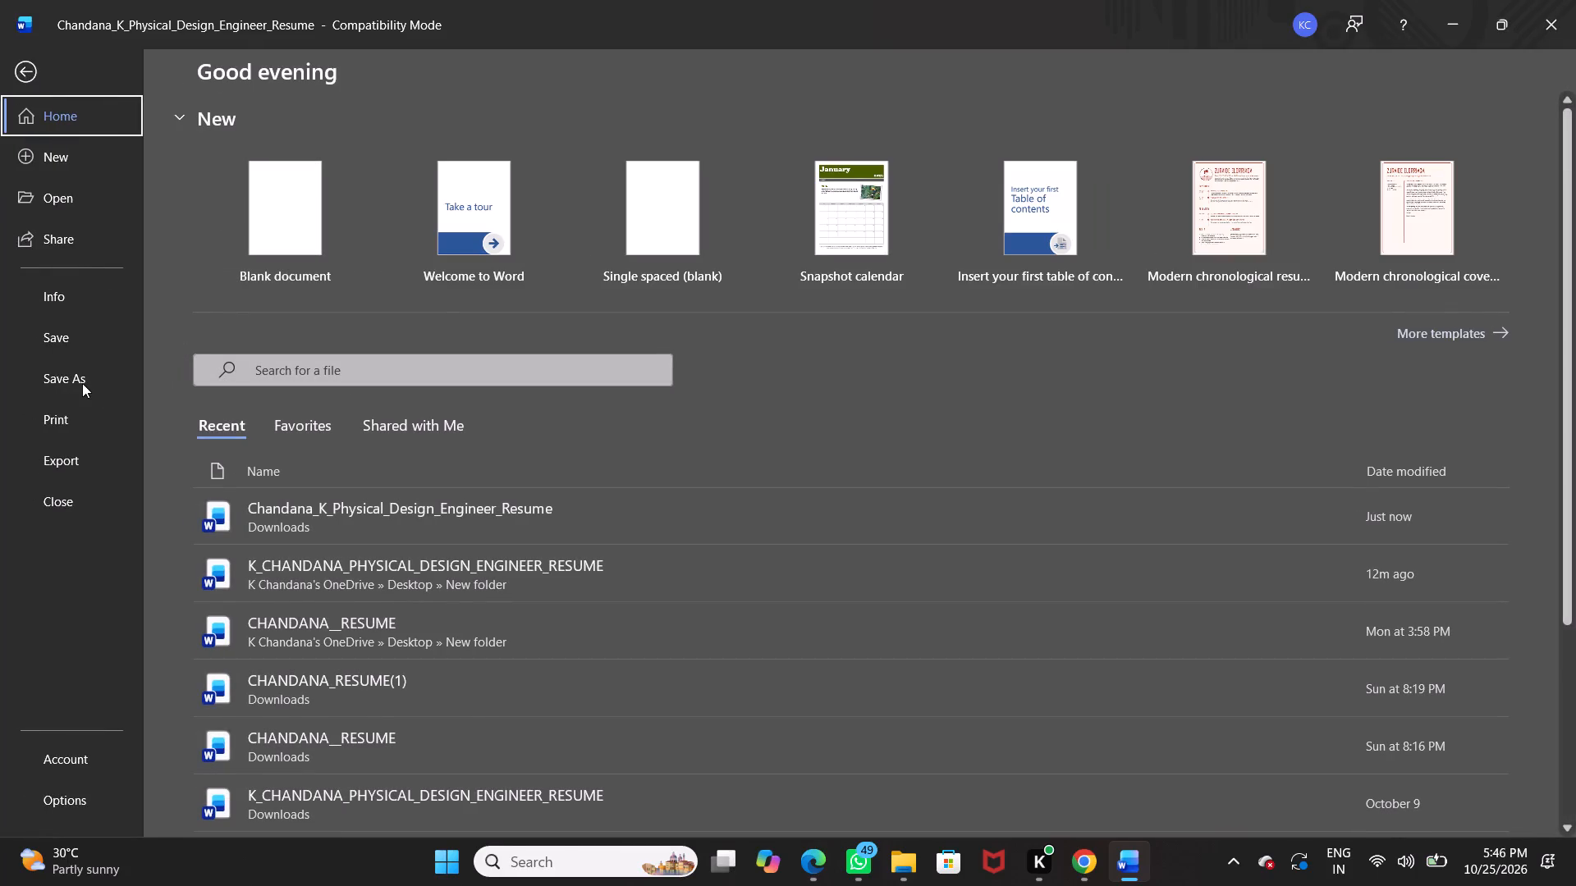
Save the resume as a PDF in Downloads, using the copied capitalised Physical Design Engineer resume file name.
left_click(82, 383)
left_click(662, 221)
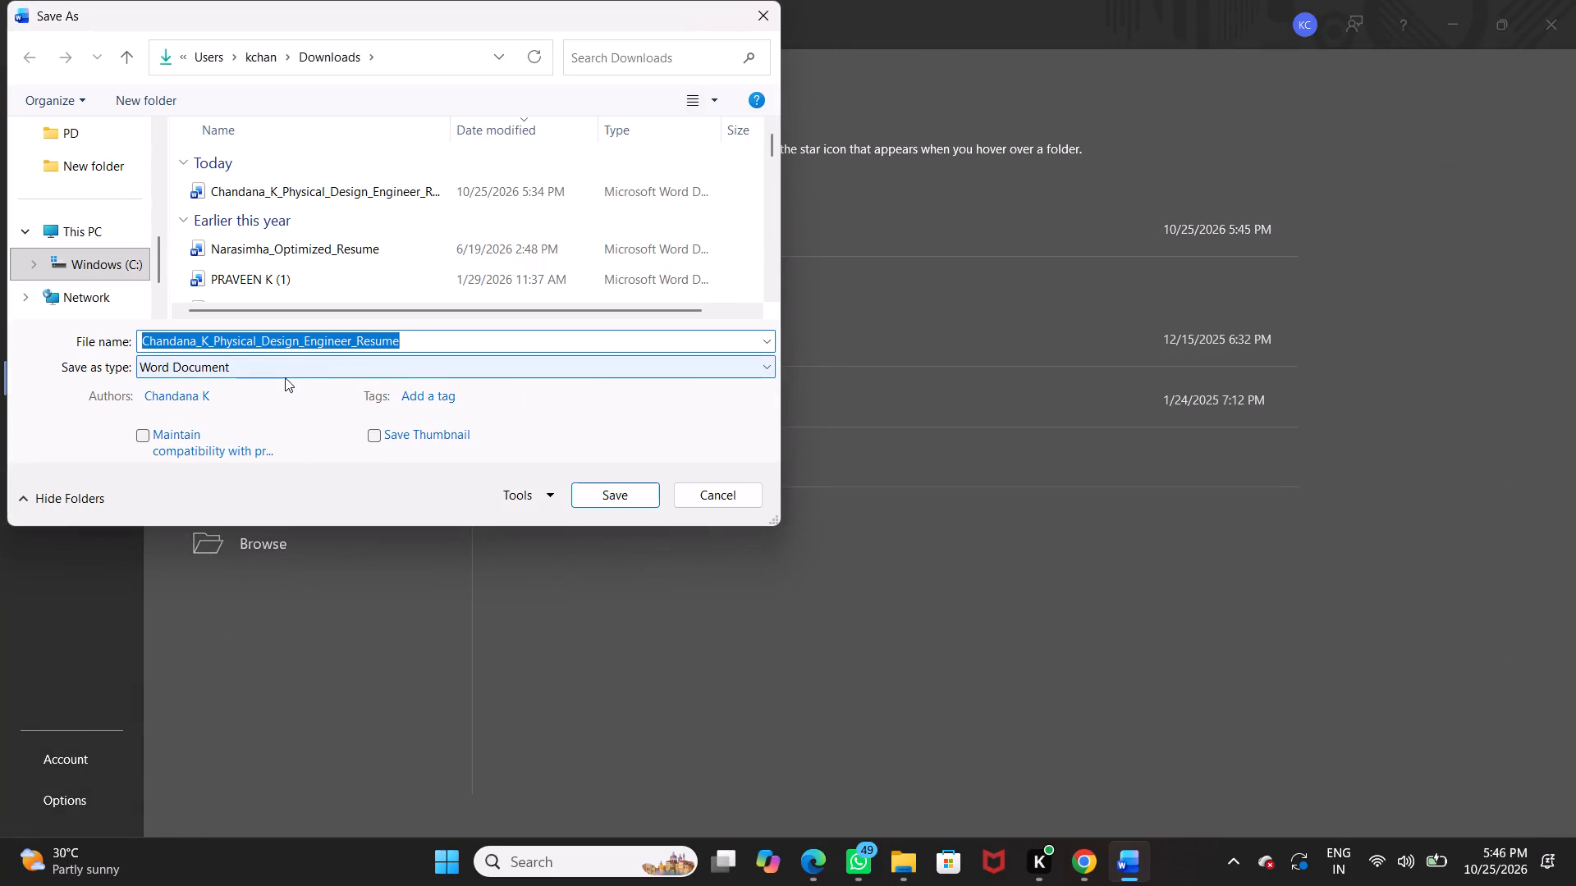
left_click(285, 377)
left_click(285, 488)
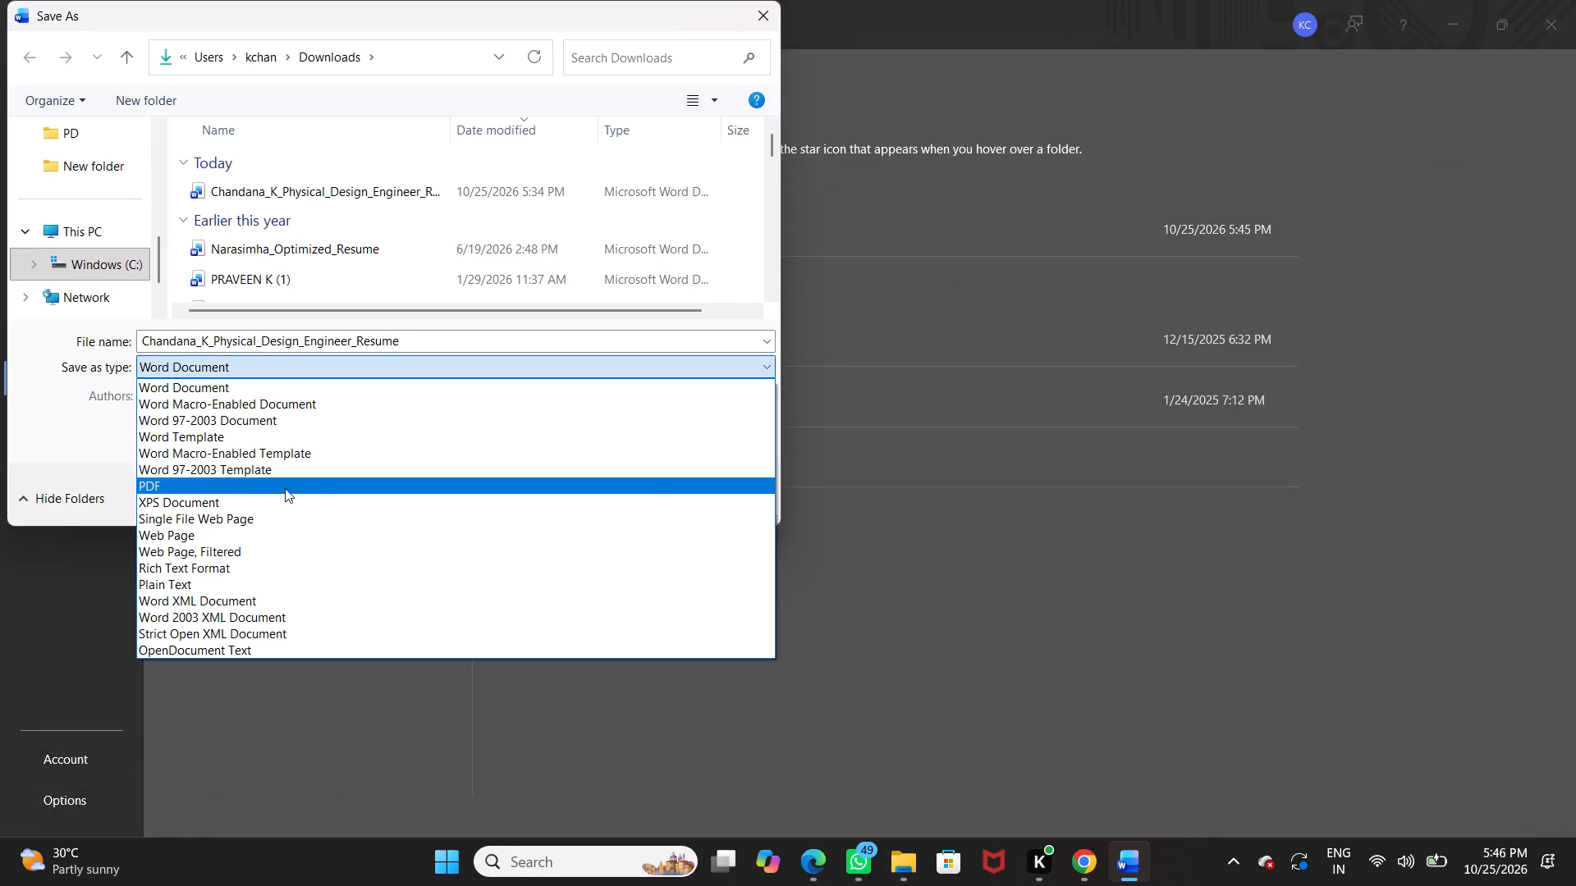
left_click_drag(415, 338, 135, 340)
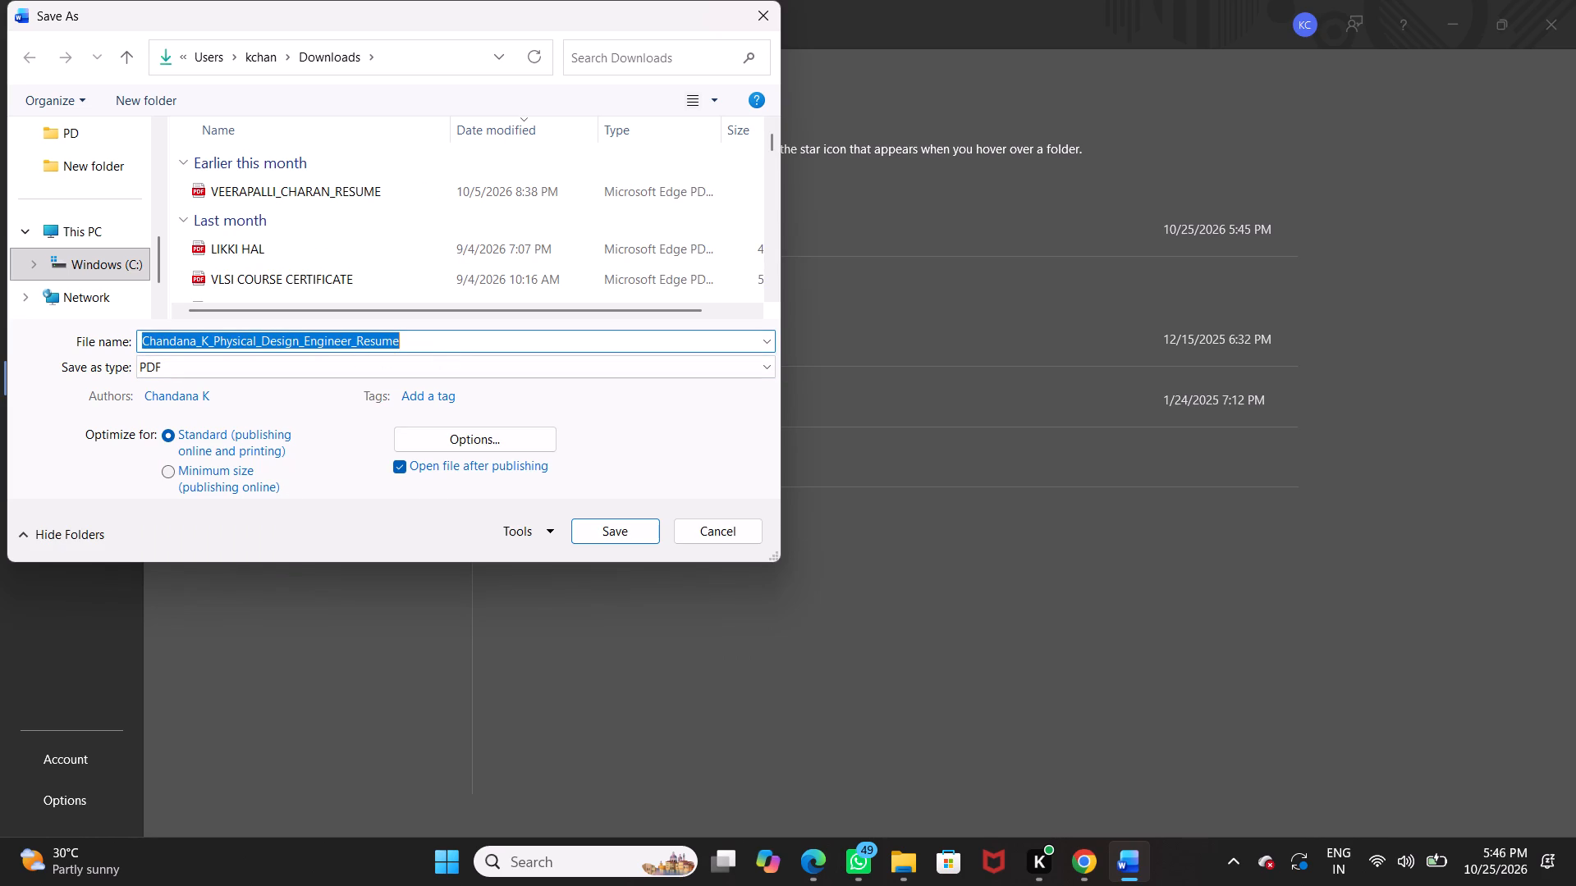
left_click(432, 336)
left_click_drag(432, 336, 295, 329)
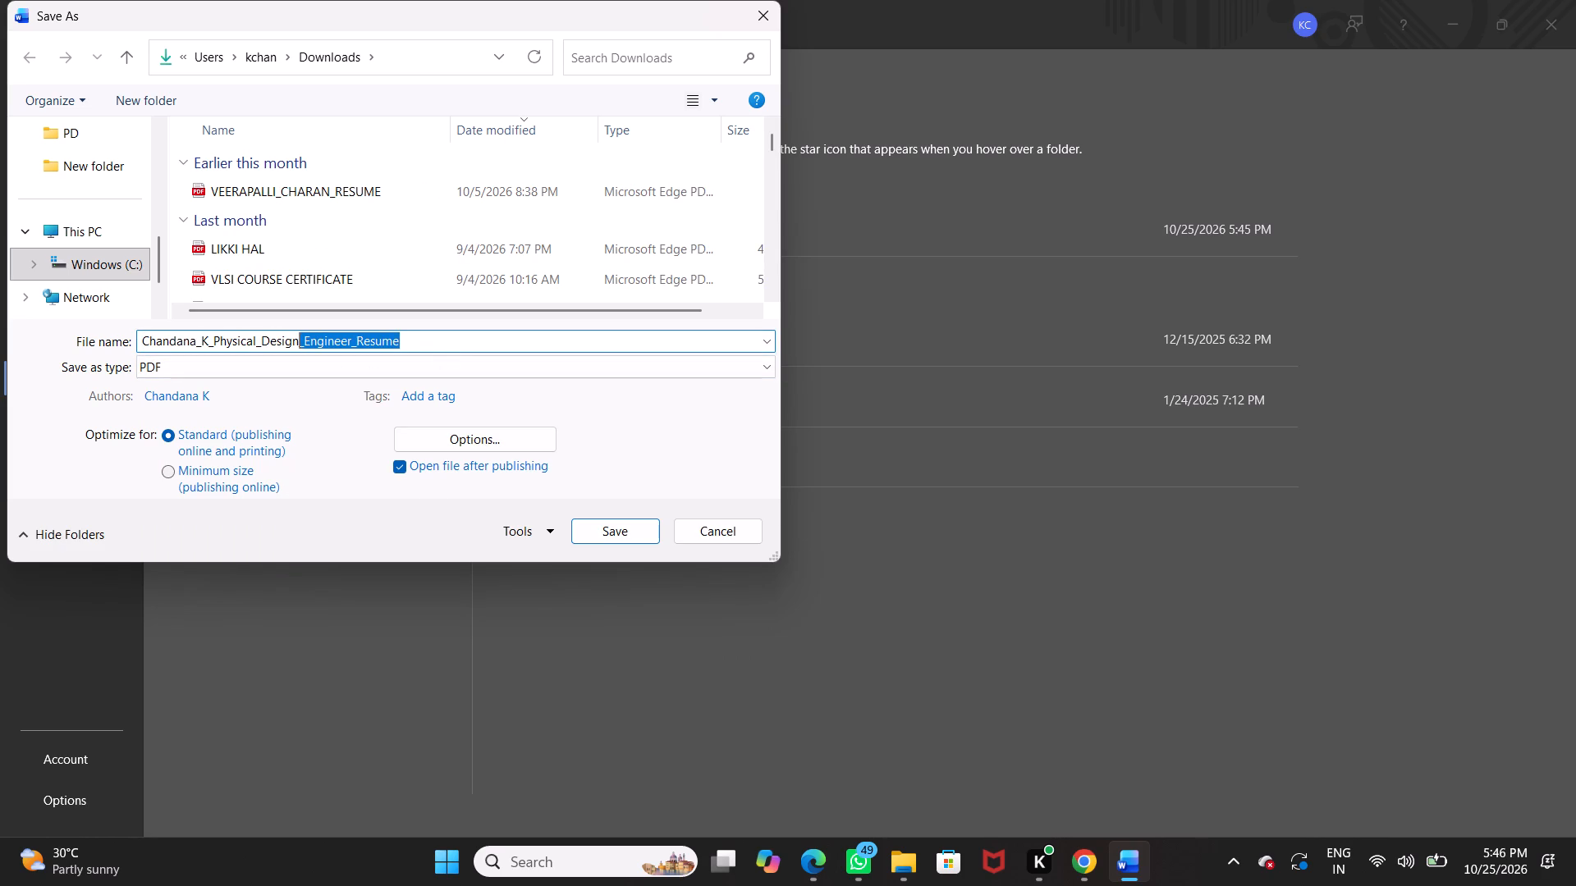
left_click_drag(295, 329, 117, 307)
key("ctrl+v")
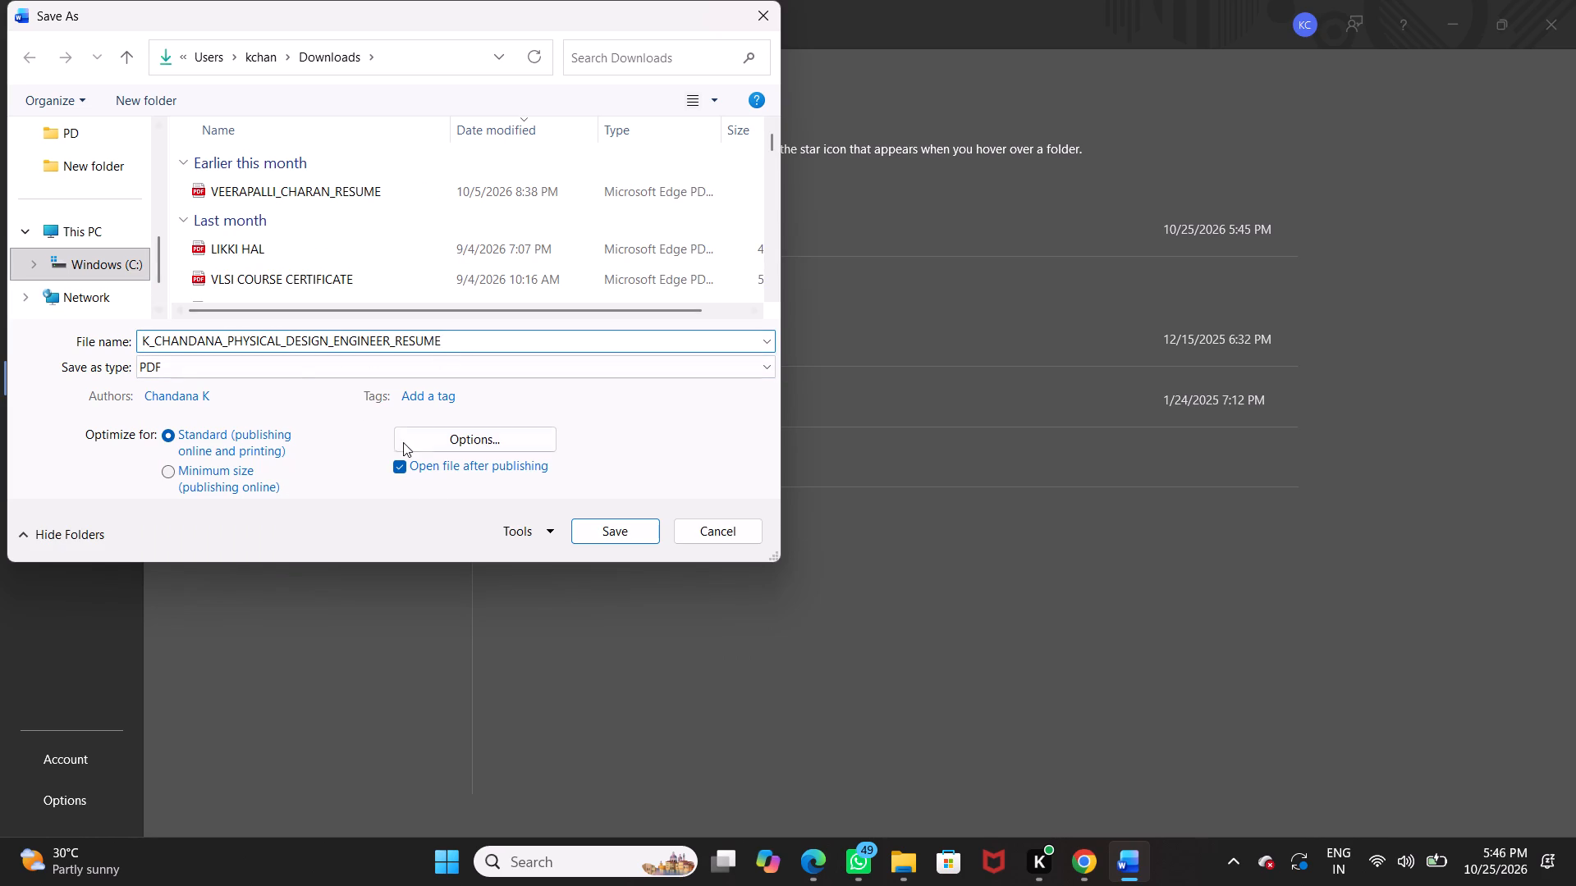
left_click(620, 531)
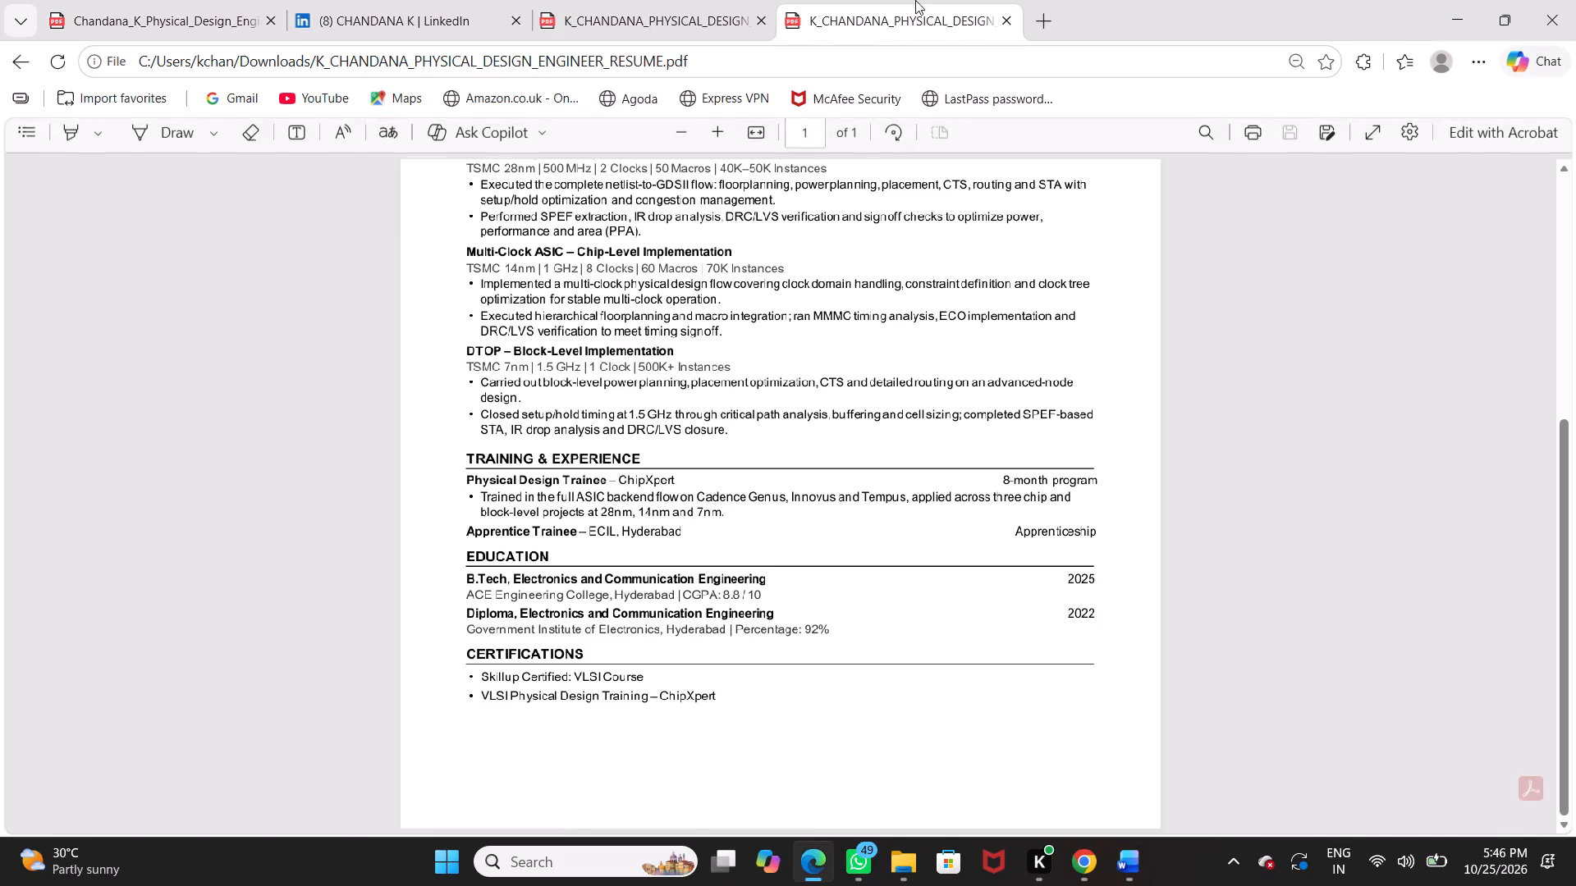
Close the older browser tab of the capitalised resume PDF, keeping the newly published one open.
left_click(762, 21)
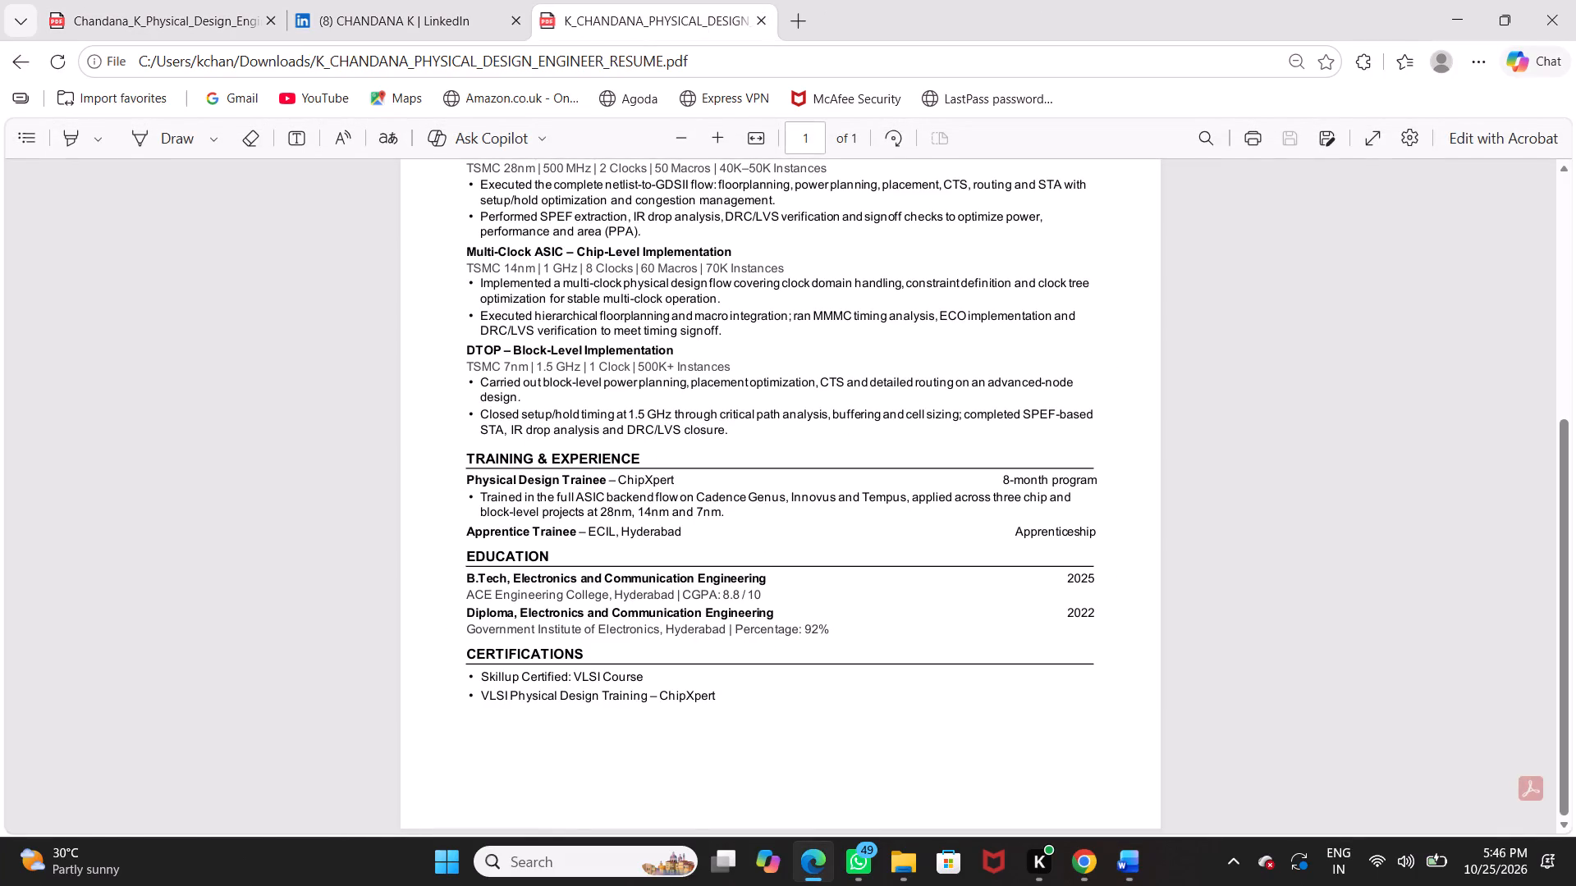
Review the skills, projects, training, education and certifications sections in the newly saved resume PDF.
scroll(756, 518, "up", 2)
scroll(756, 518, "down", 1)
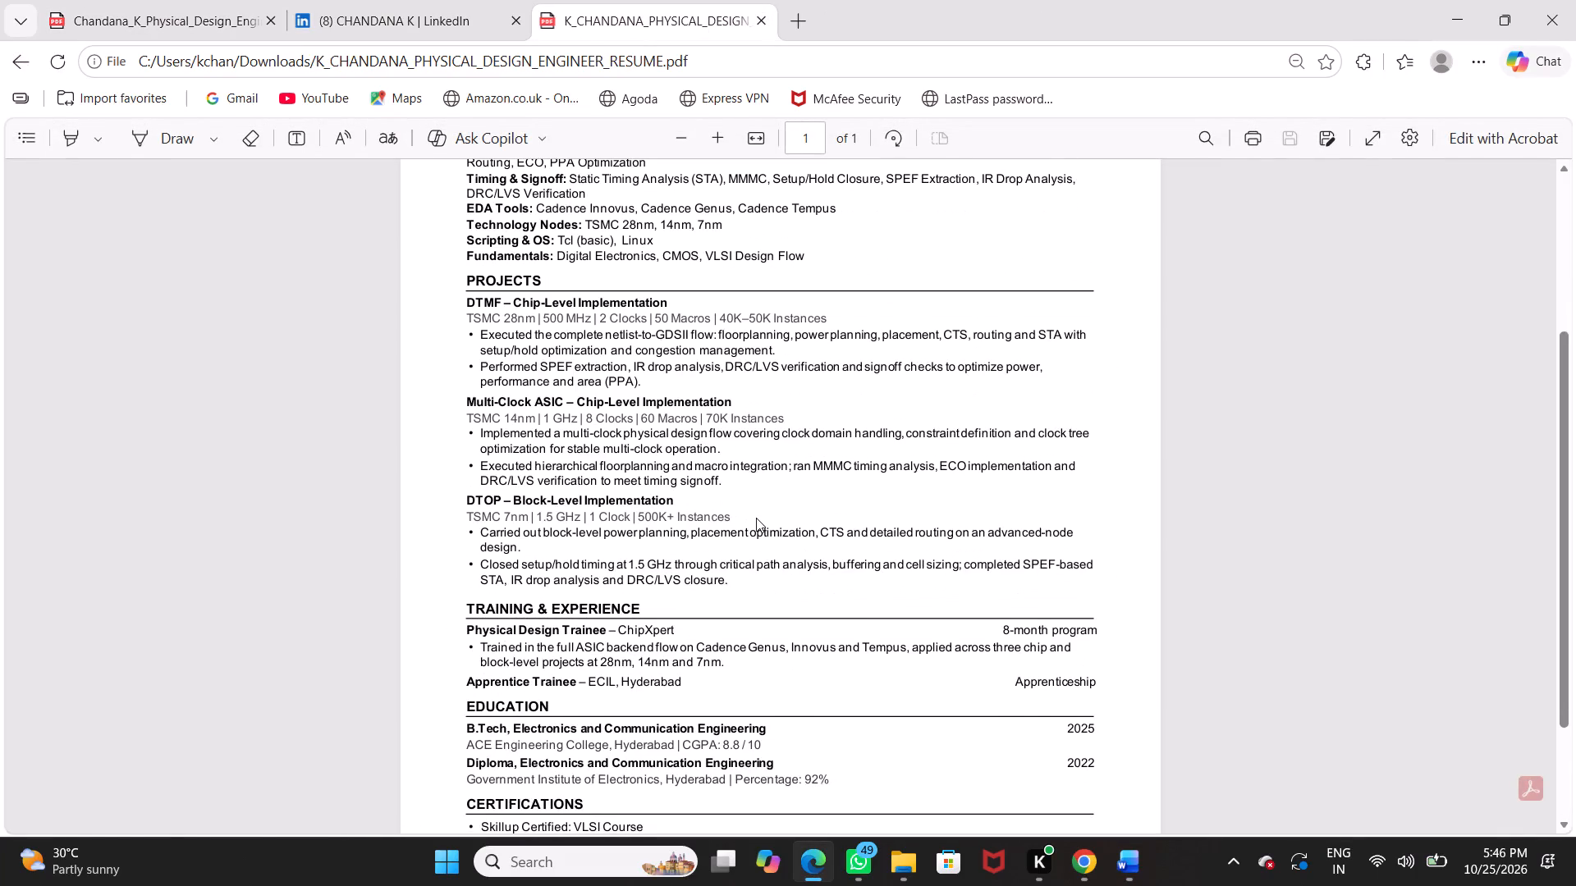
scroll(756, 518, "down", 1)
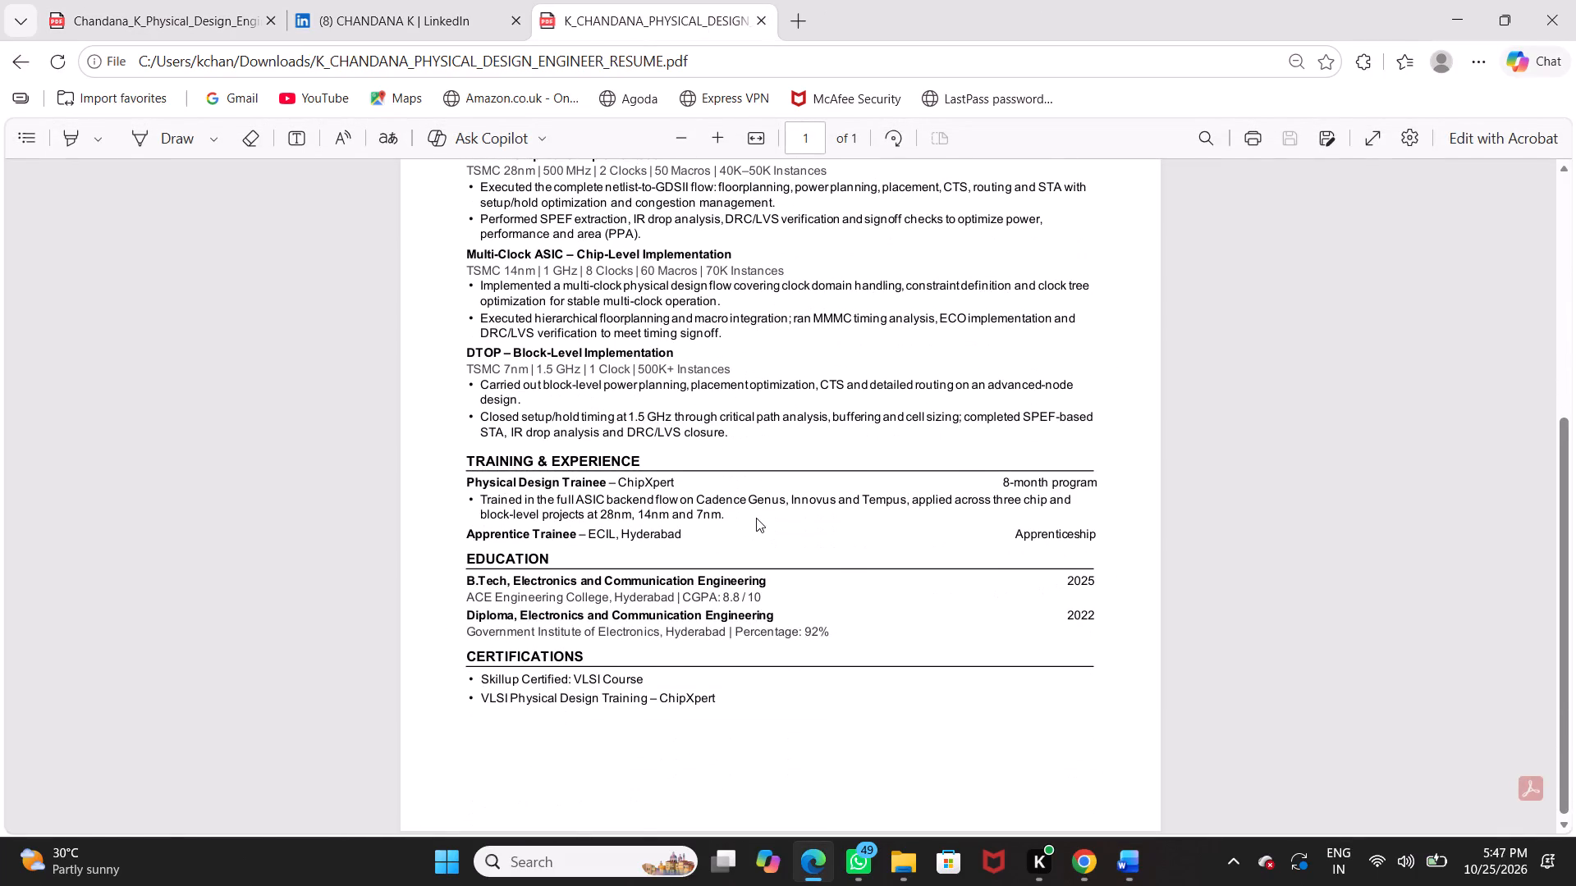
scroll(756, 518, "up", 1)
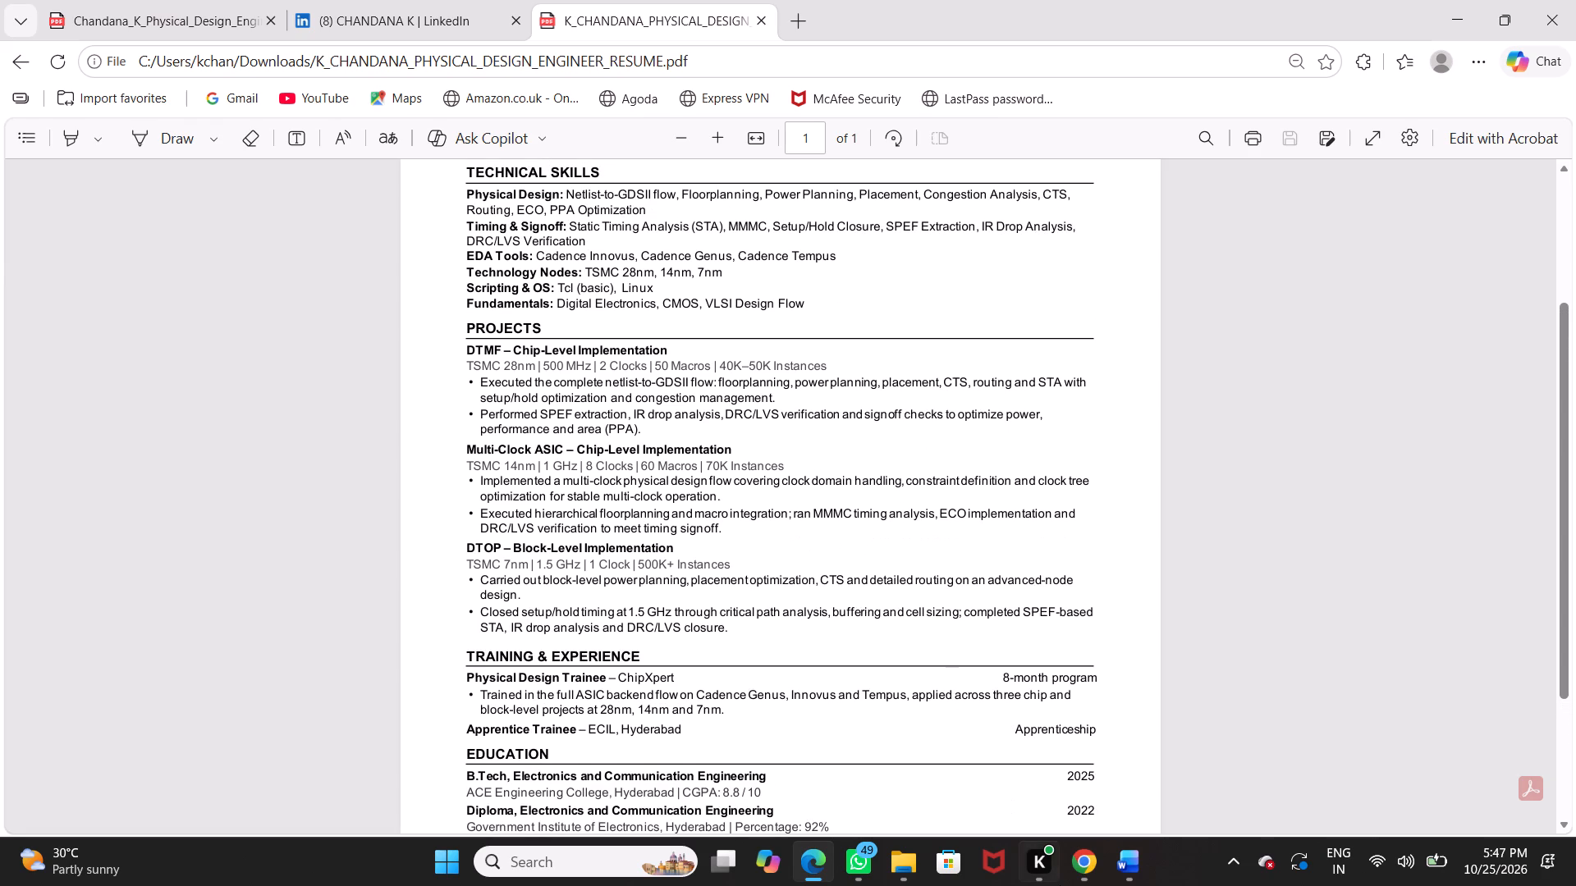
scroll(932, 642, "down", 1)
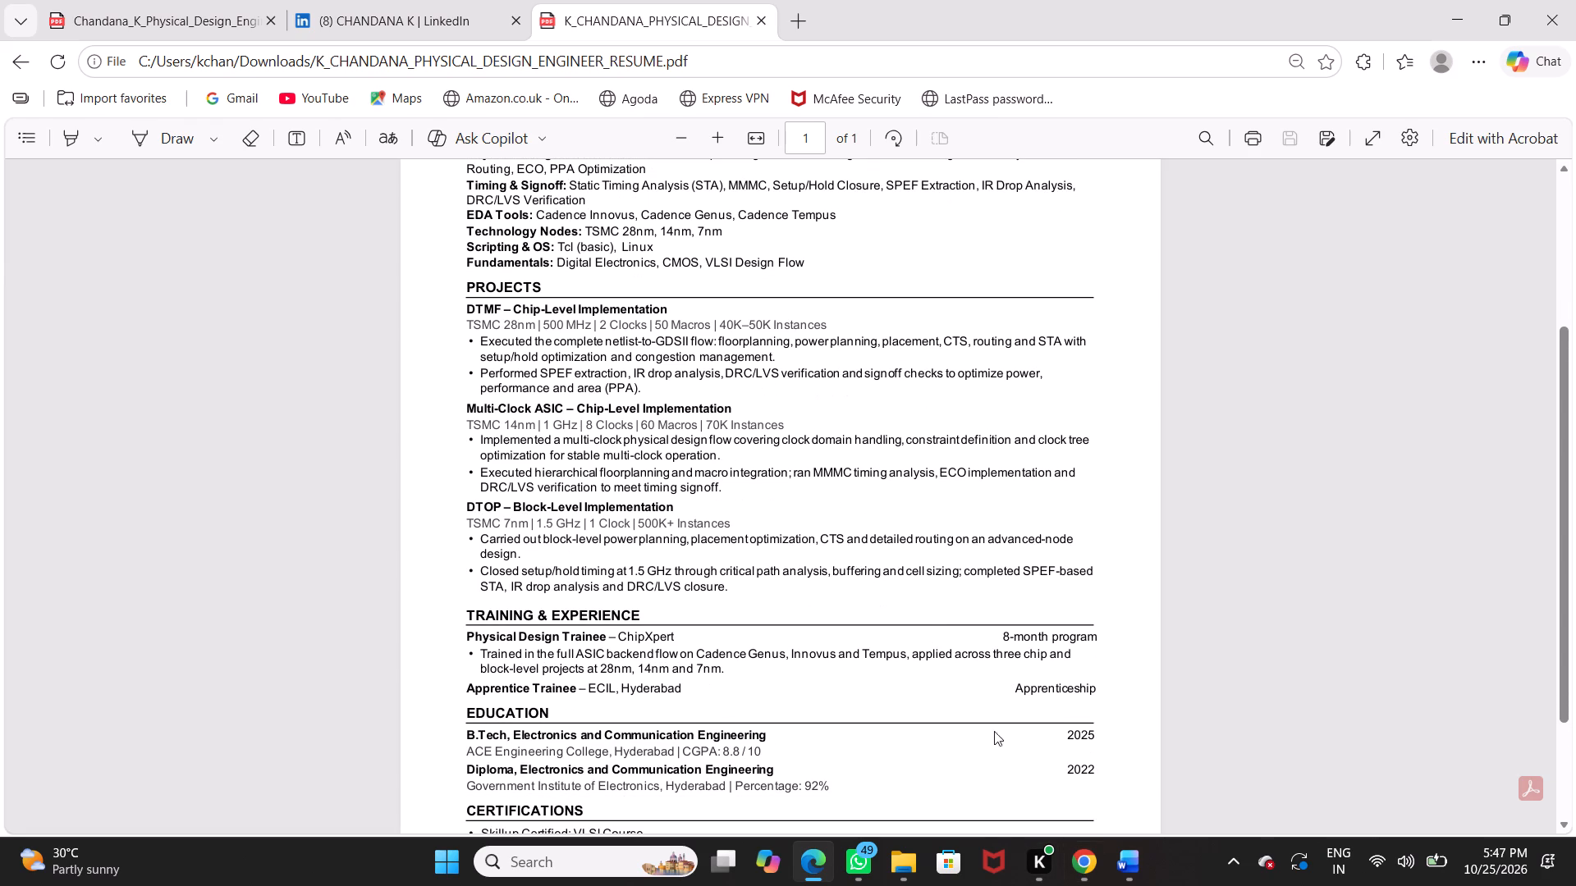
scroll(781, 554, "down", 6)
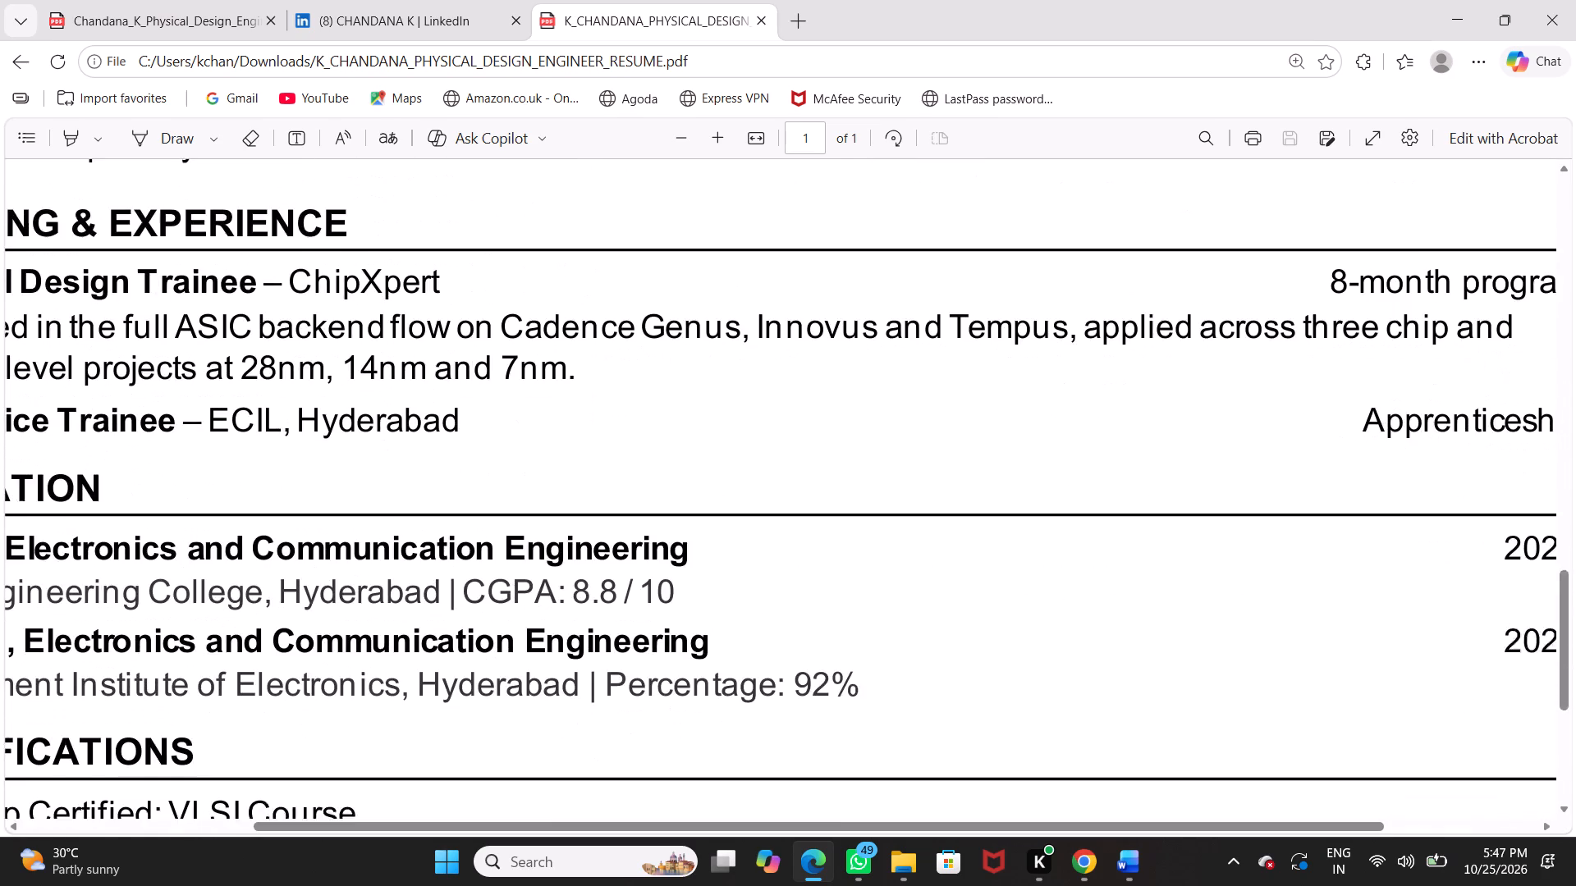
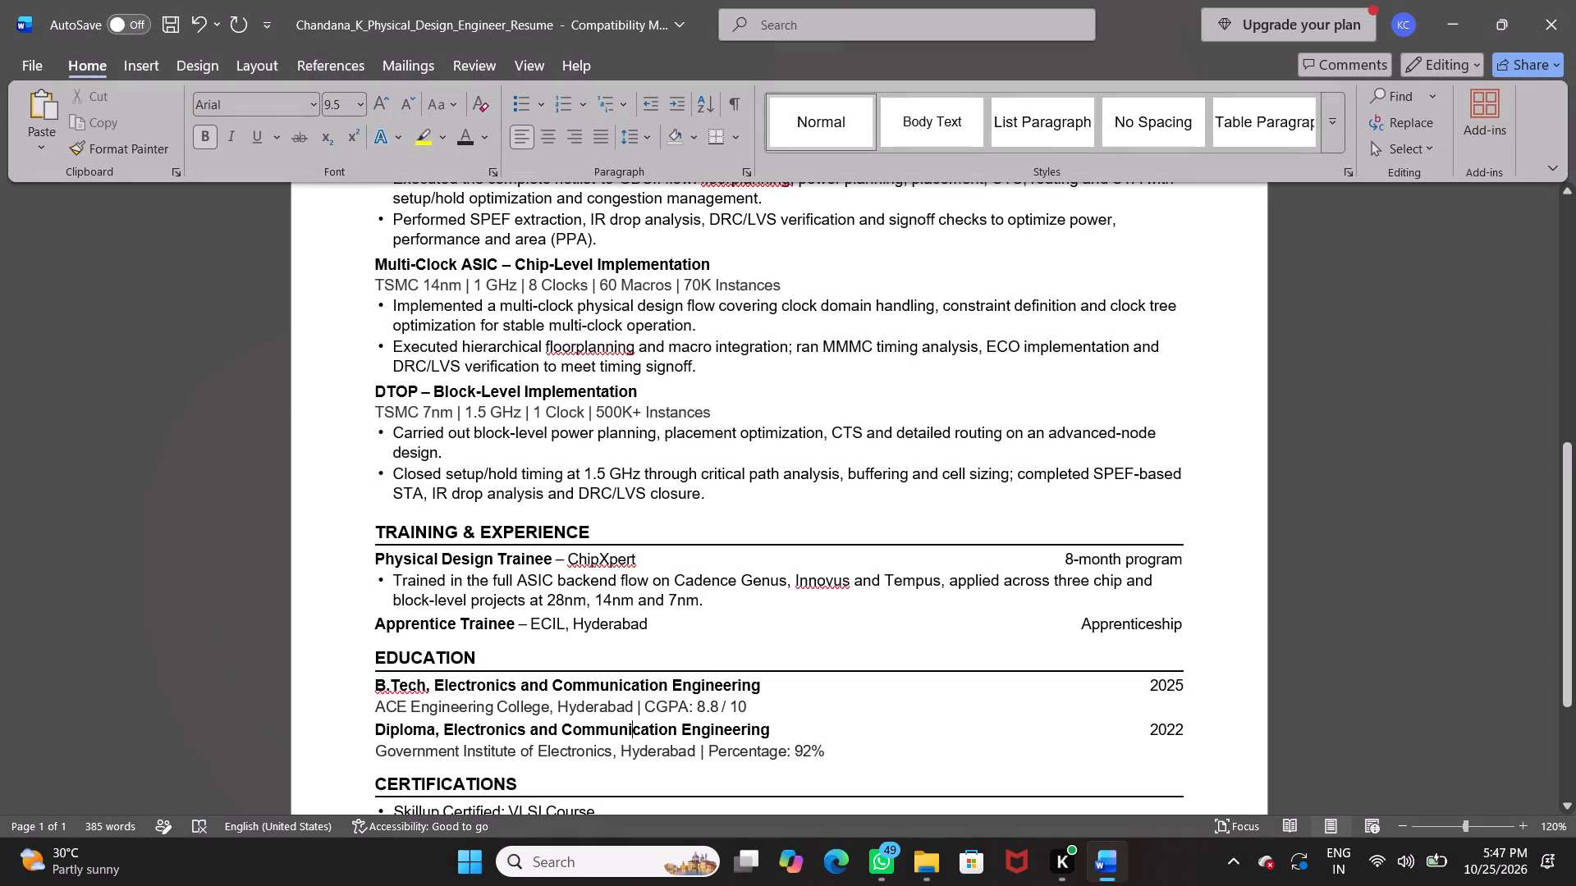
Close the Physical Design Engineer resume document, saving its changes to the Downloads folder.
left_click(1575, 7)
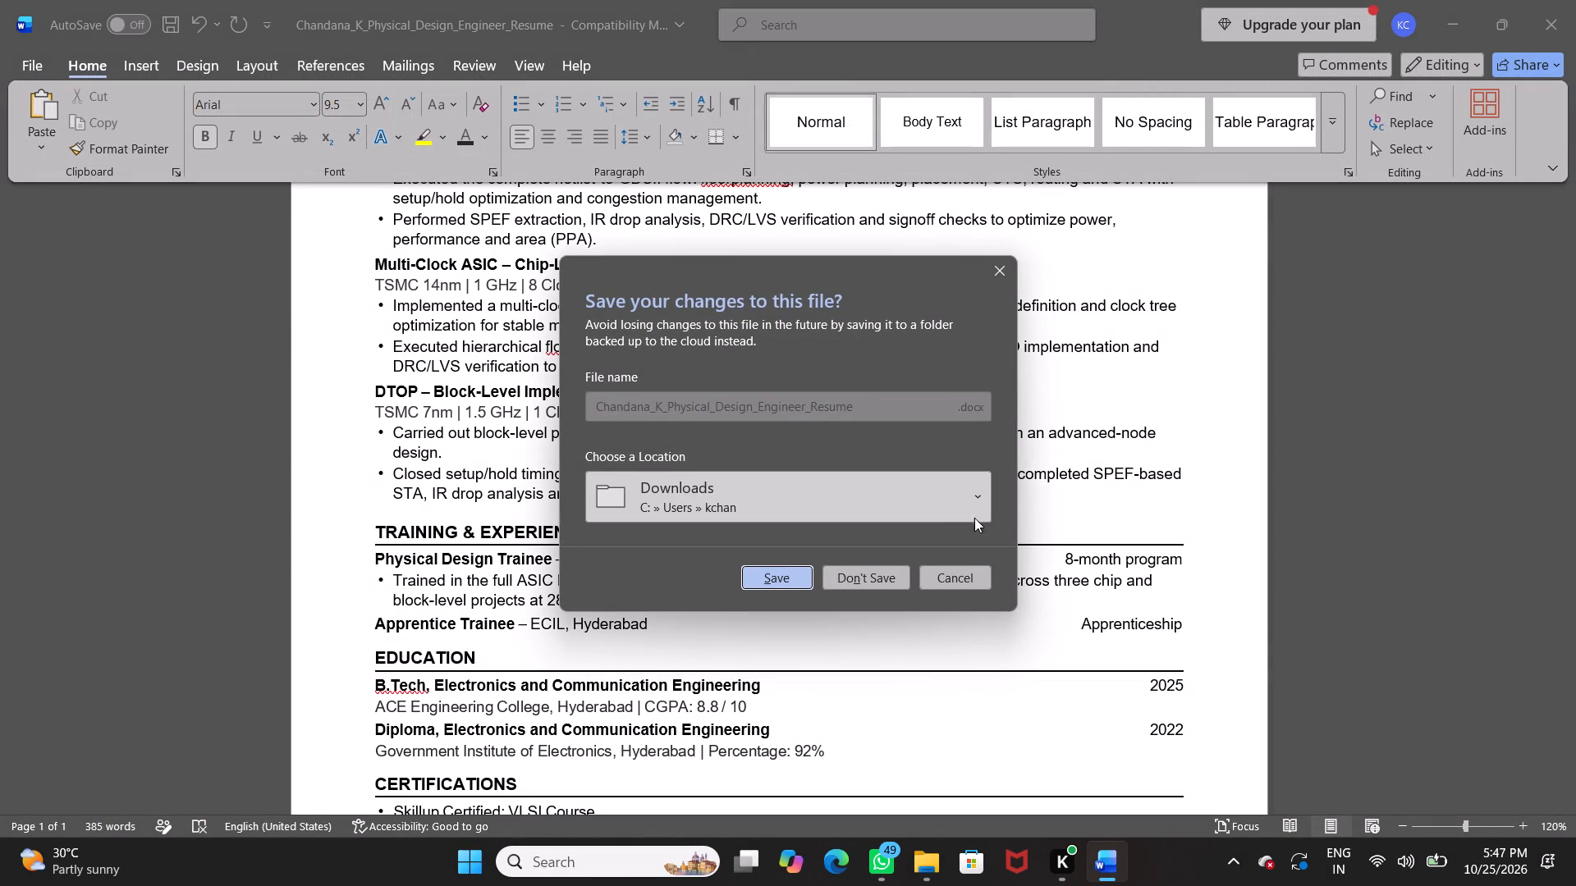
left_click(1046, 628)
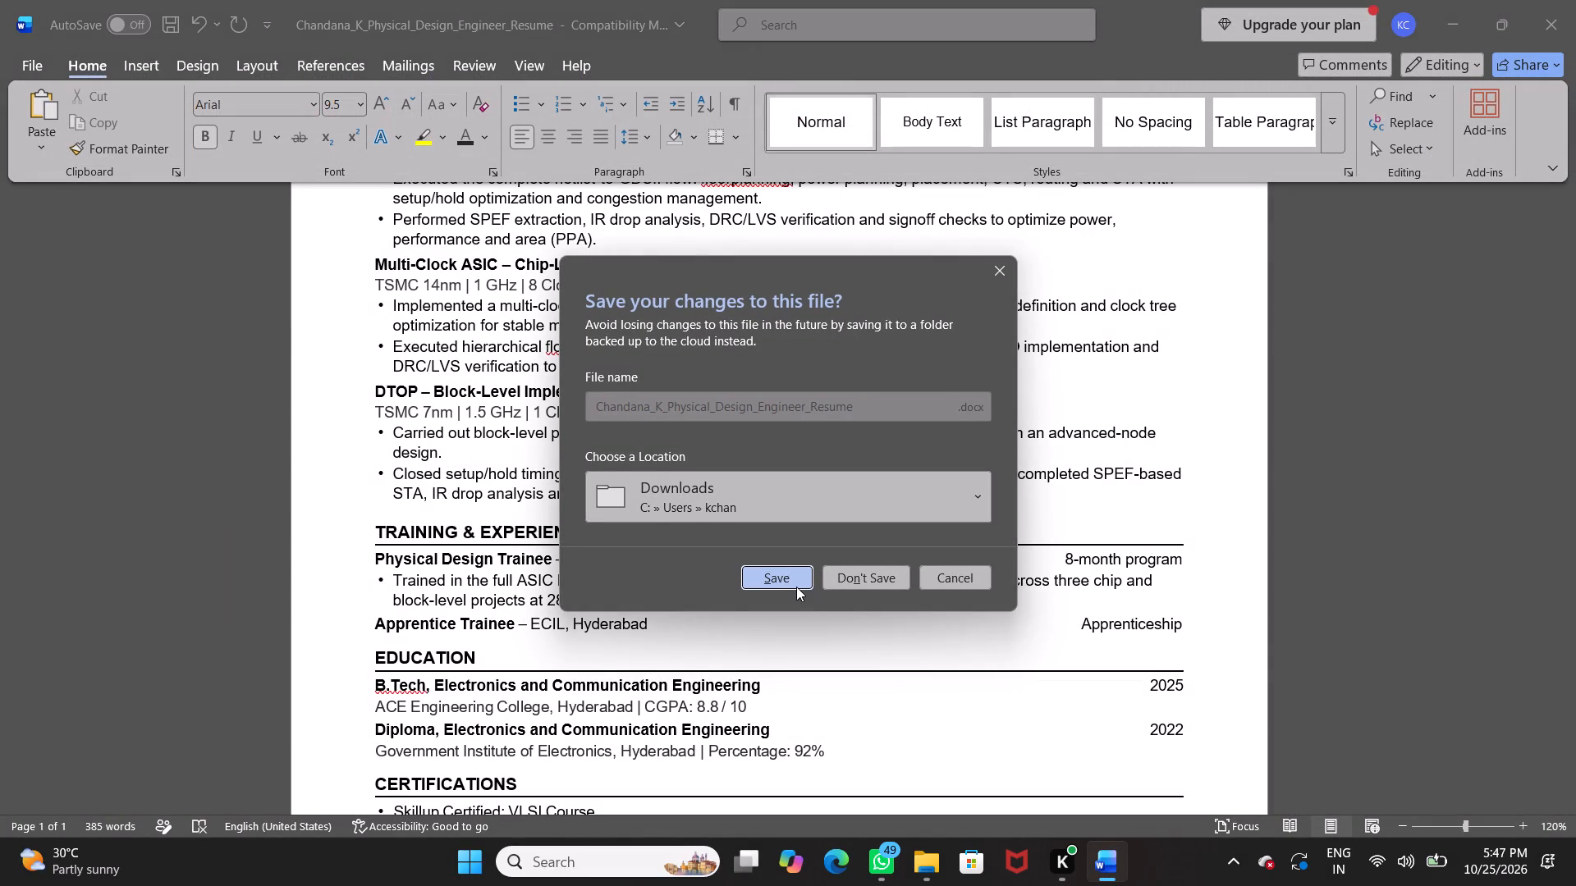
left_click(796, 587)
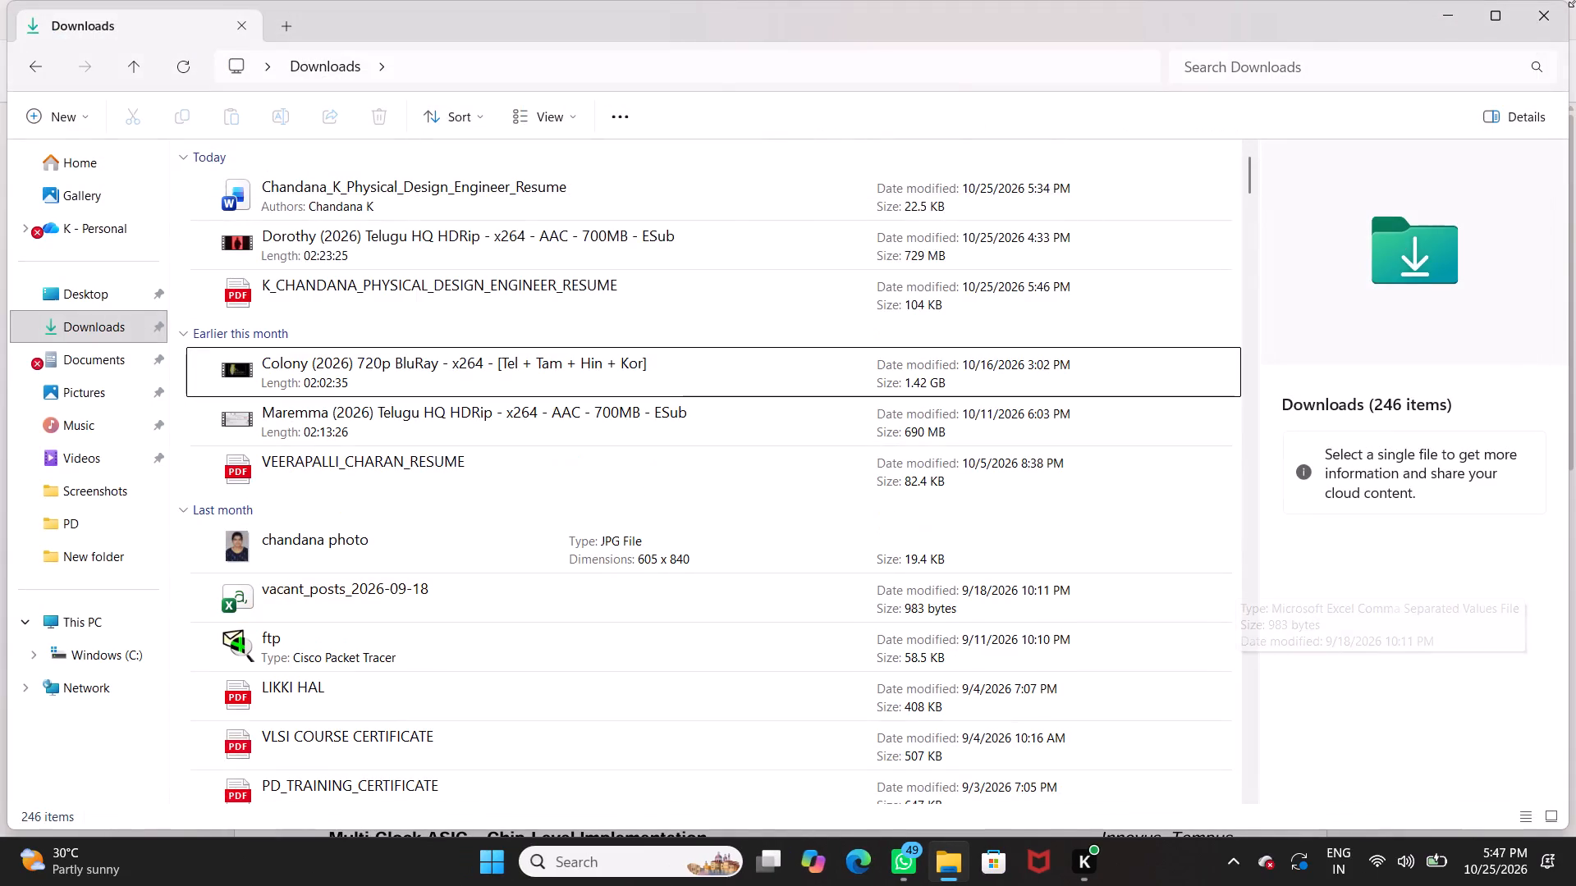
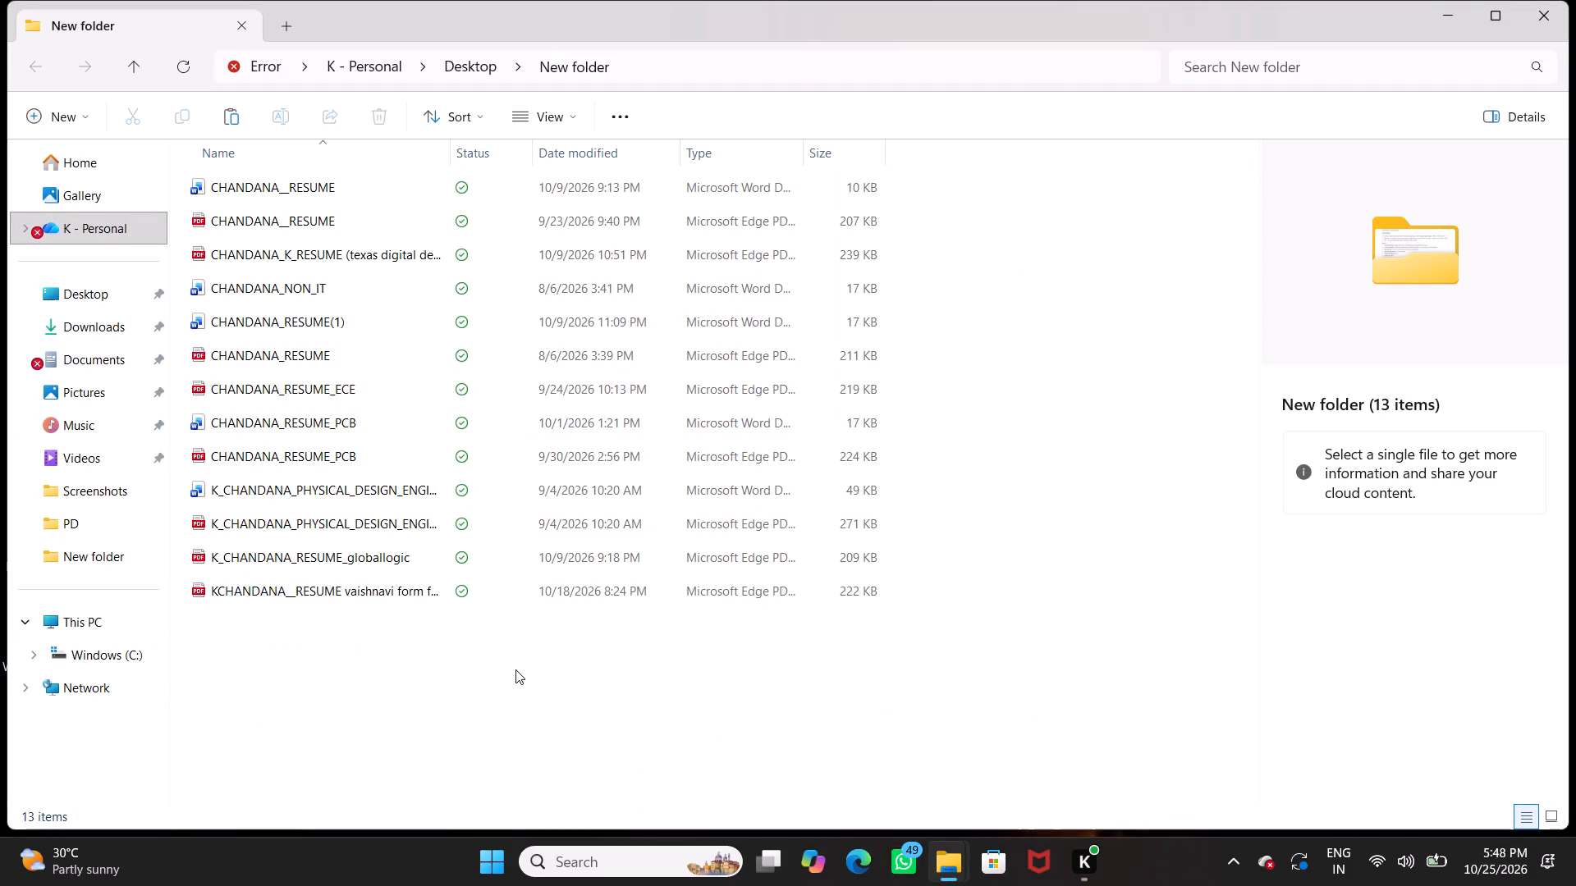
Paste the copied Physical Design Engineer resume document into the Desktop's New folder.
right_click(515, 669)
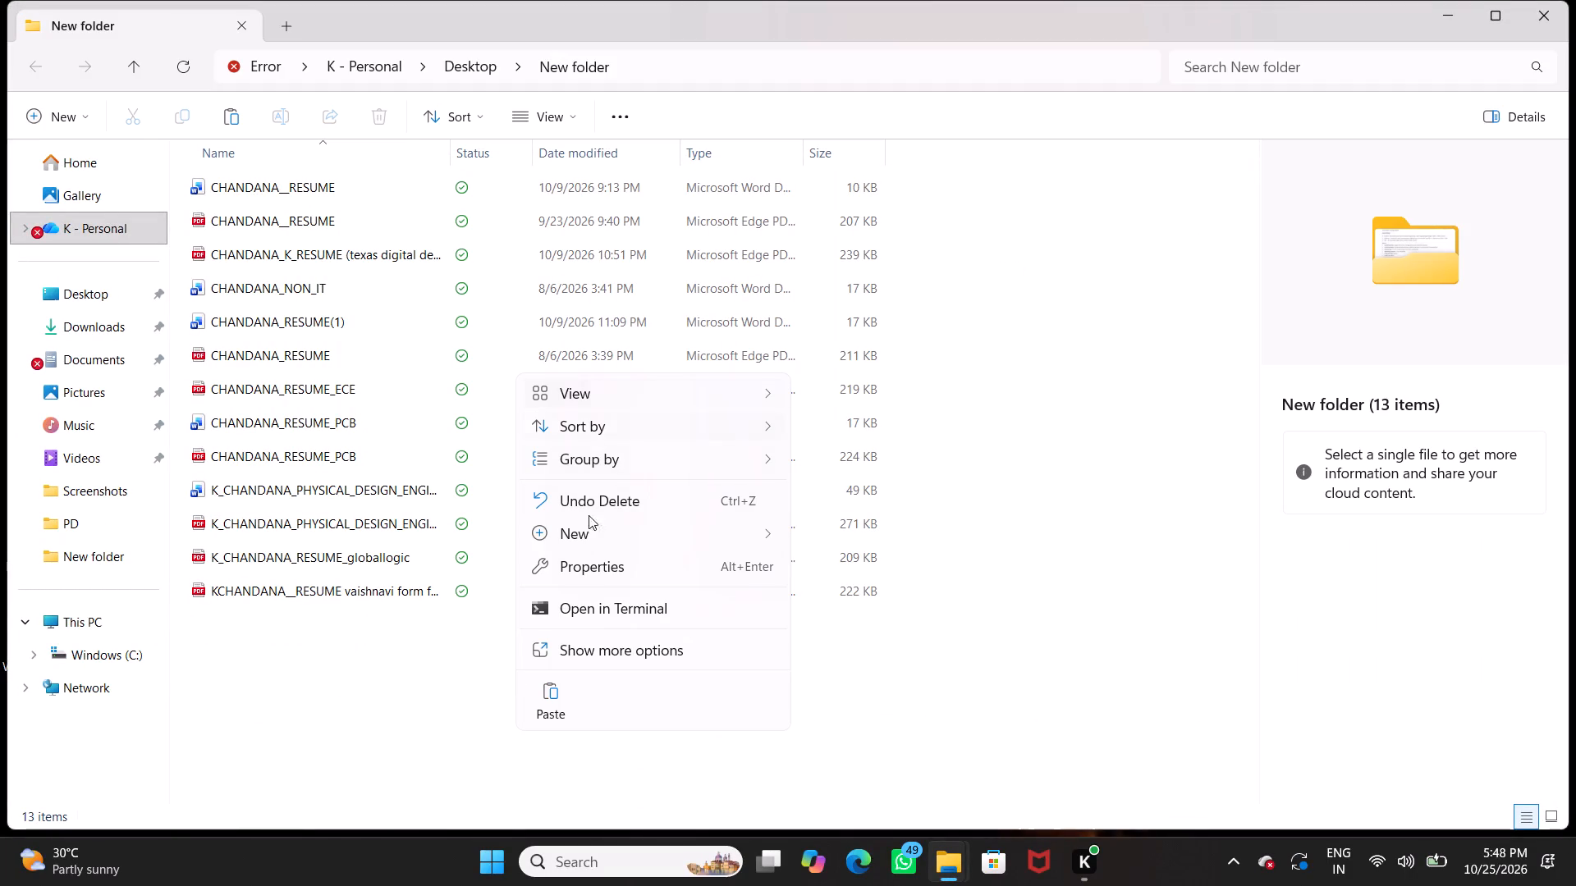
left_click(549, 705)
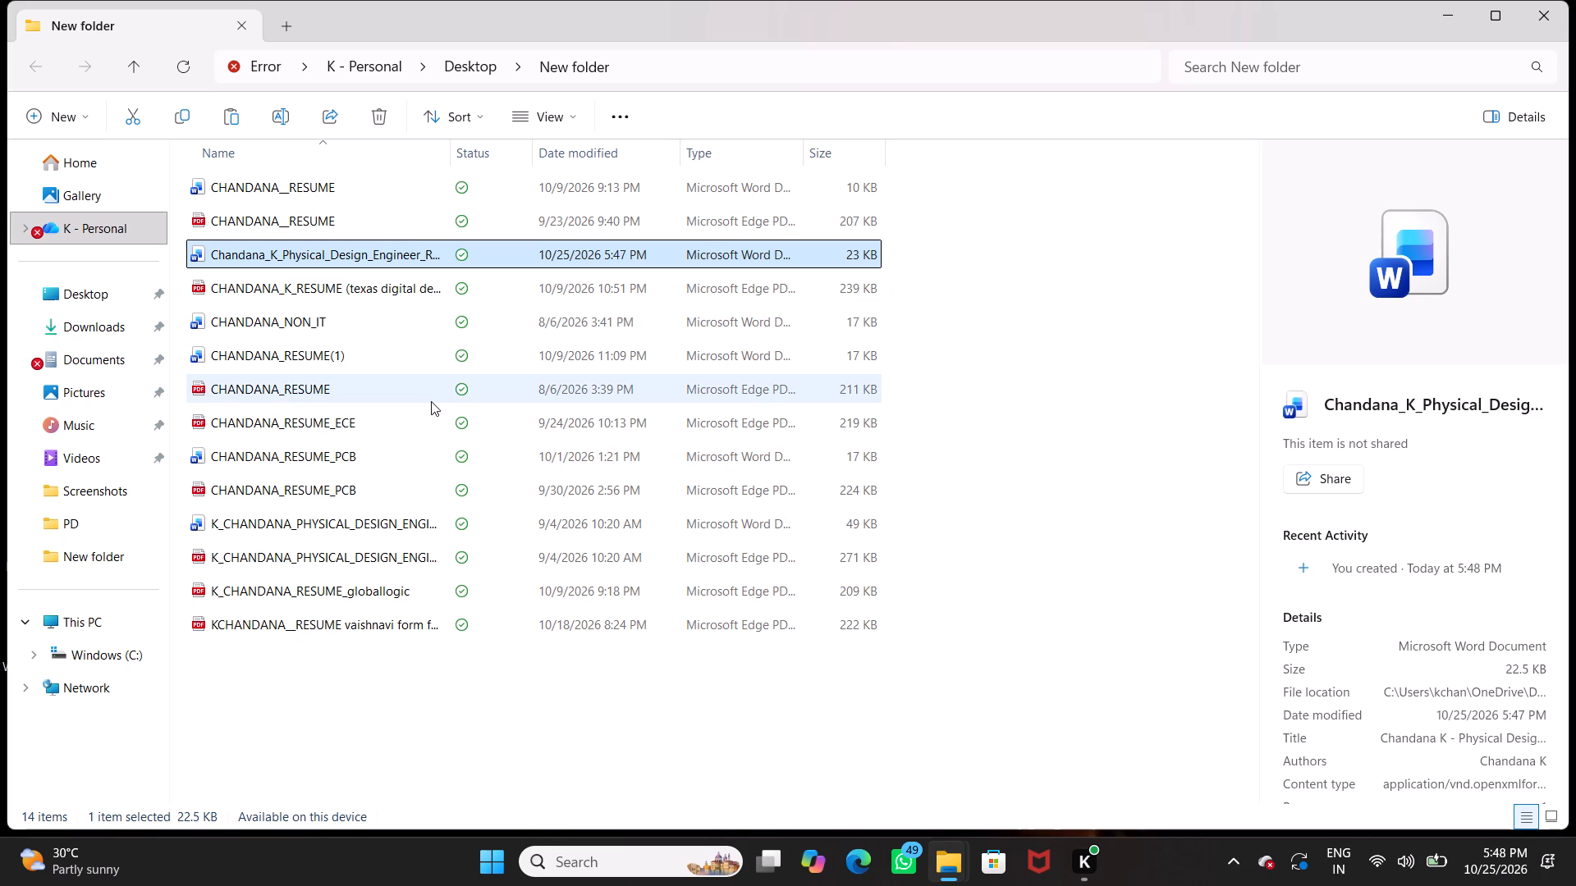
Rename the pasted Physical Design Engineer resume document by appending the contact's name in parentheses after "Resume".
left_click(382, 257)
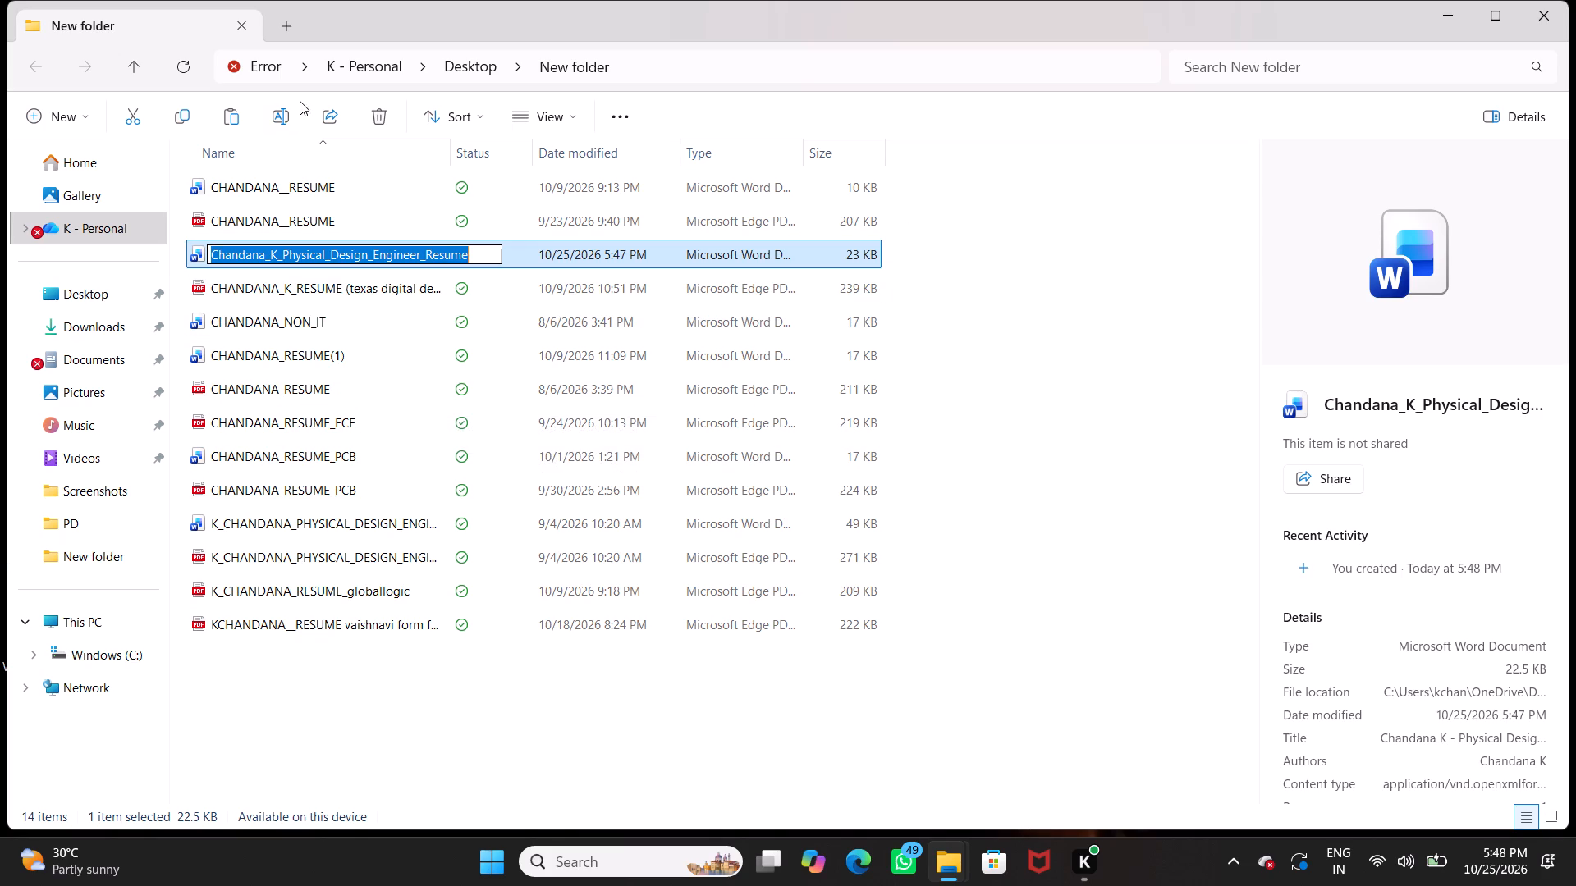
left_click(287, 111)
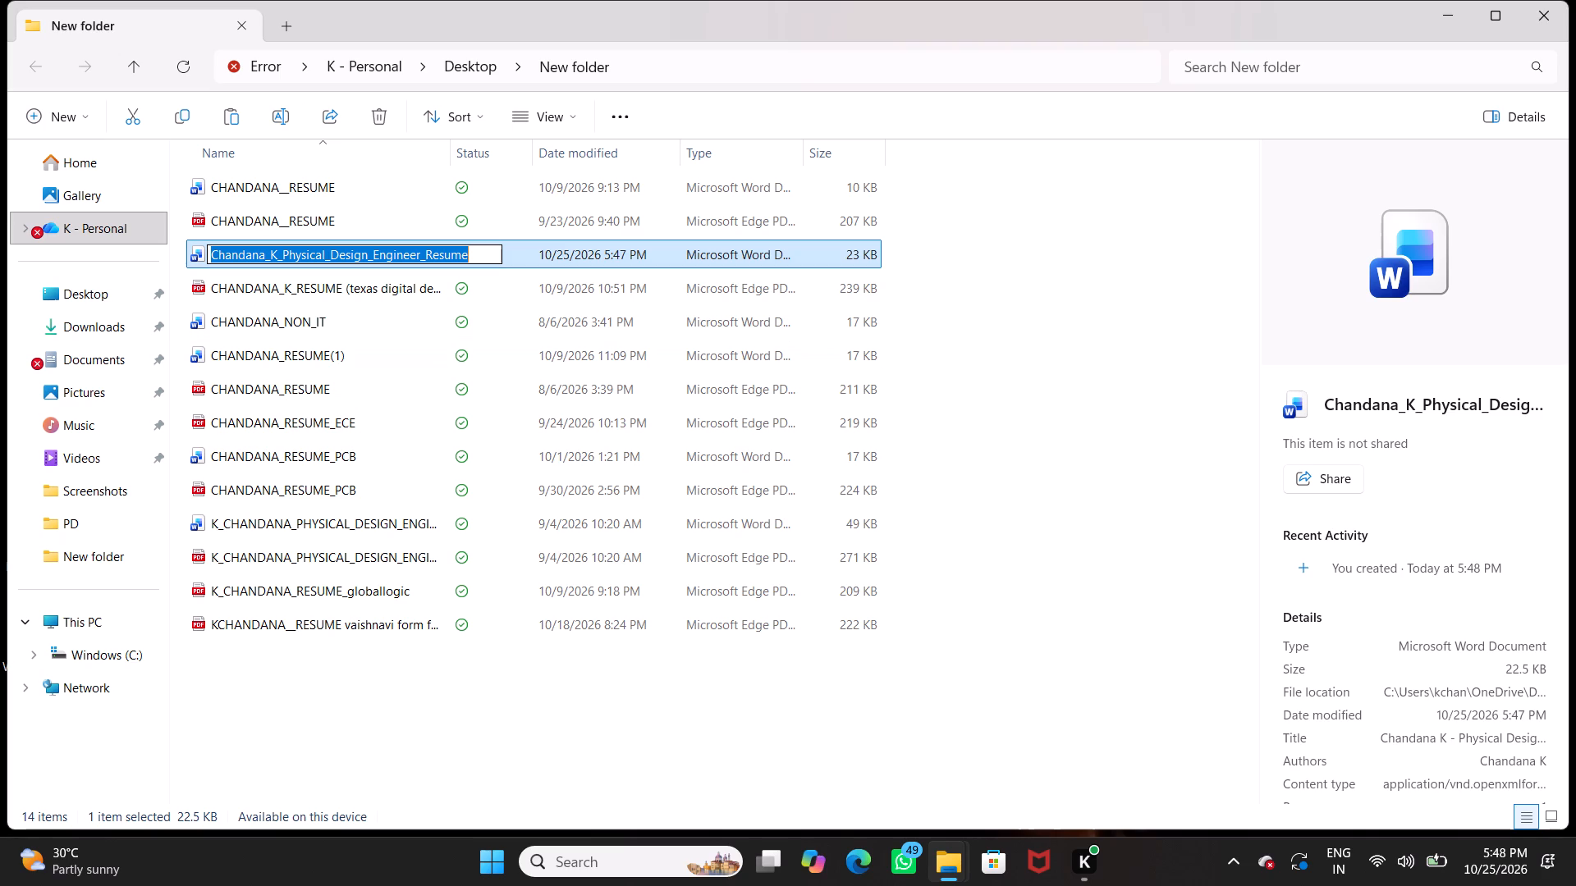
left_click(475, 253)
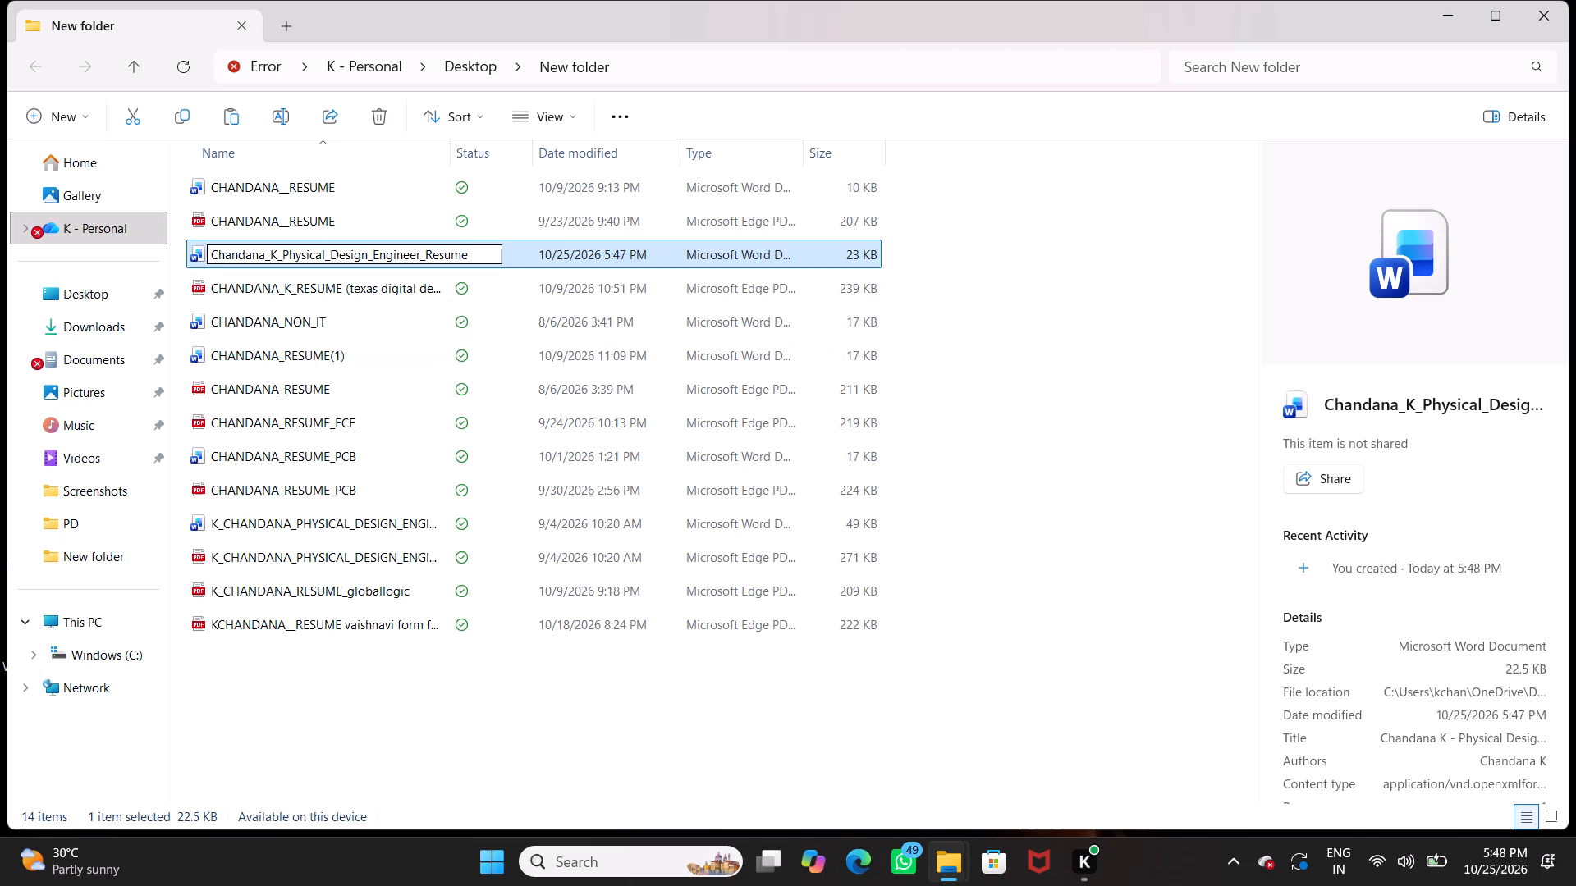
key("shift+parenleft")
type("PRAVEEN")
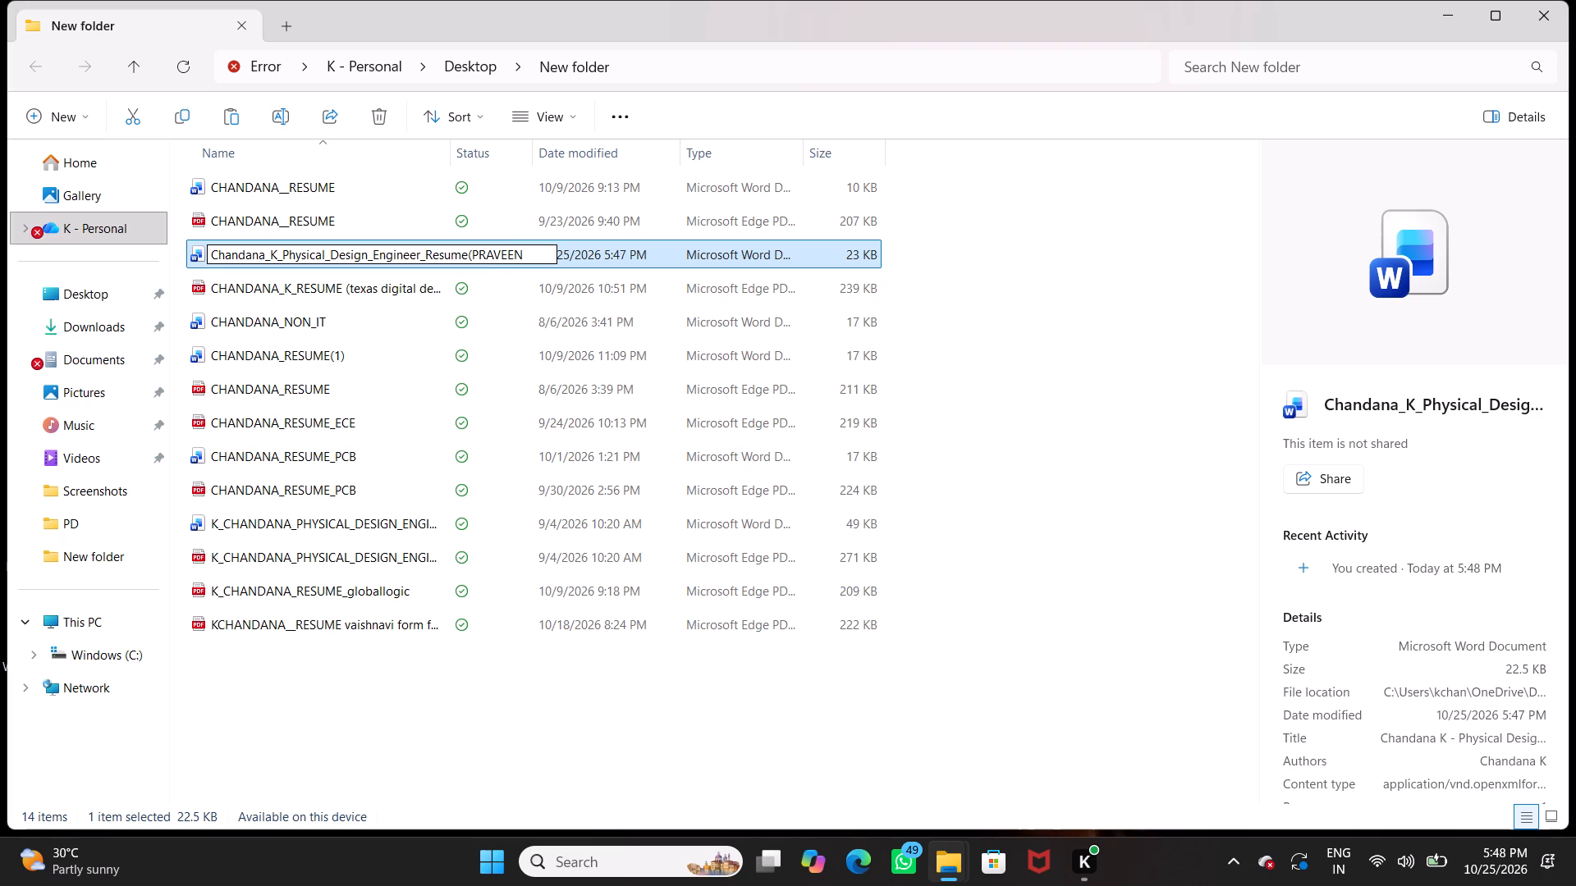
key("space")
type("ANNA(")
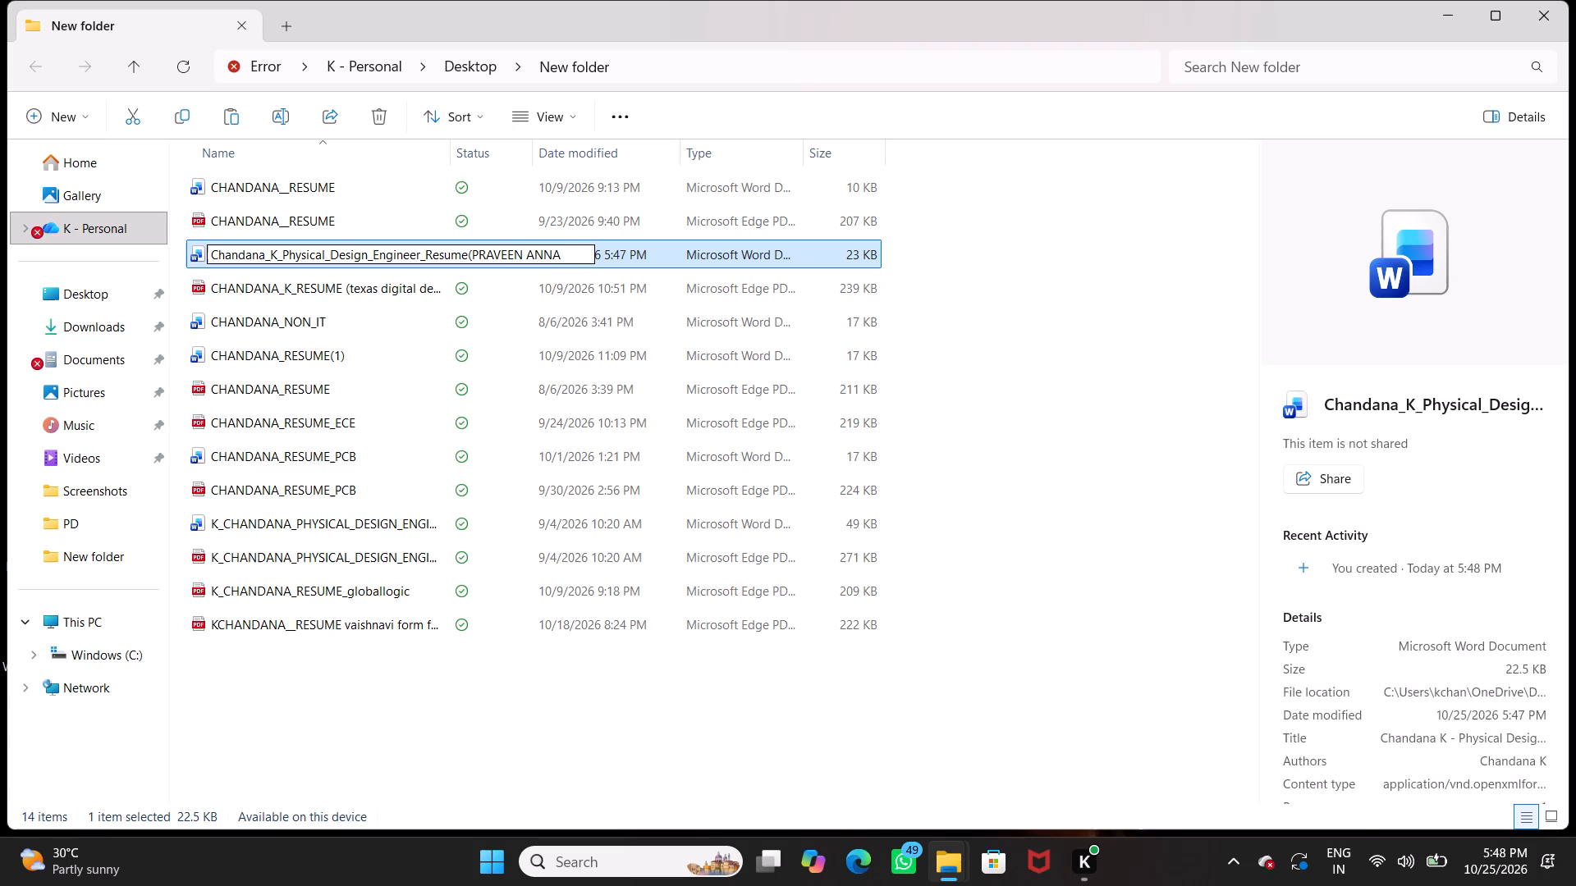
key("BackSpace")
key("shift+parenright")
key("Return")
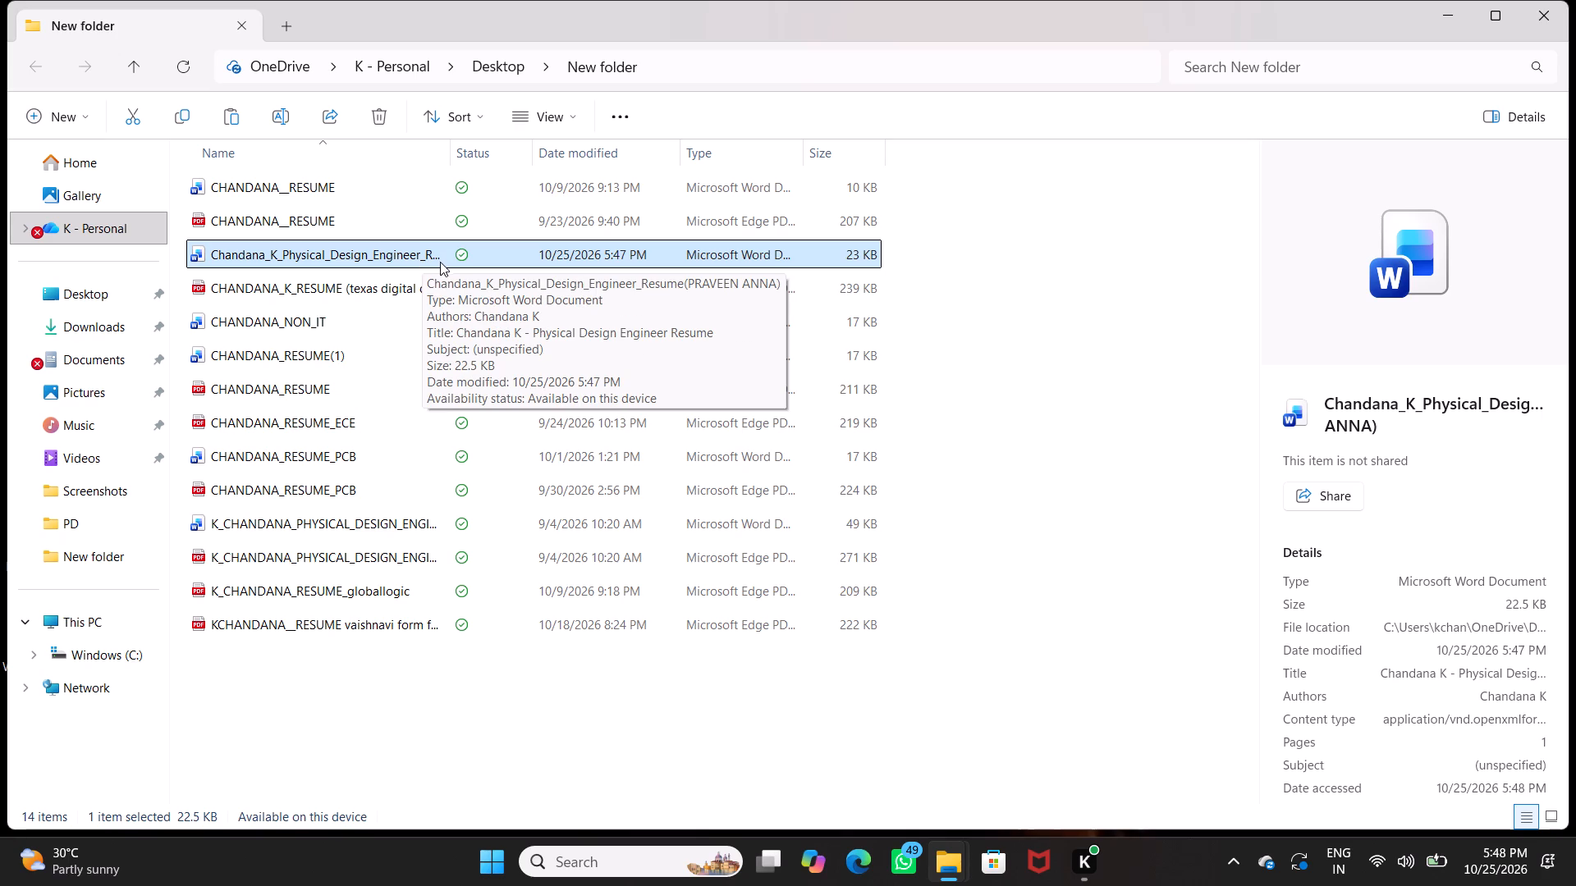
Open the older PHYSICAL_DESIGN_ENGINEER_RESUME PDF from 9/4/2026, look through its pages, and close it.
double_click(392, 523)
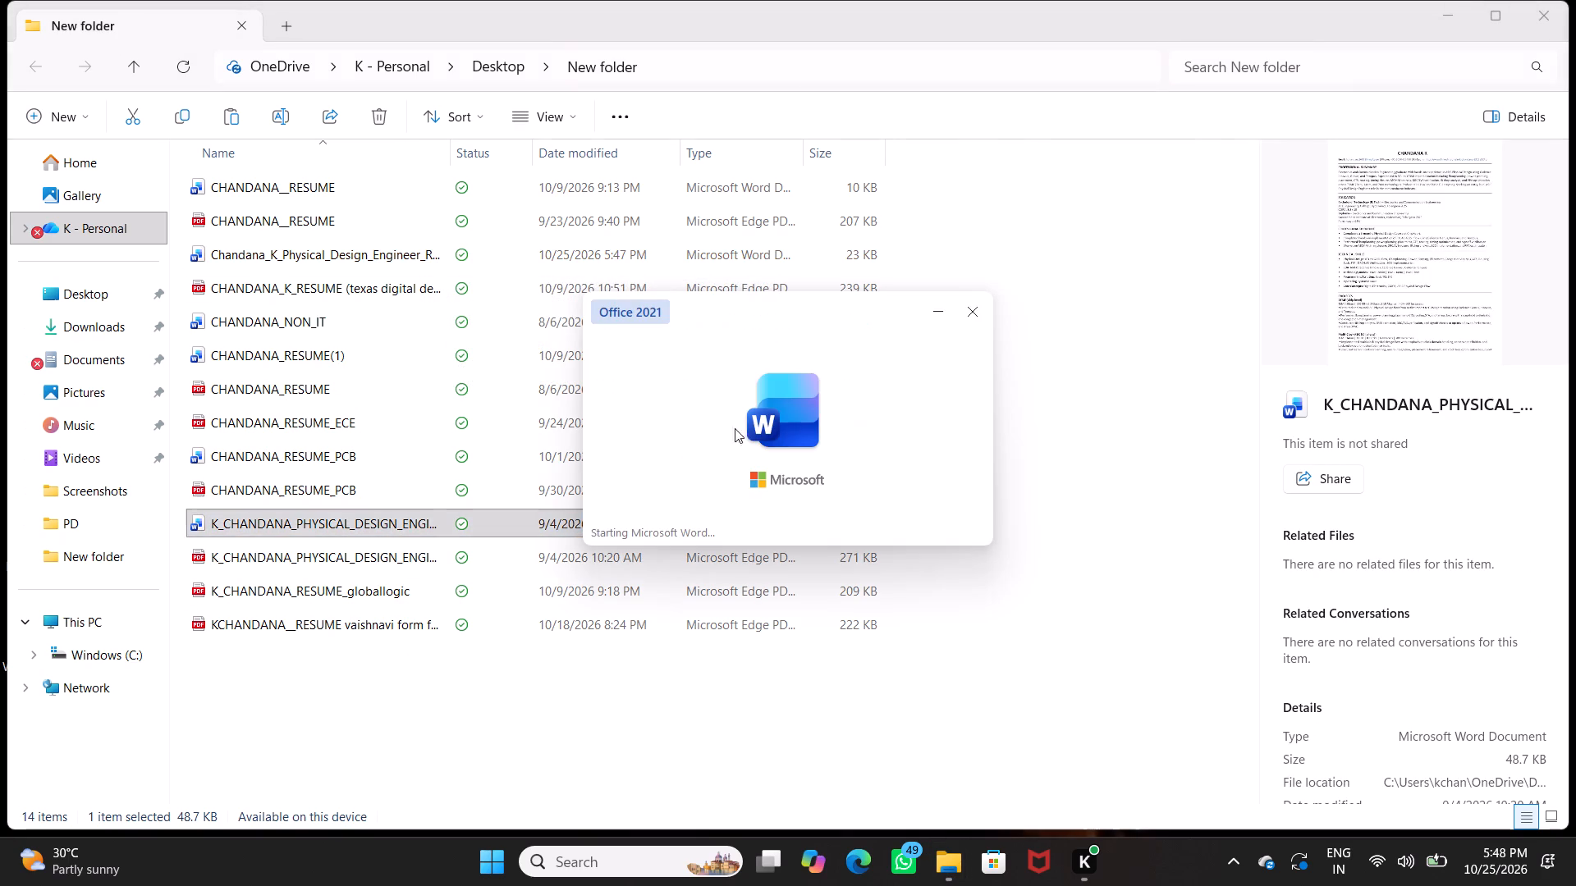
left_click(969, 298)
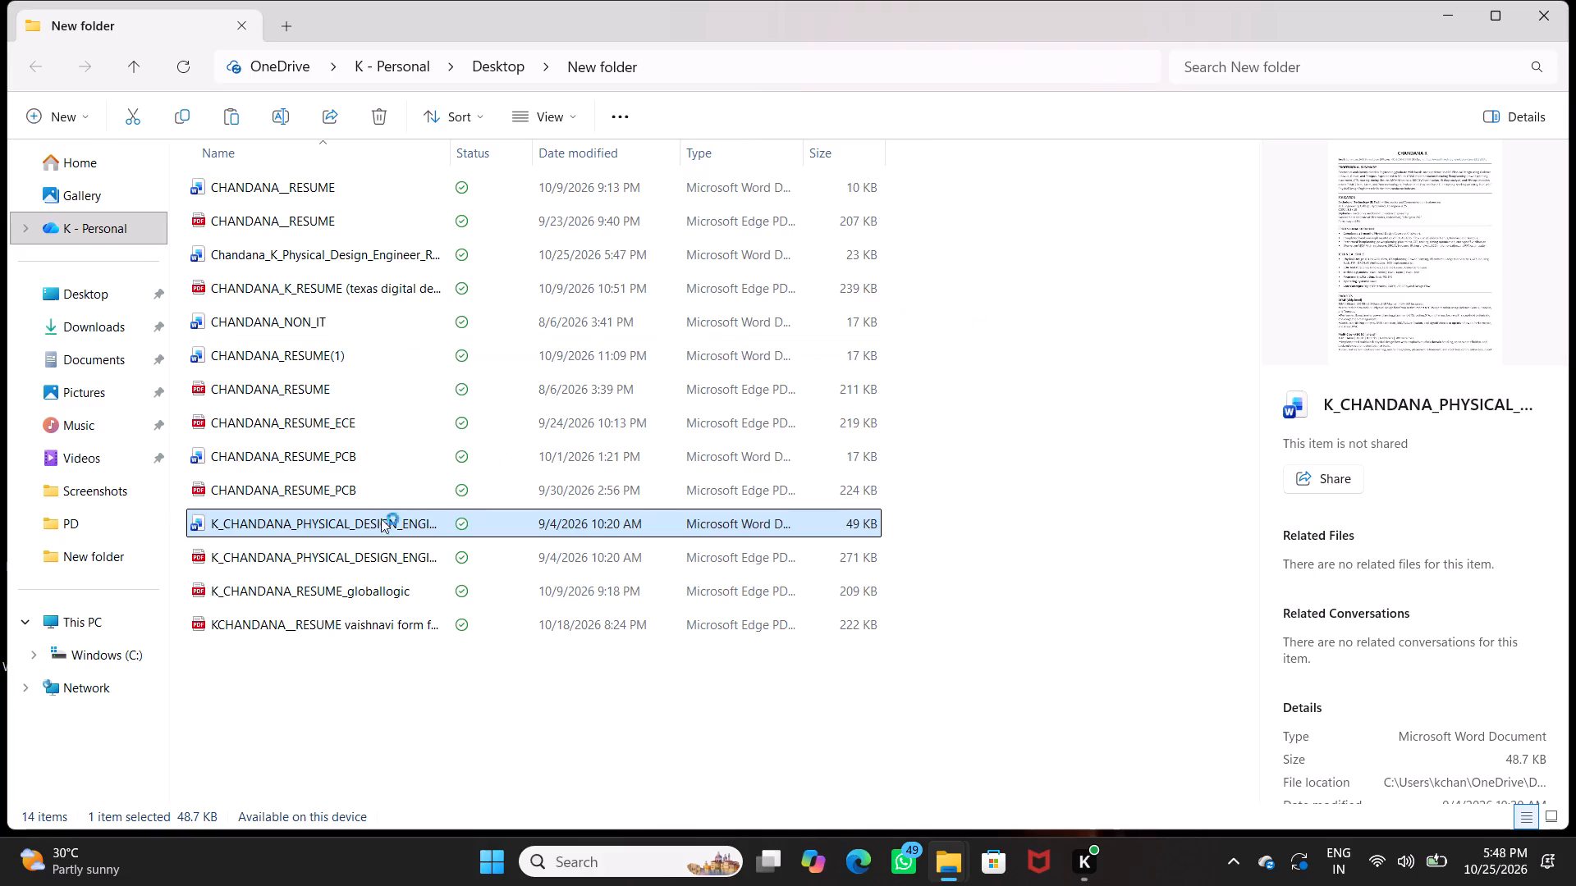
double_click(367, 555)
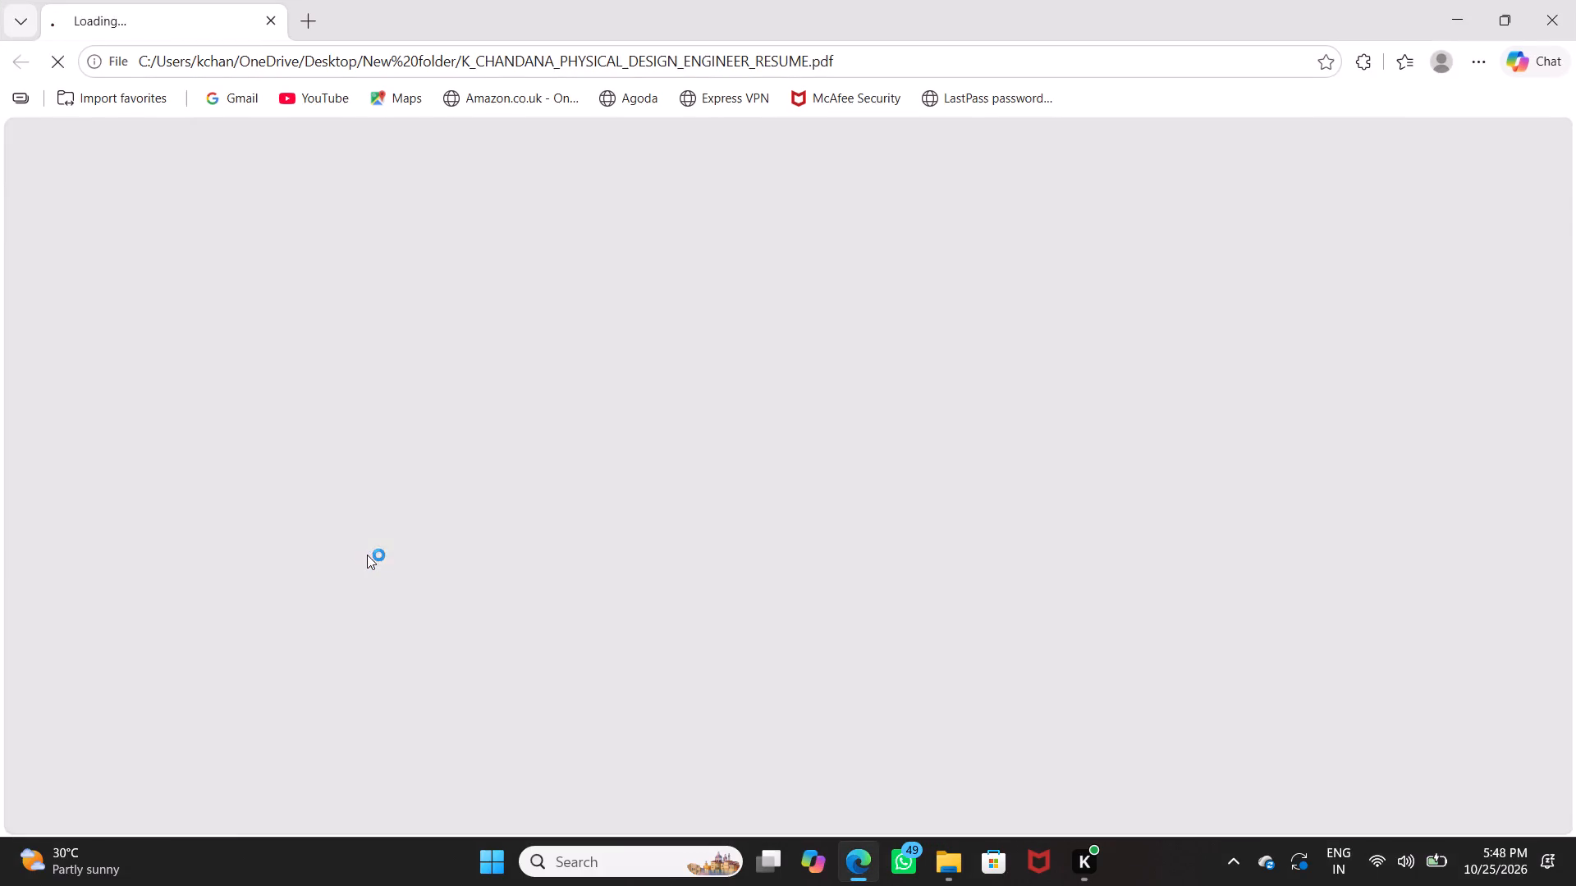
scroll(724, 622, "down", 8)
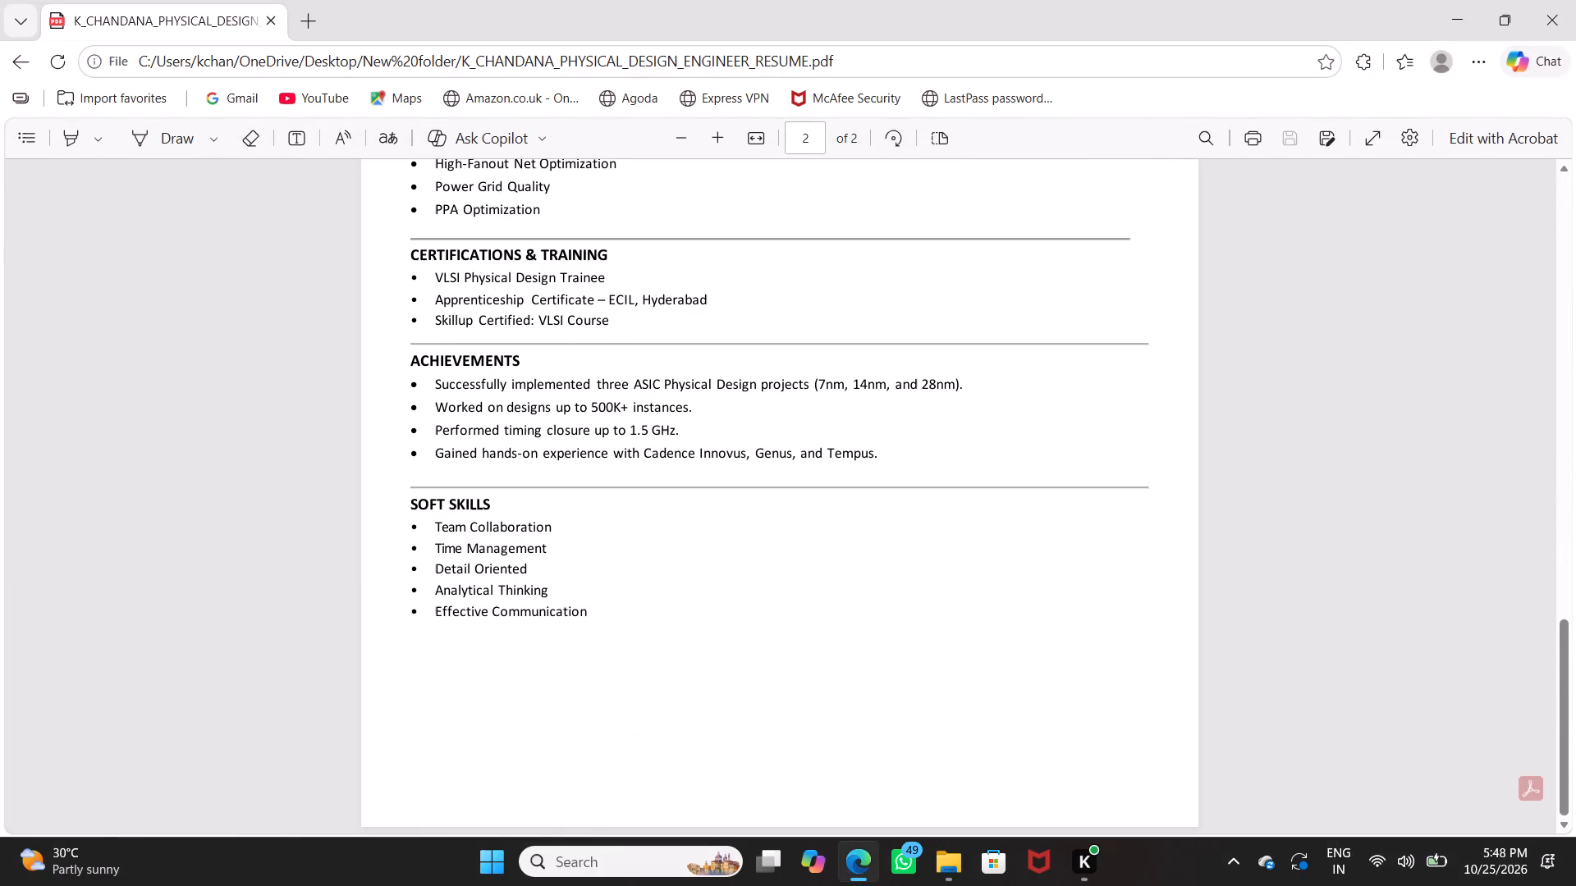
scroll(724, 622, "up", 8)
left_click(1546, 13)
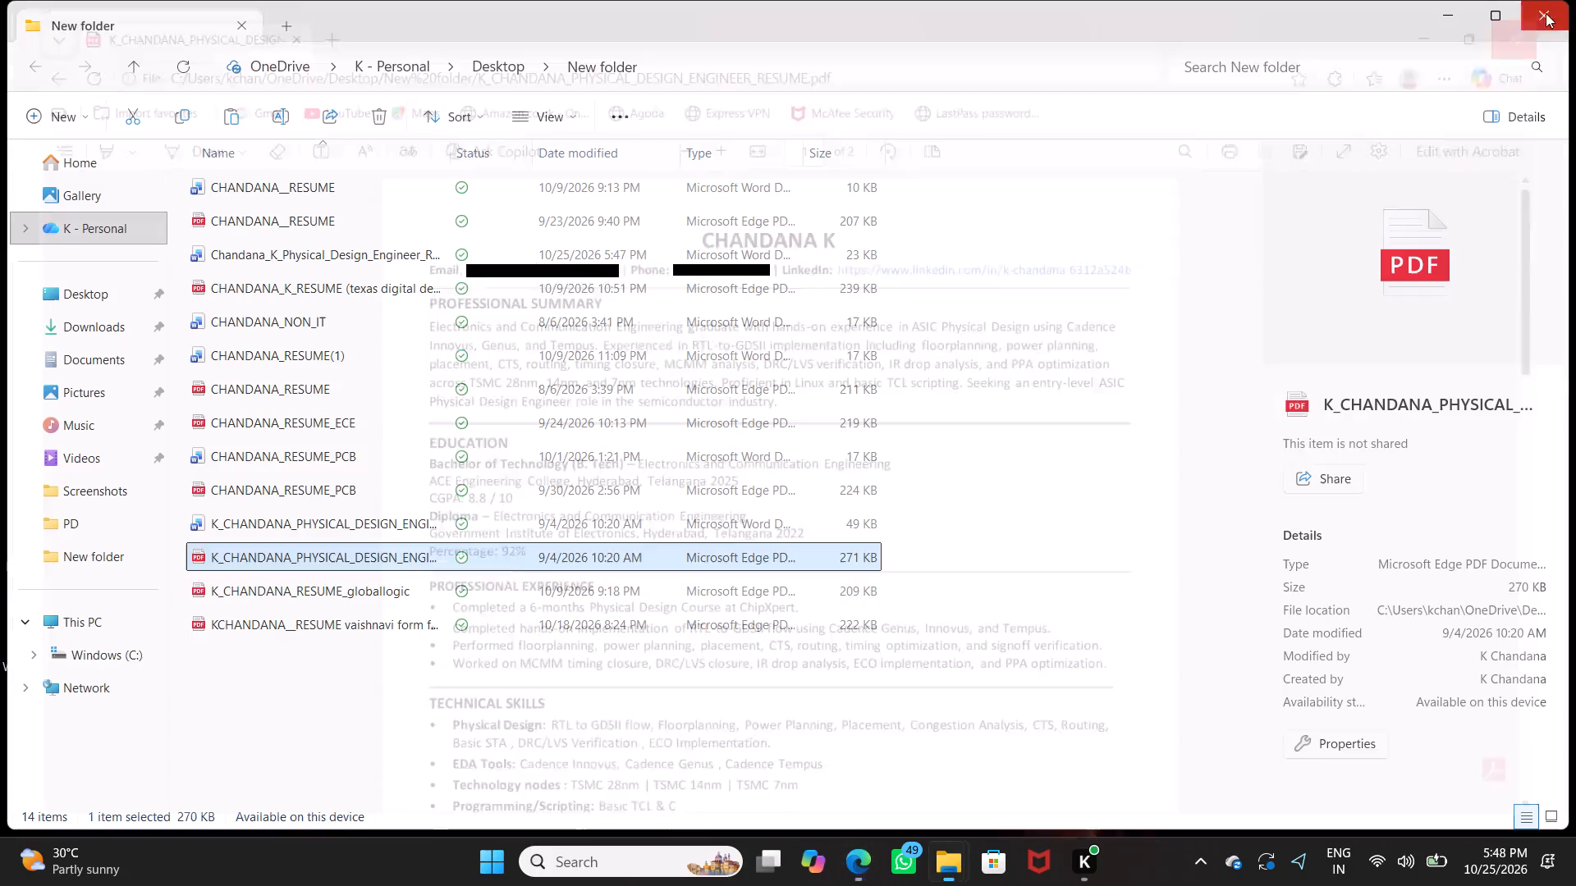